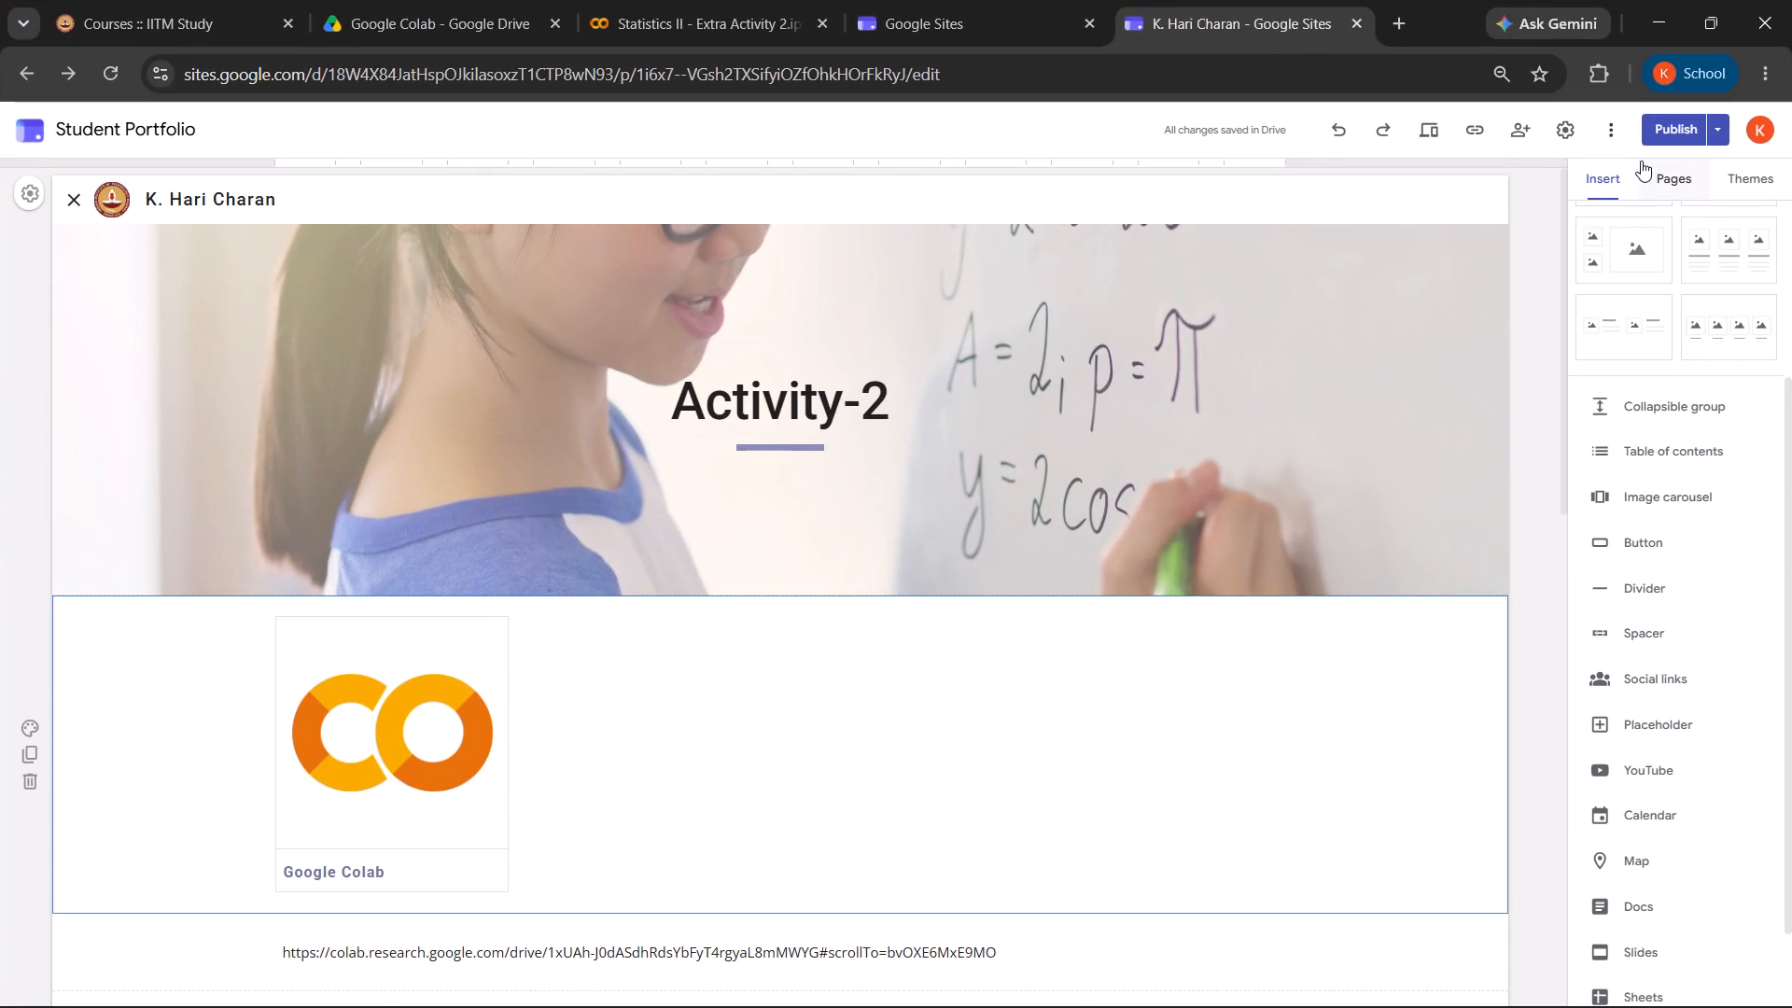
Open the review of changes before publishing the Student Portfolio site, and return to the editor.
left_click(1729, 132)
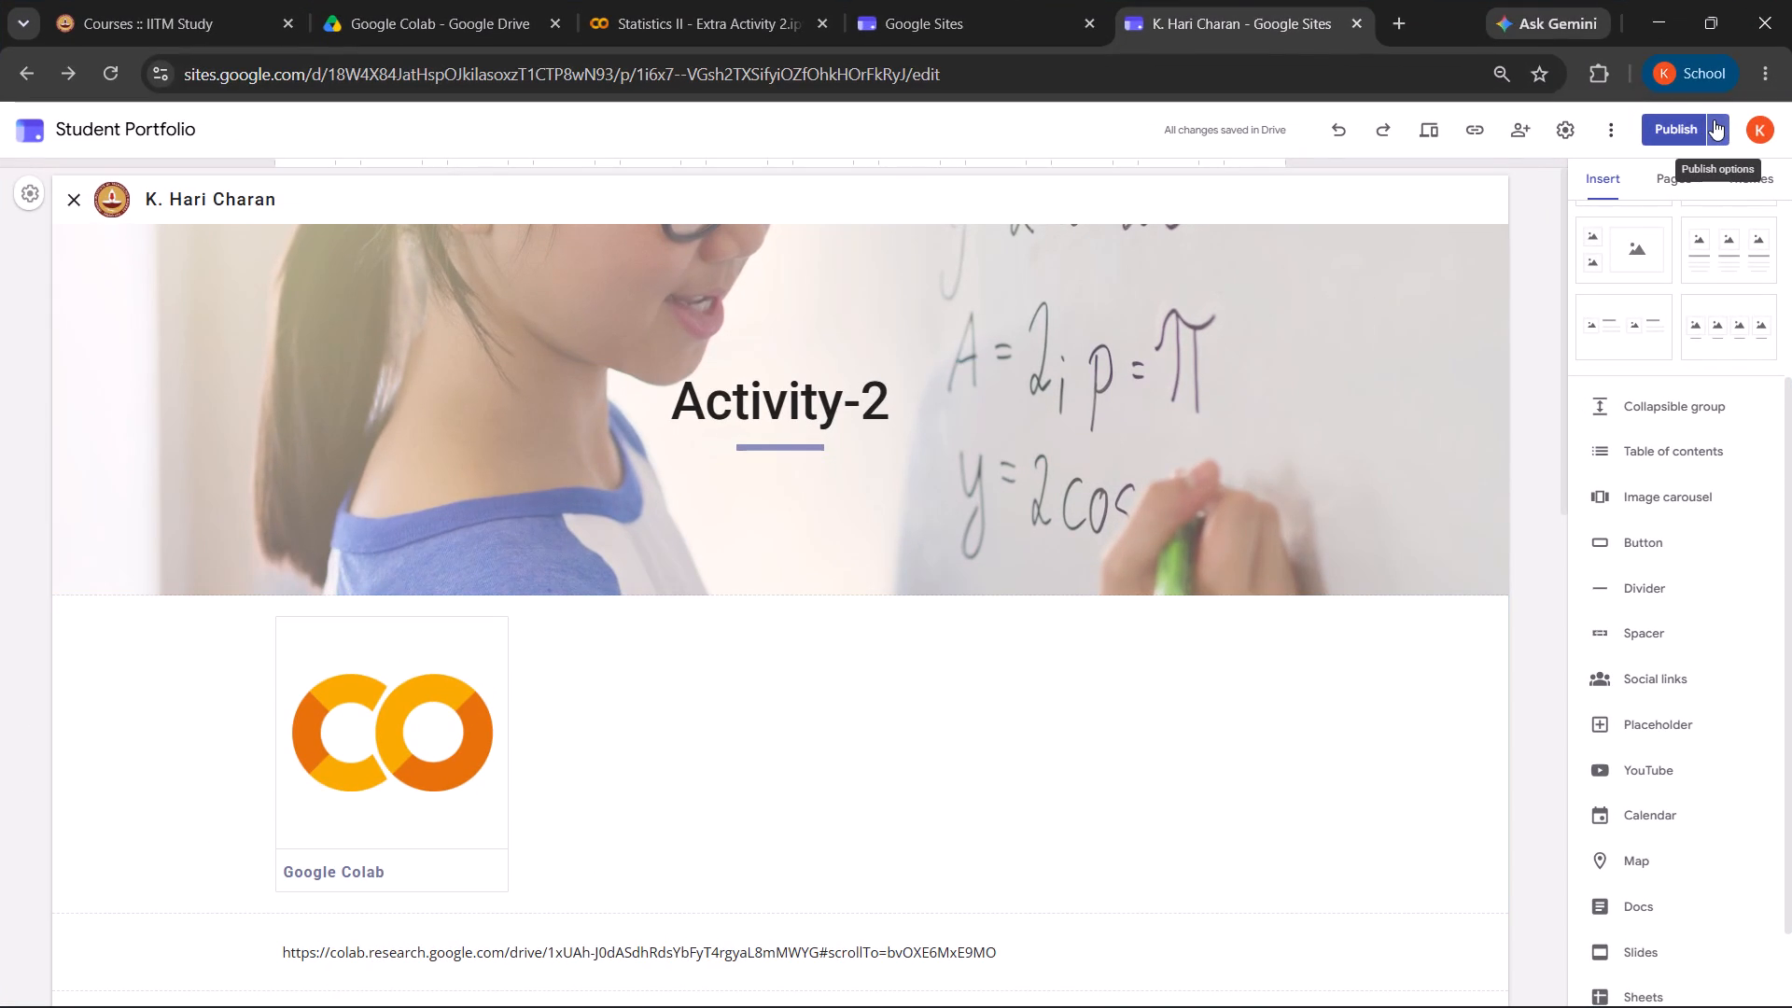
left_click(1714, 119)
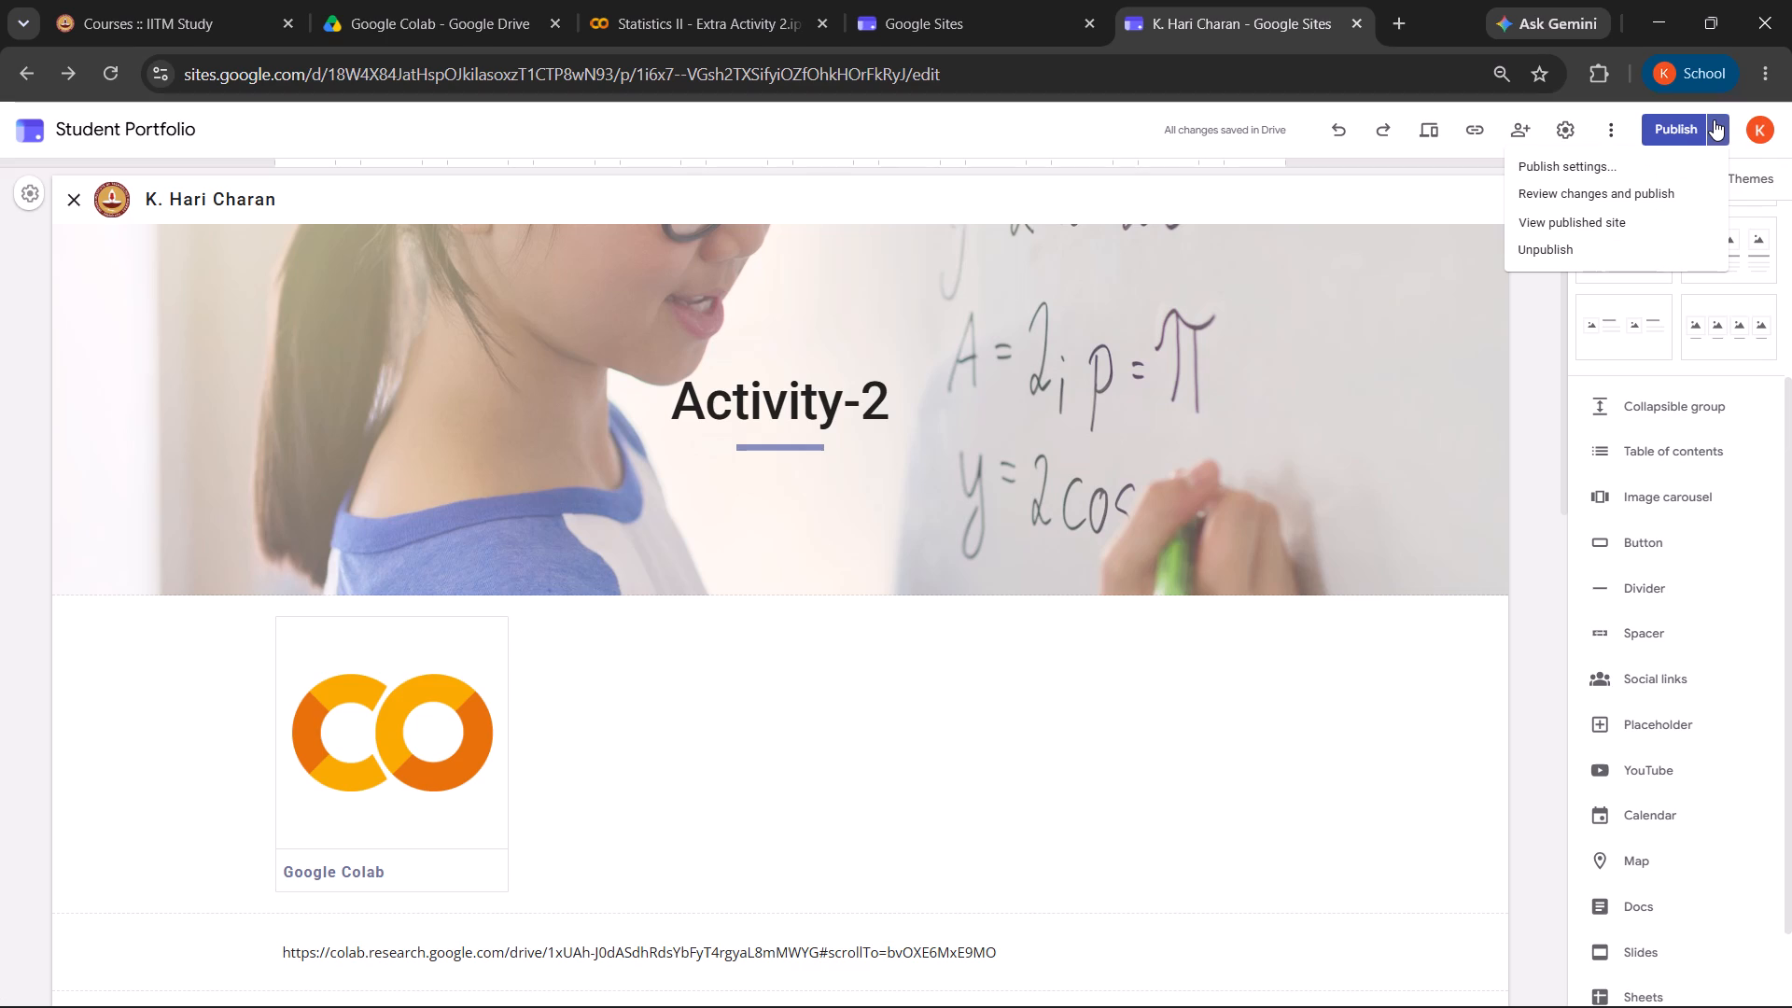
left_click(1642, 196)
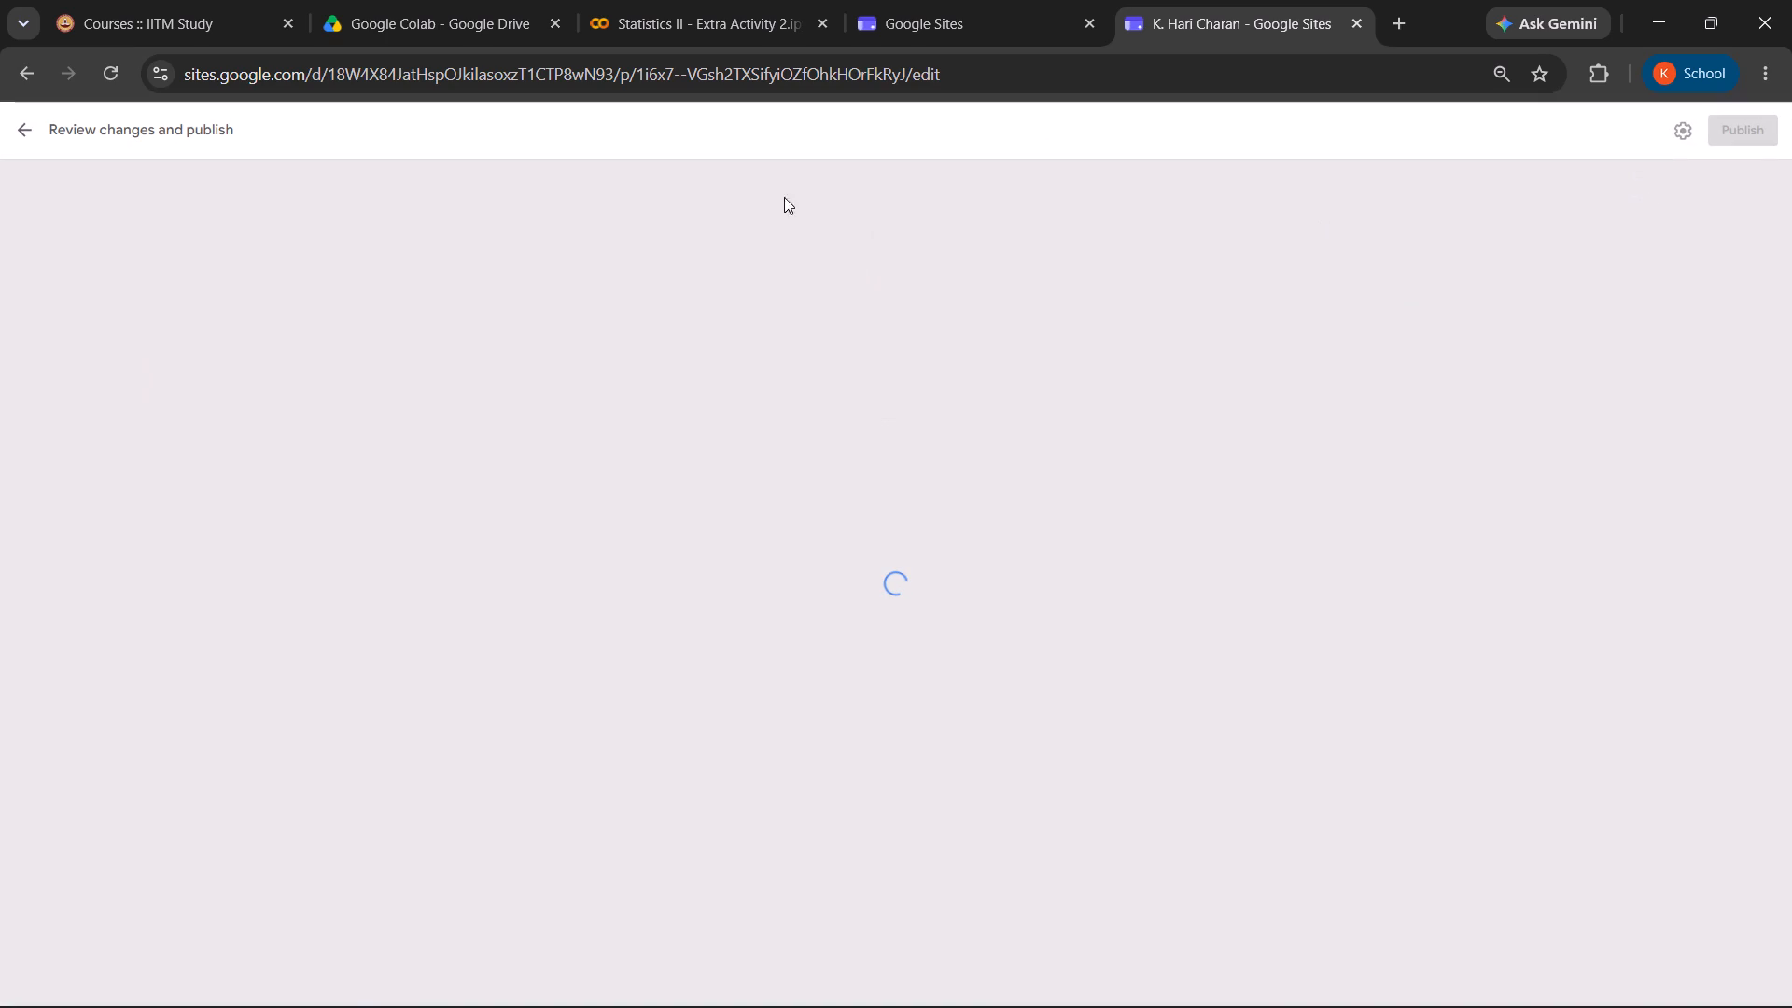
left_click(19, 119)
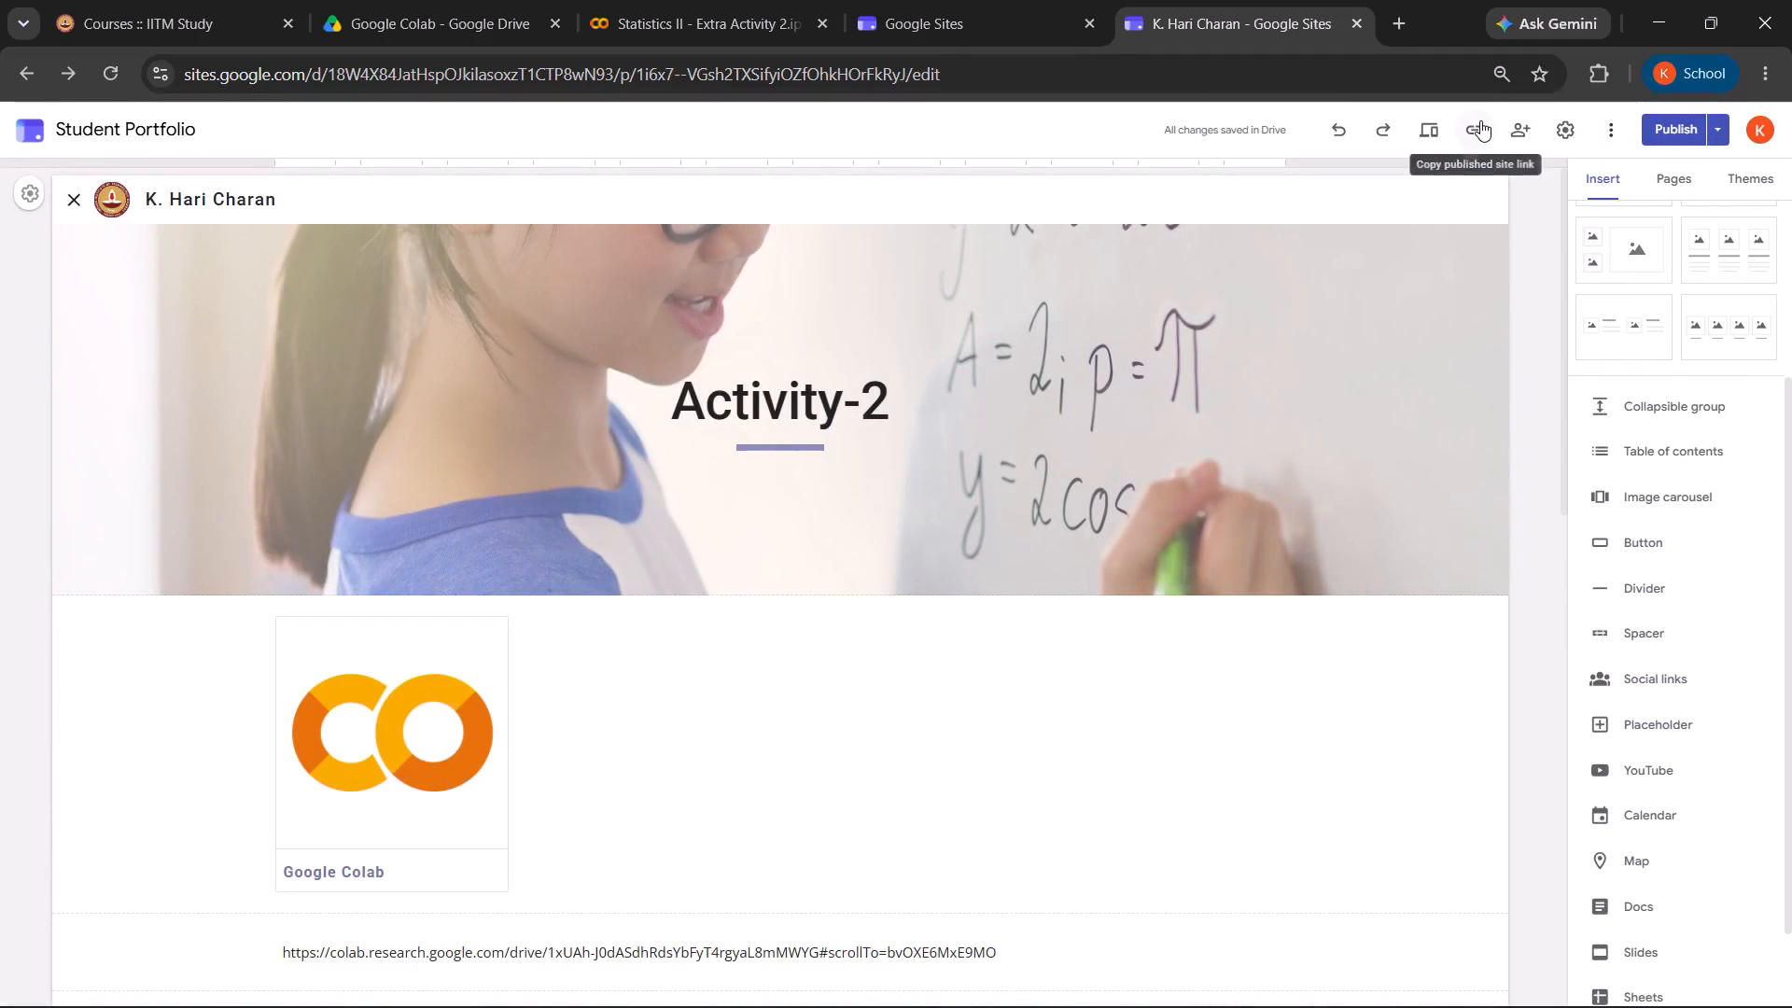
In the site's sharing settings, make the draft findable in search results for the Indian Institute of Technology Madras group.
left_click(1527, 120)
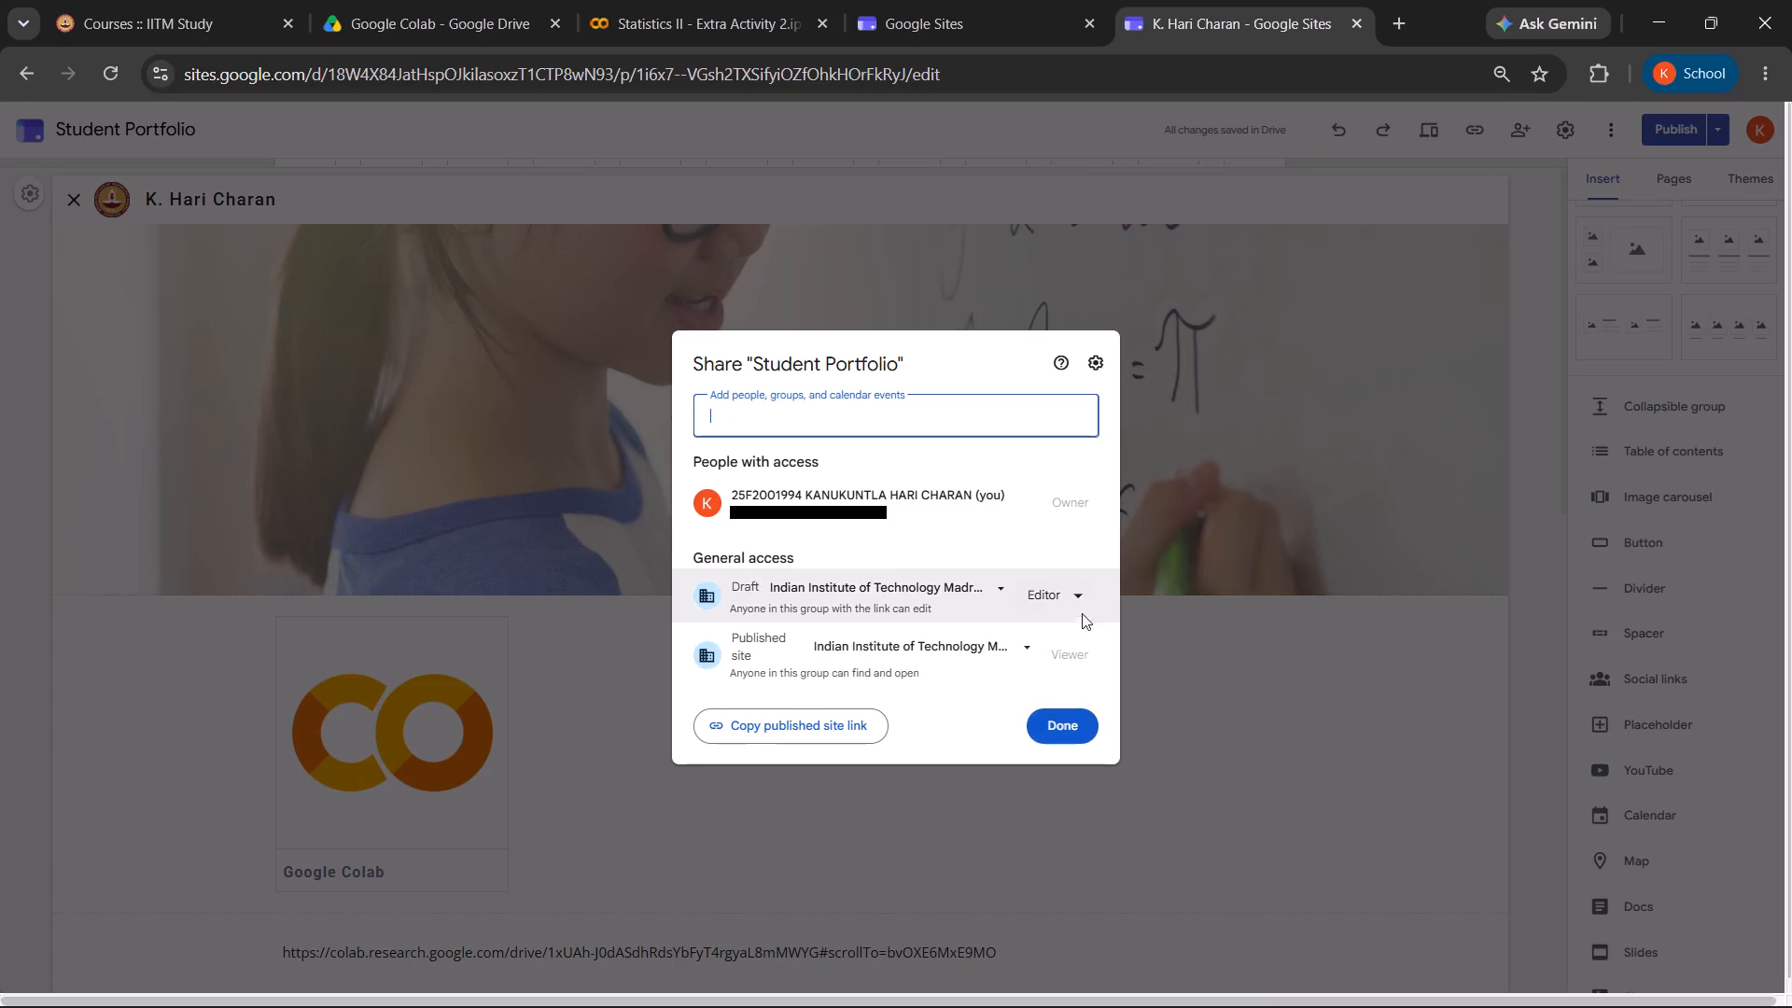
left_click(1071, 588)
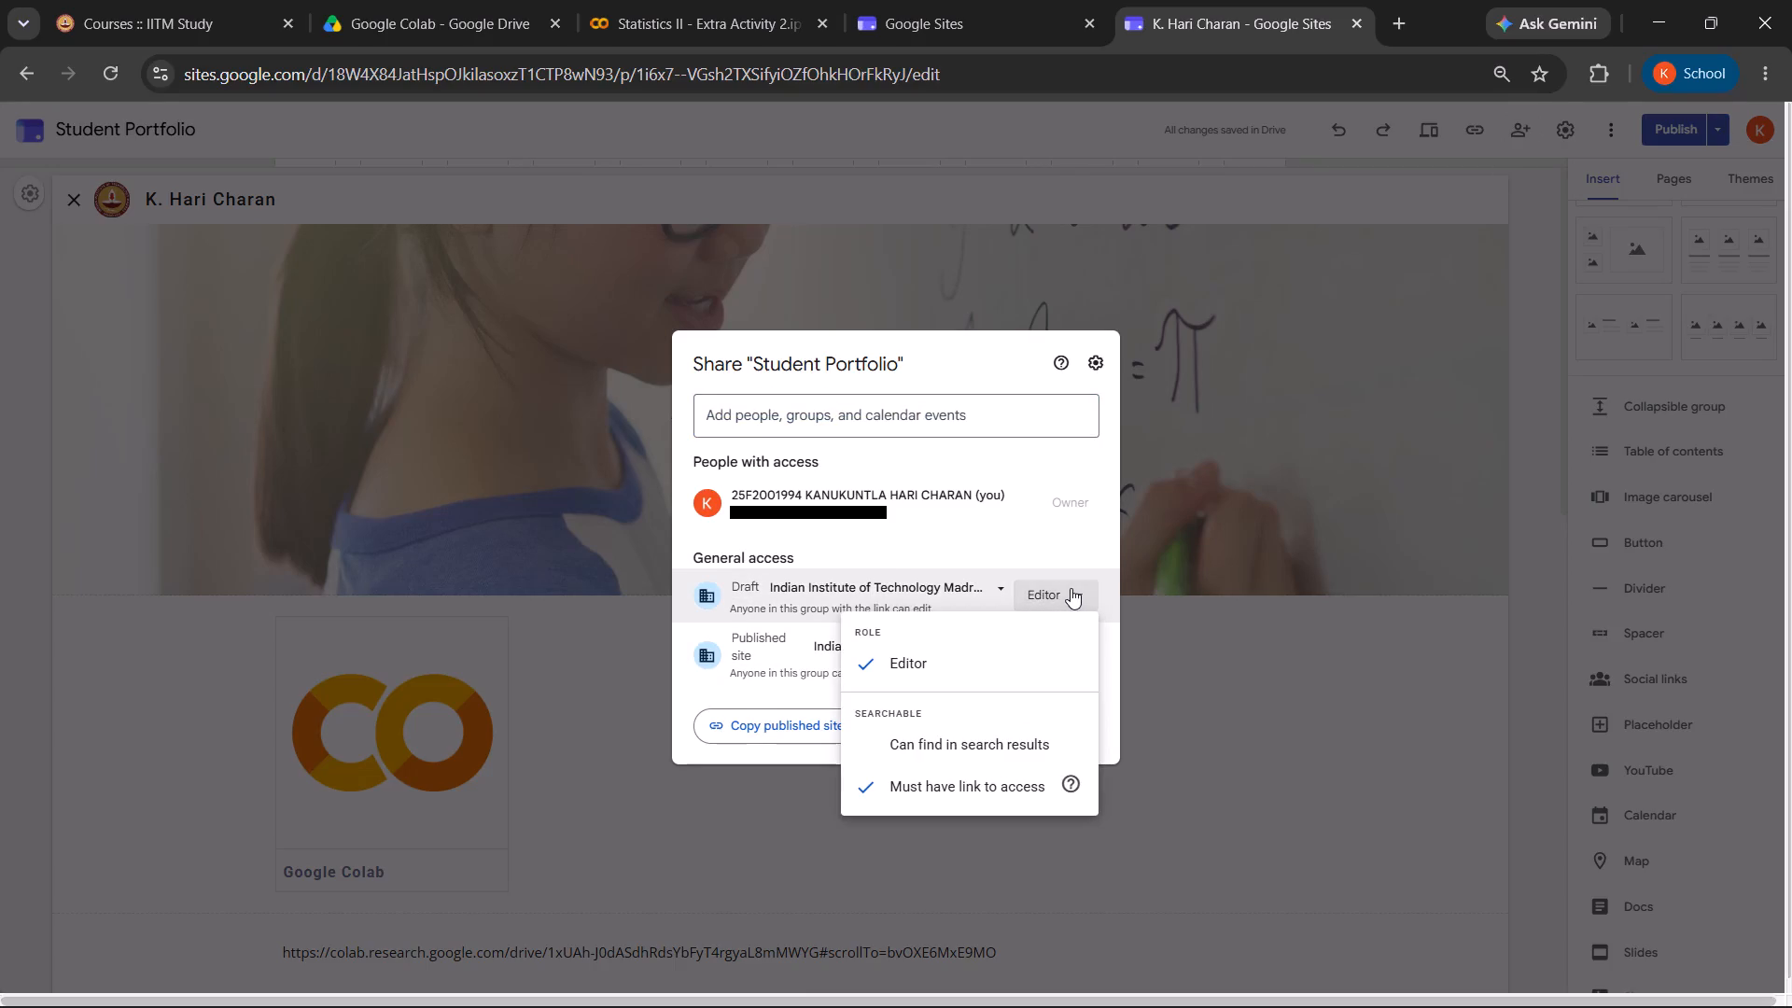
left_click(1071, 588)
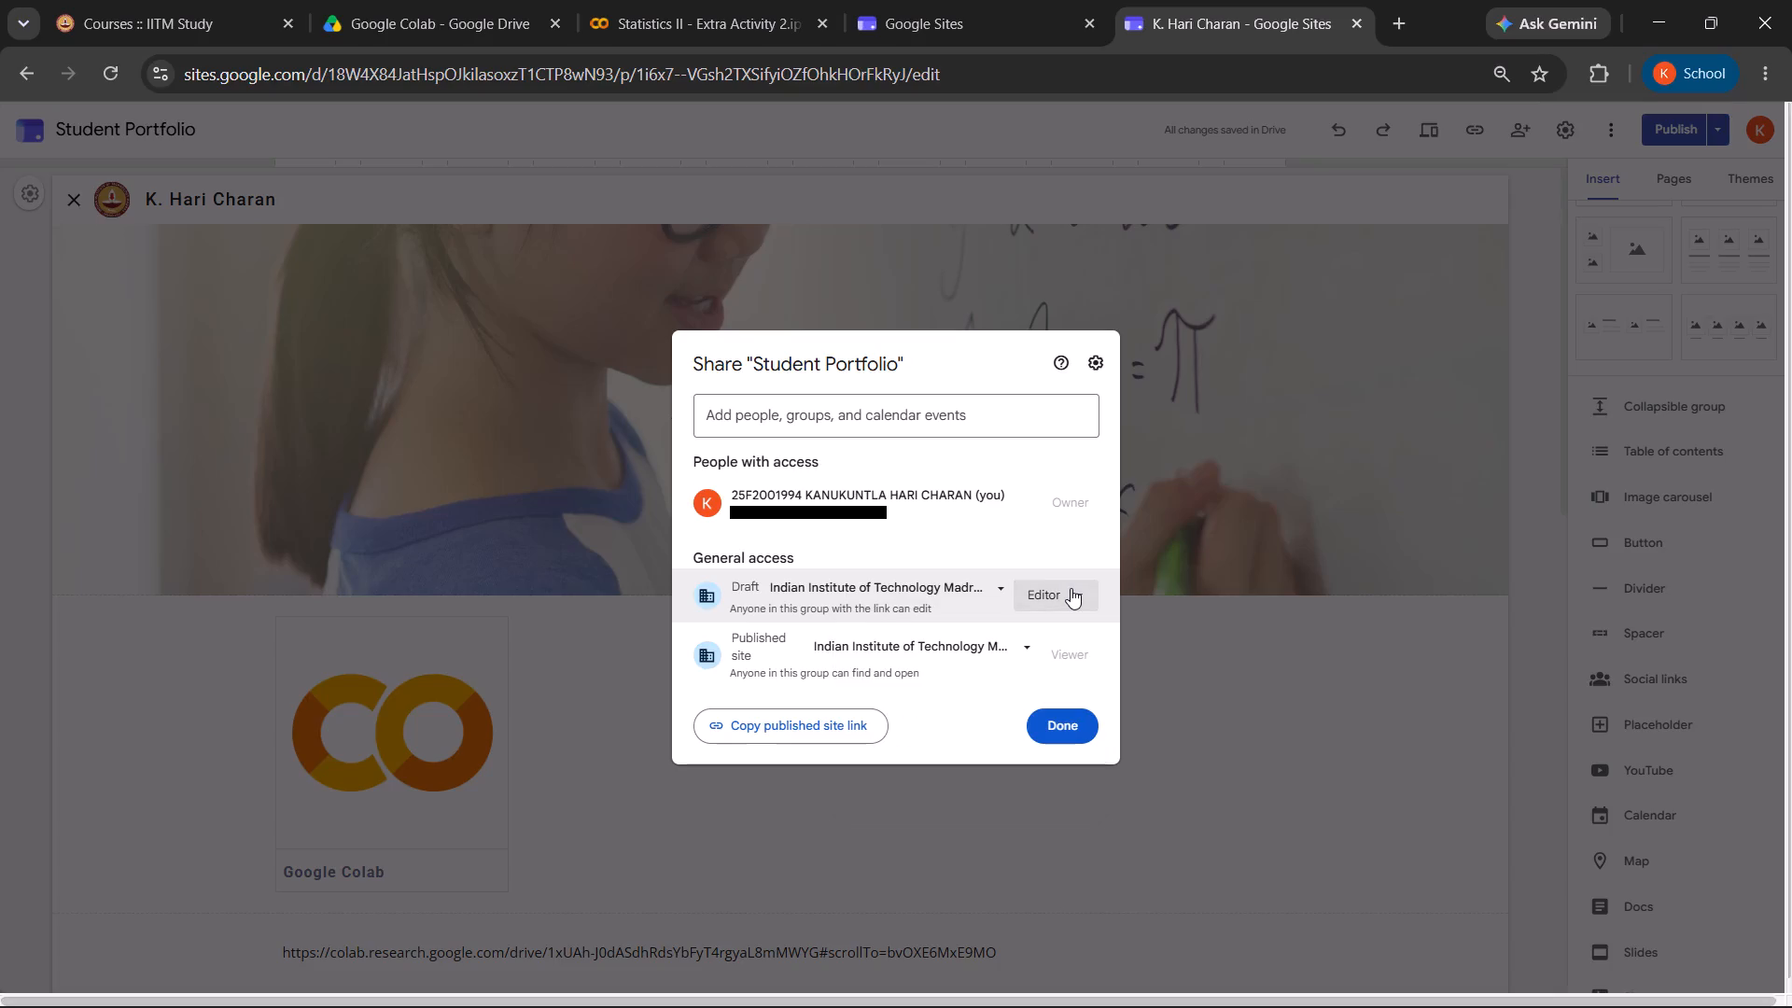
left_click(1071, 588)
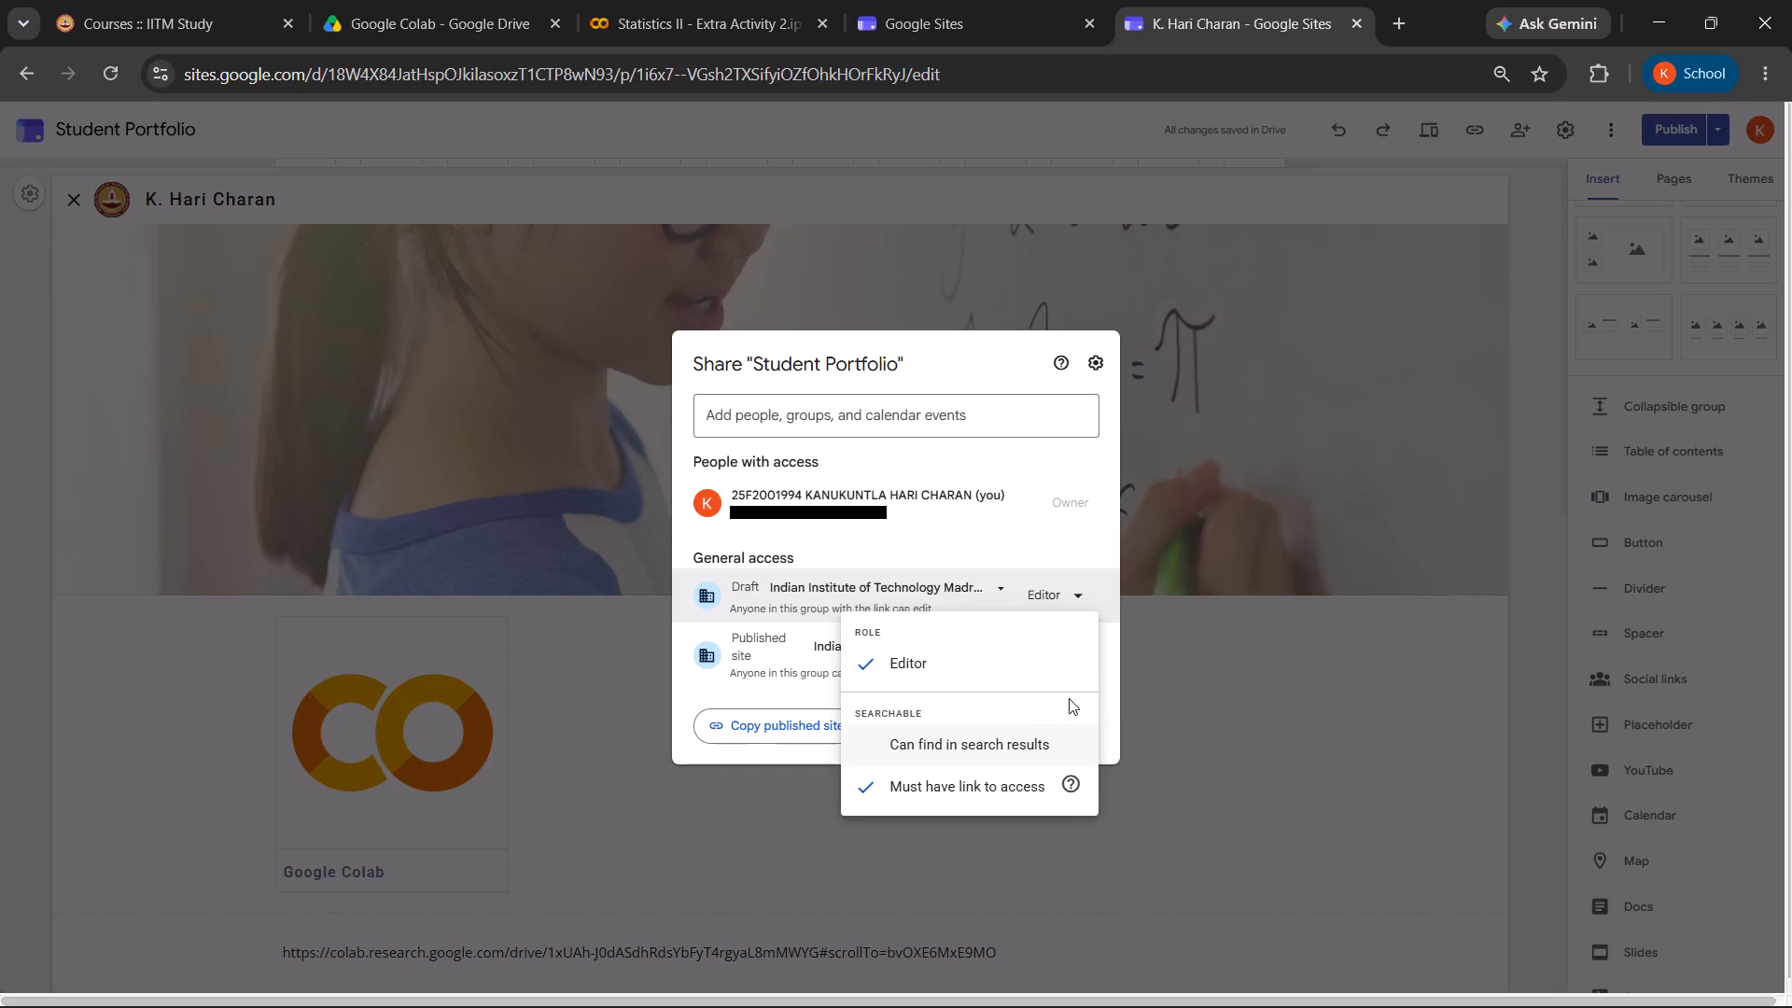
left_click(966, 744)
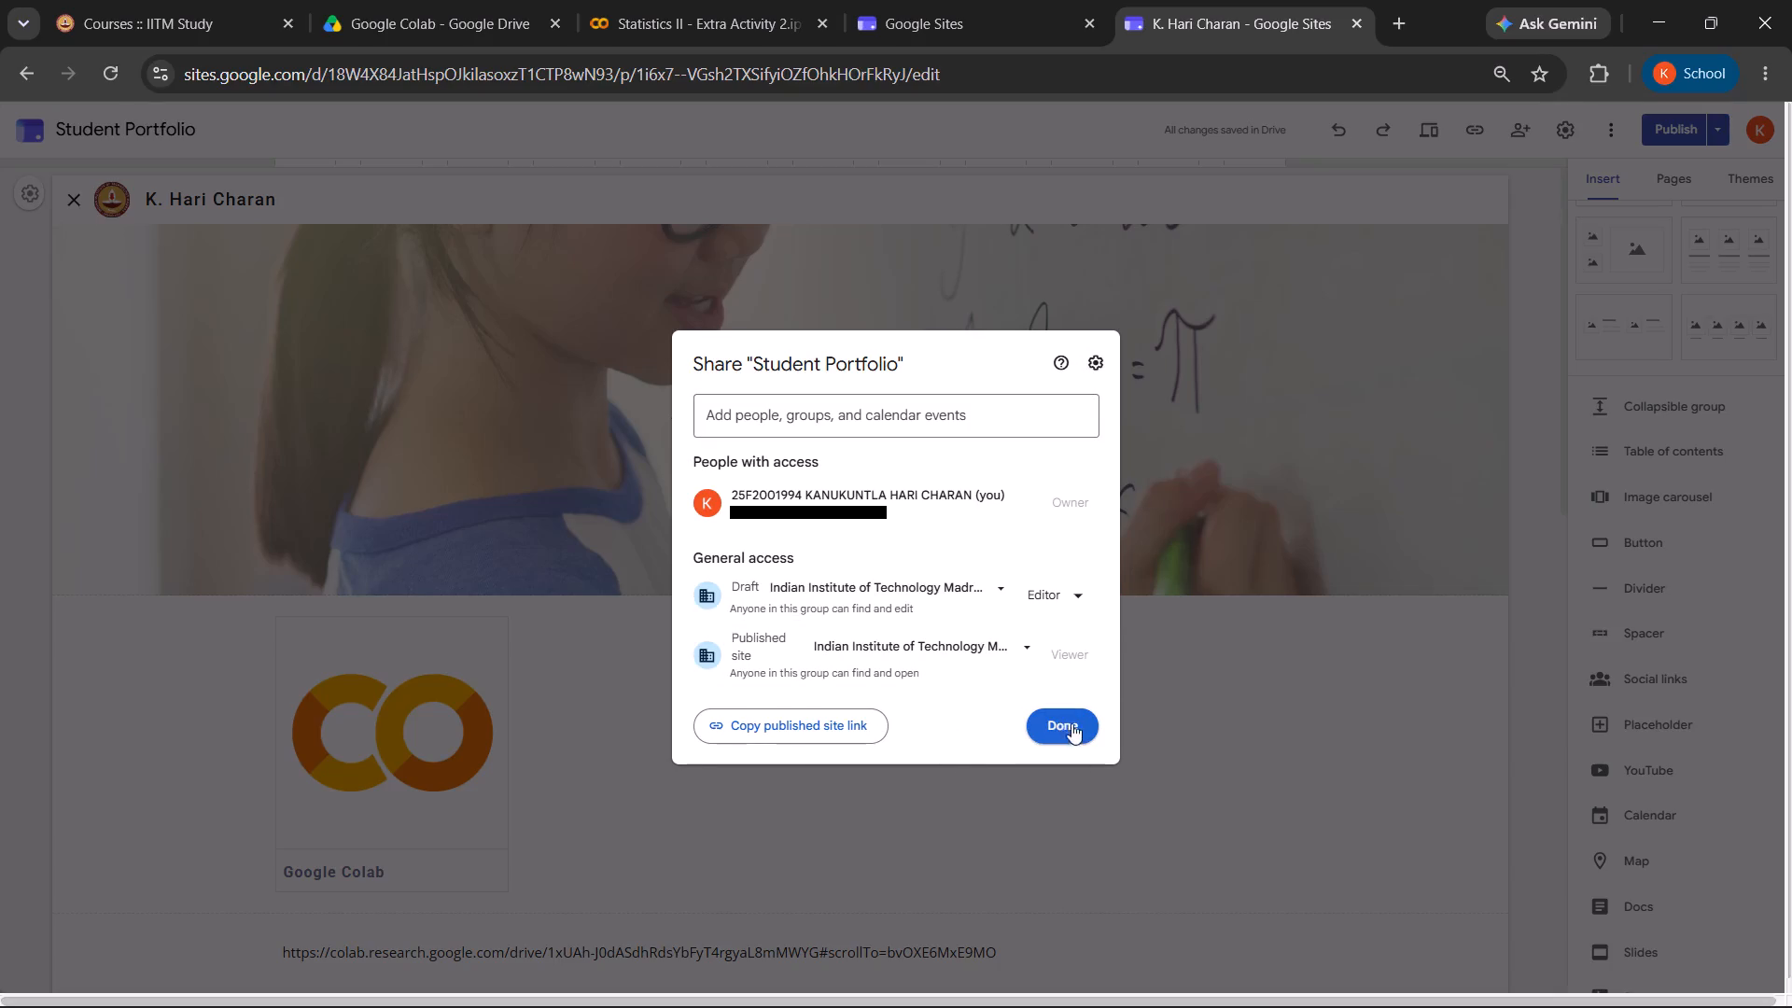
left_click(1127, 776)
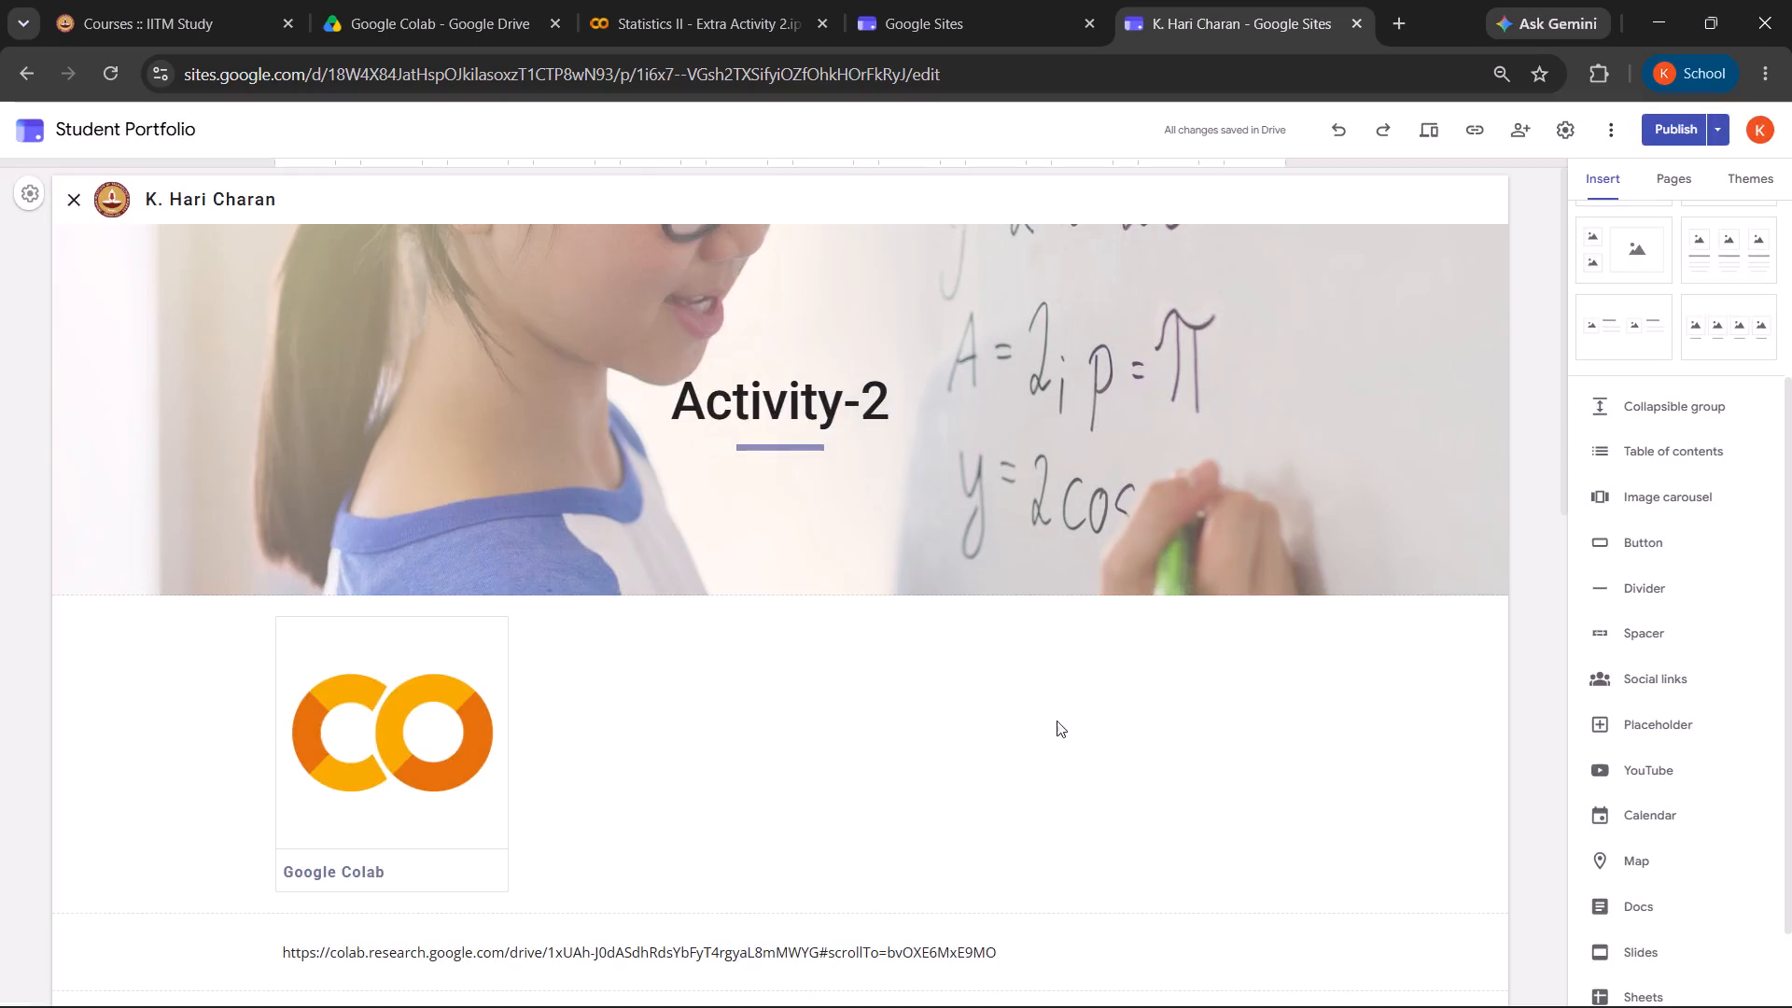
Reload the site editor and look through the Activity-2 page content.
left_click(97, 67)
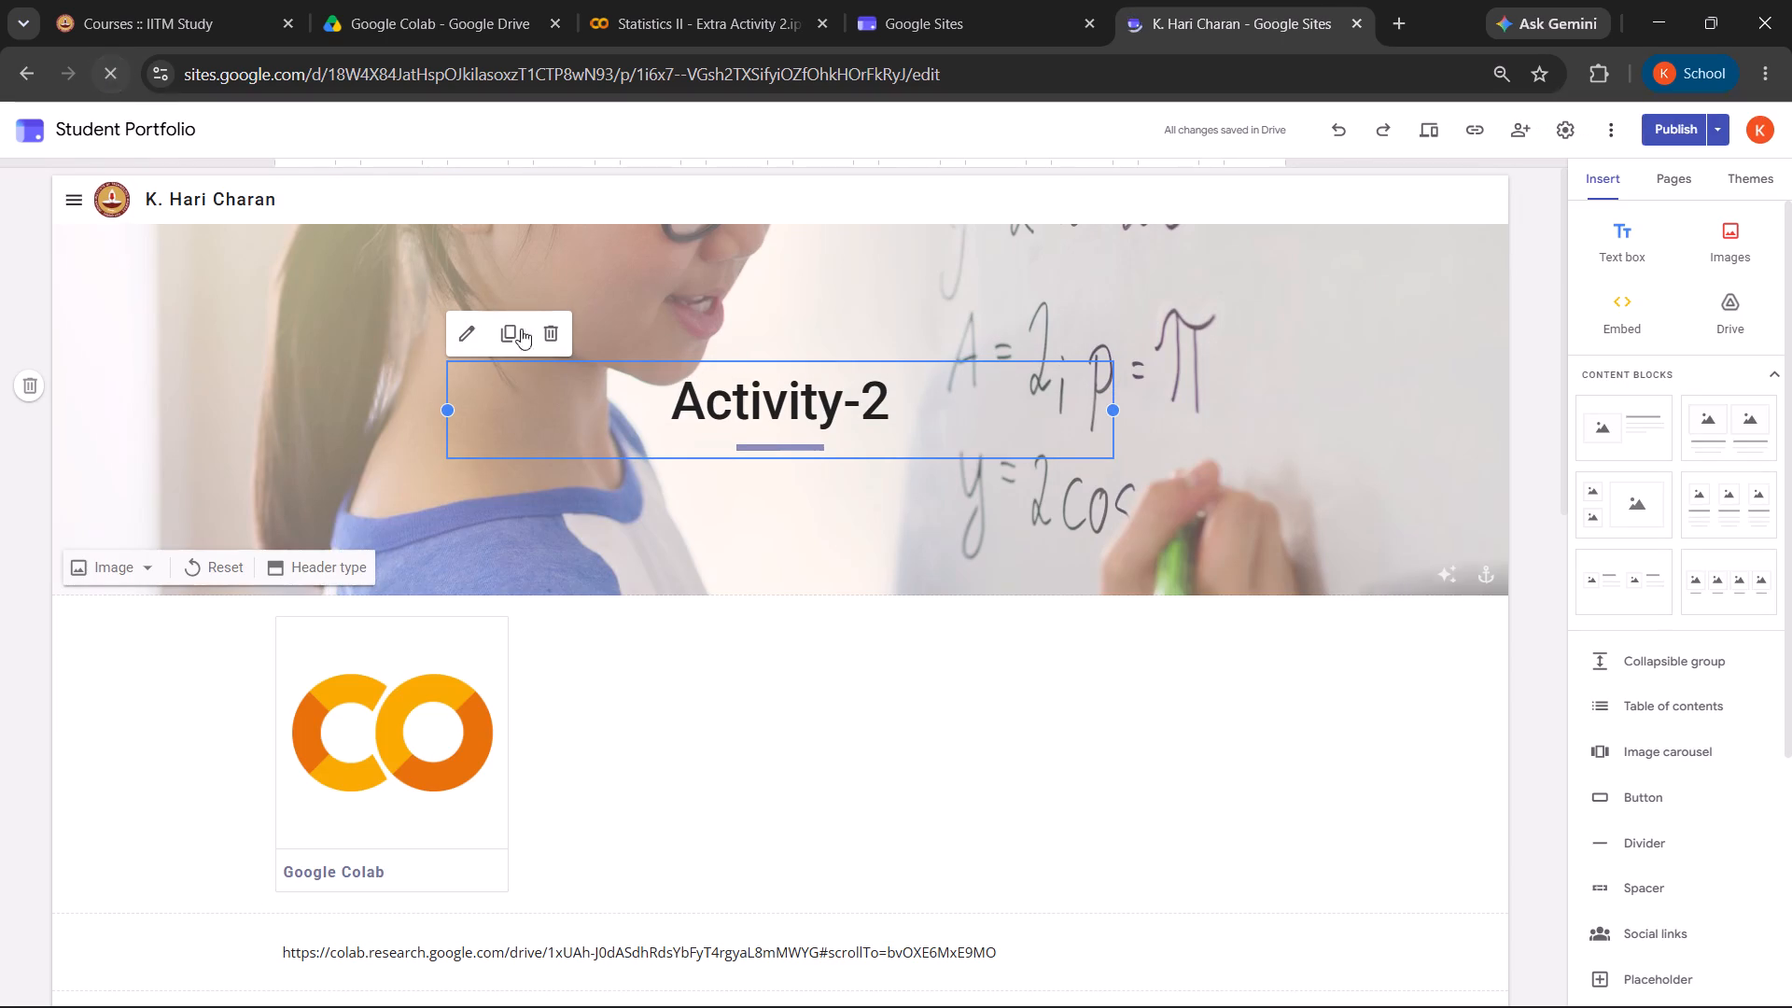
scroll(652, 439, "down", 8)
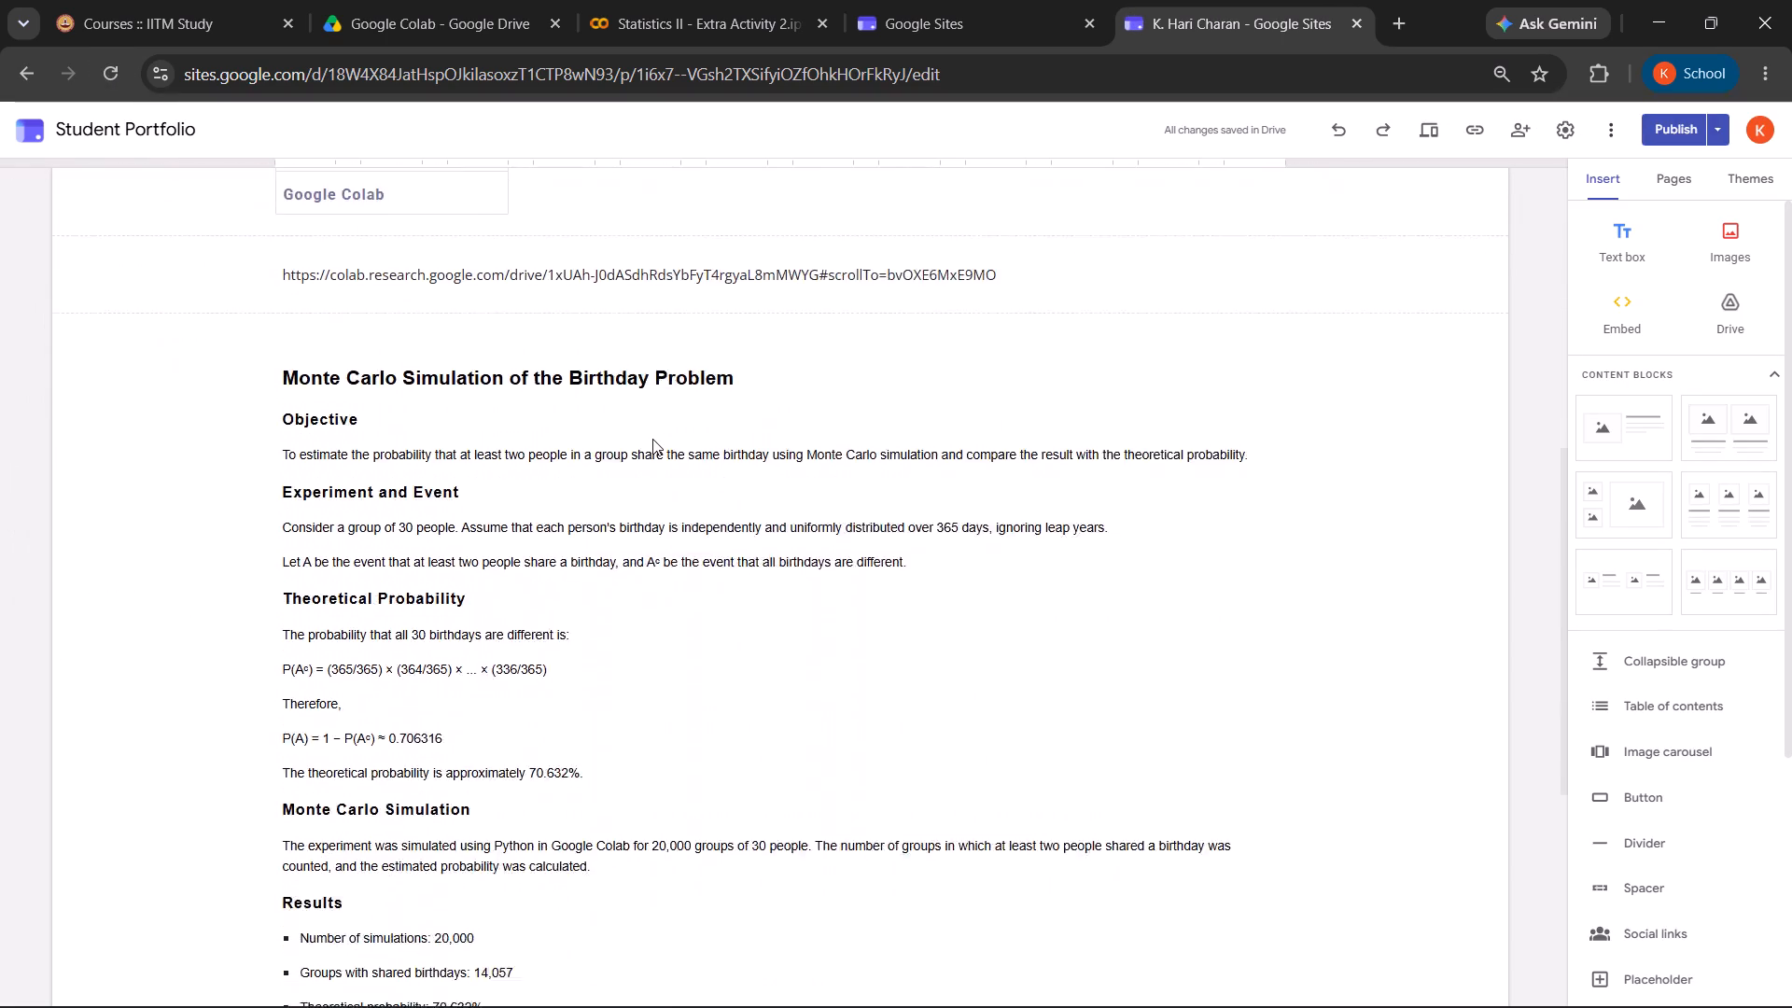
scroll(652, 439, "down", 3)
scroll(652, 439, "up", 10)
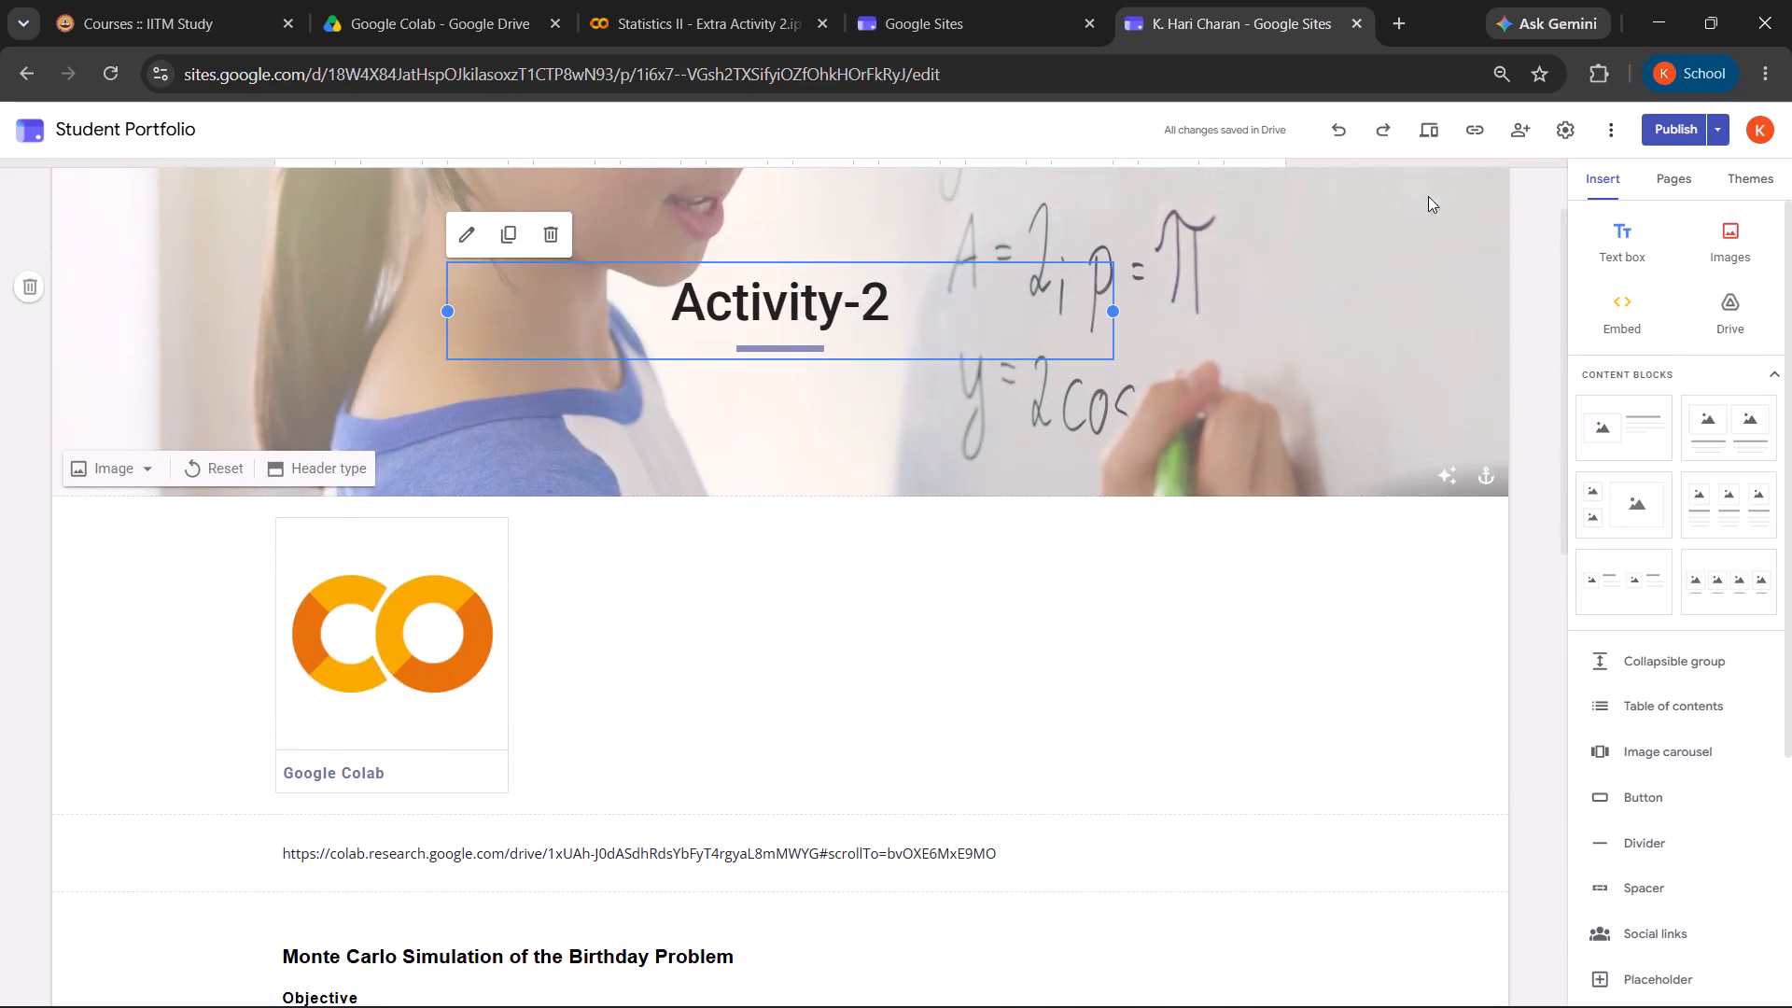
Check the draft's Editor role and searchability options in the Student Portfolio sharing settings.
left_click(1527, 135)
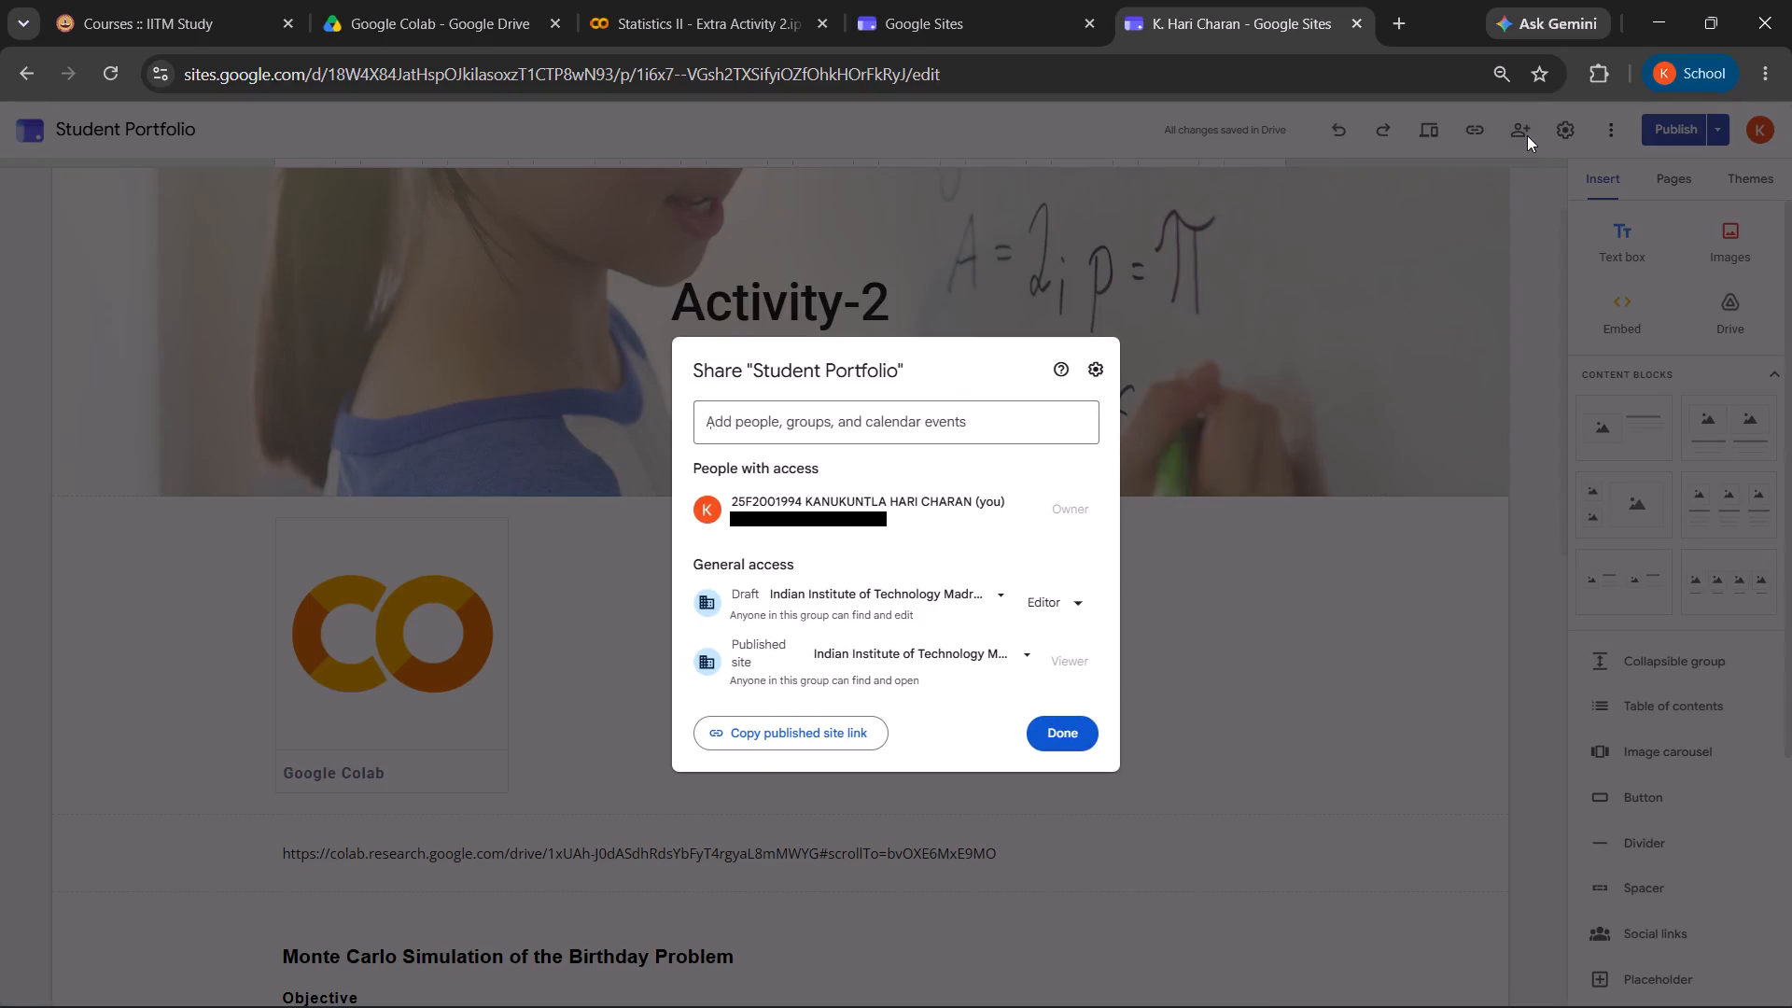
left_click(1059, 595)
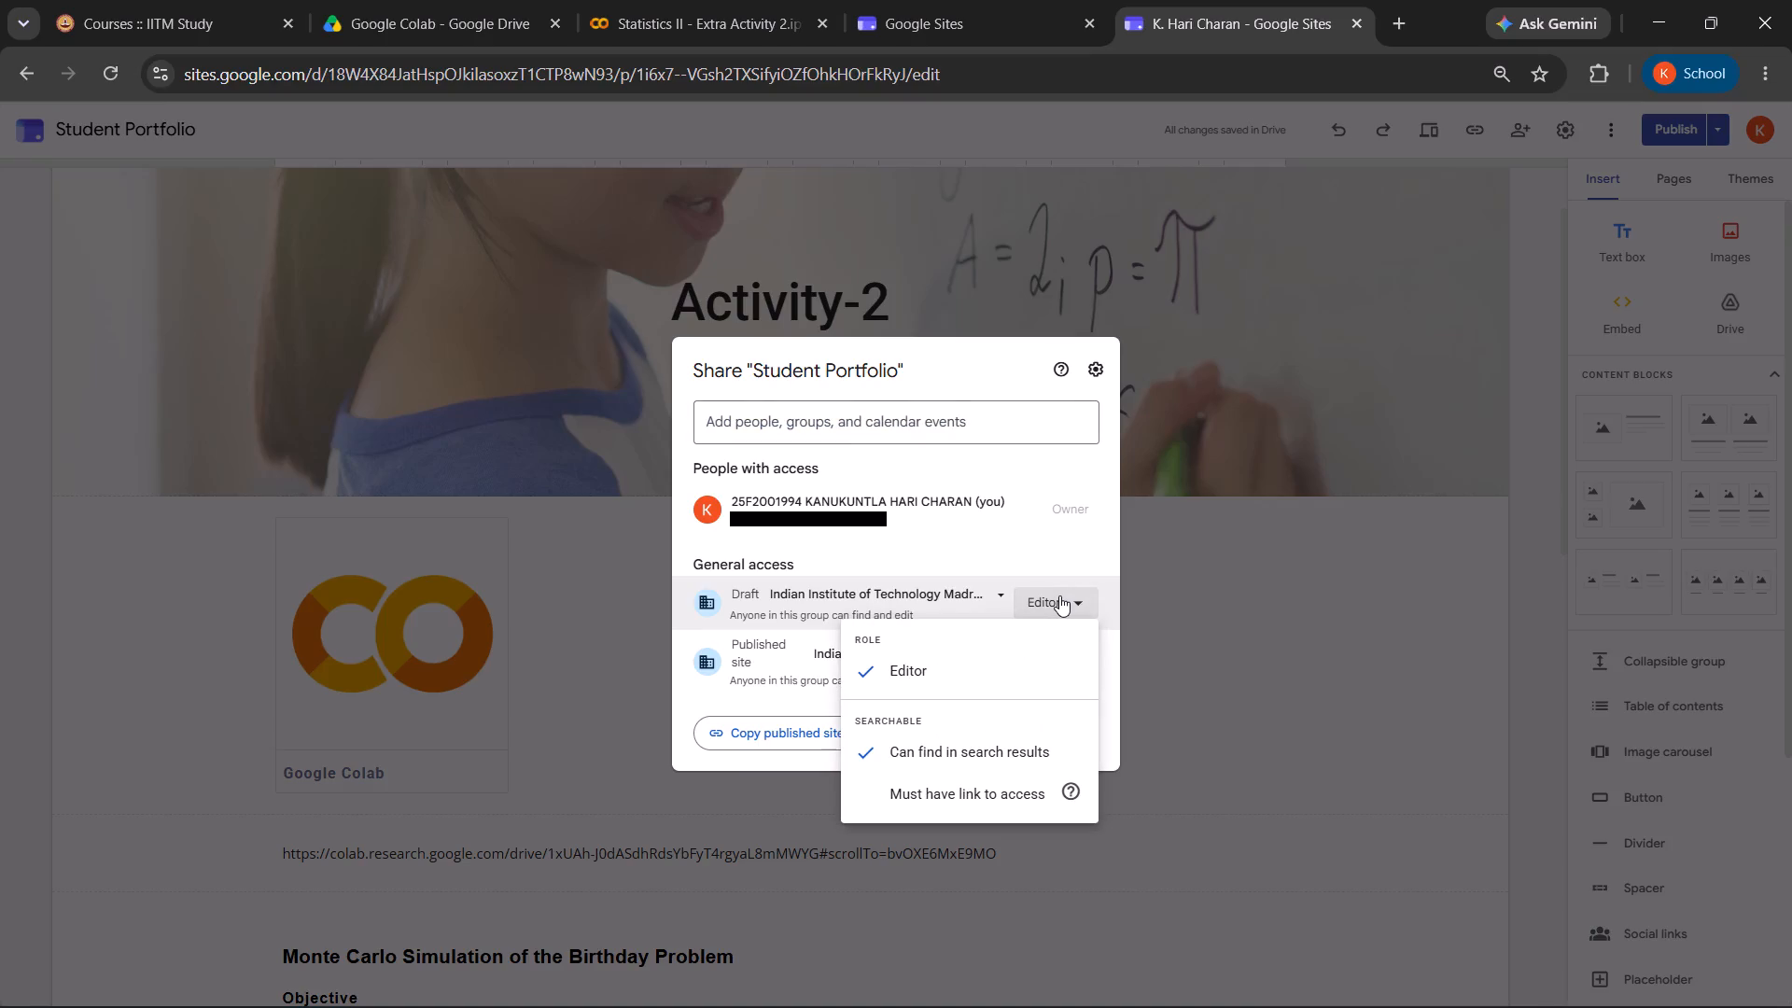
left_click(968, 763)
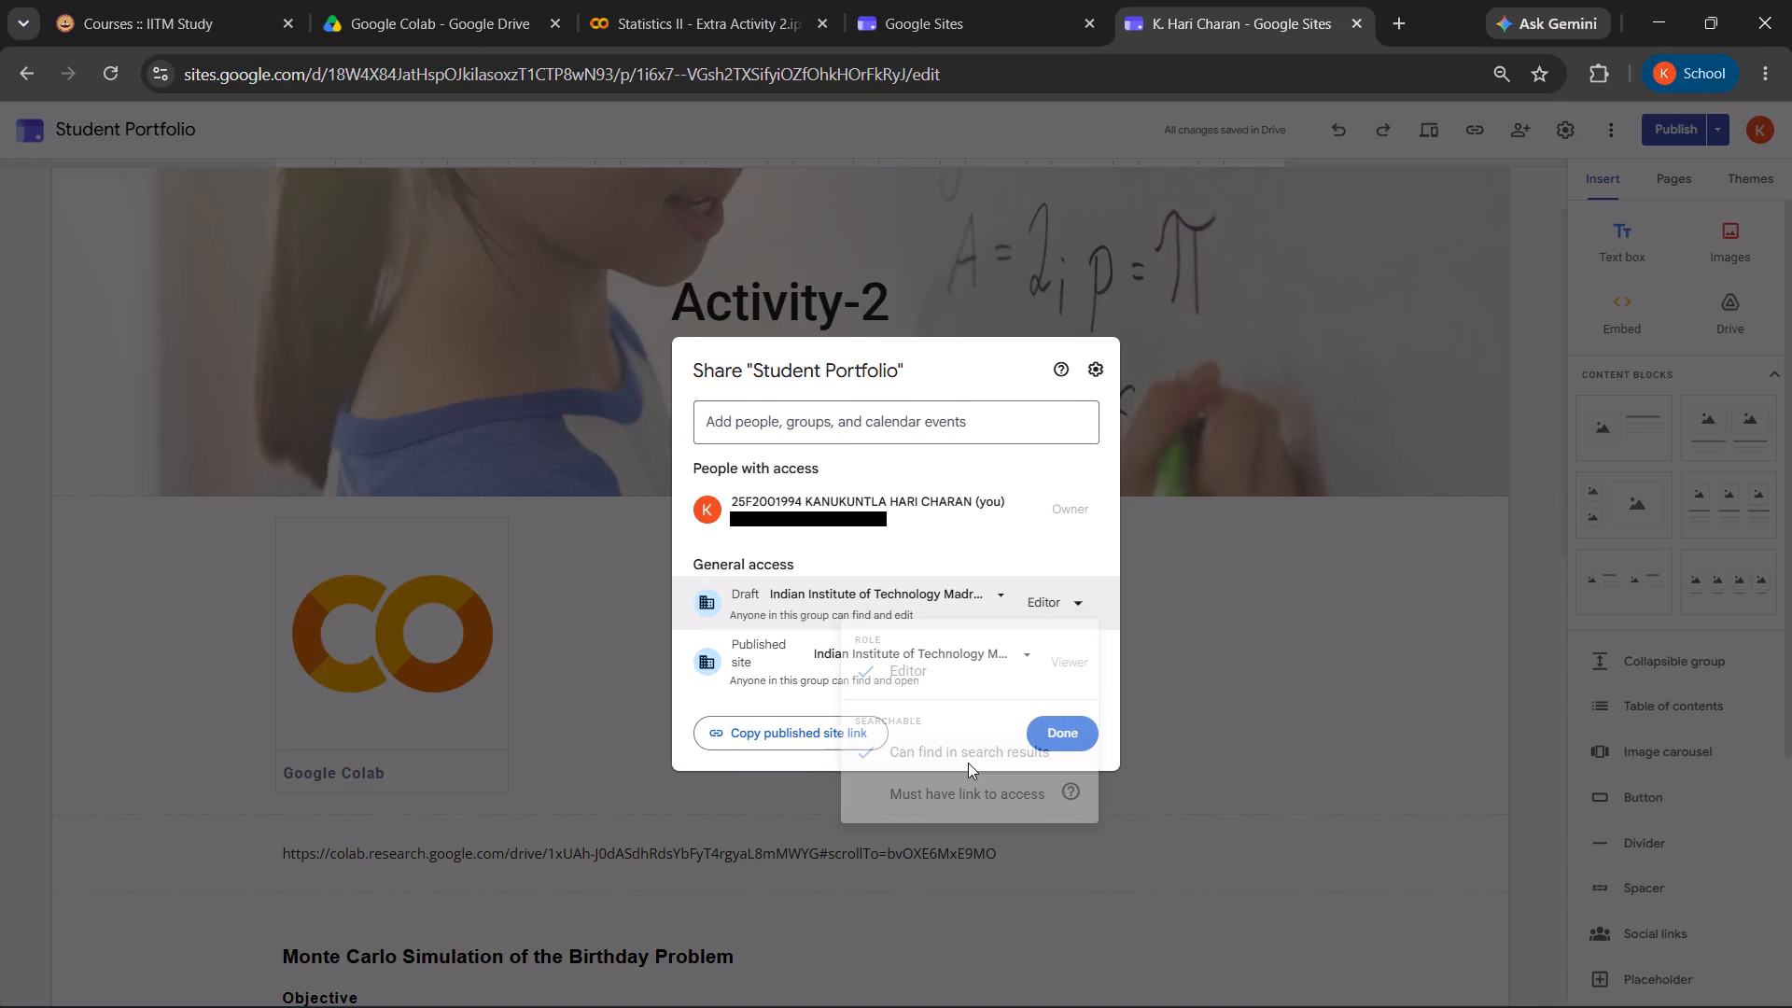
left_click(1083, 600)
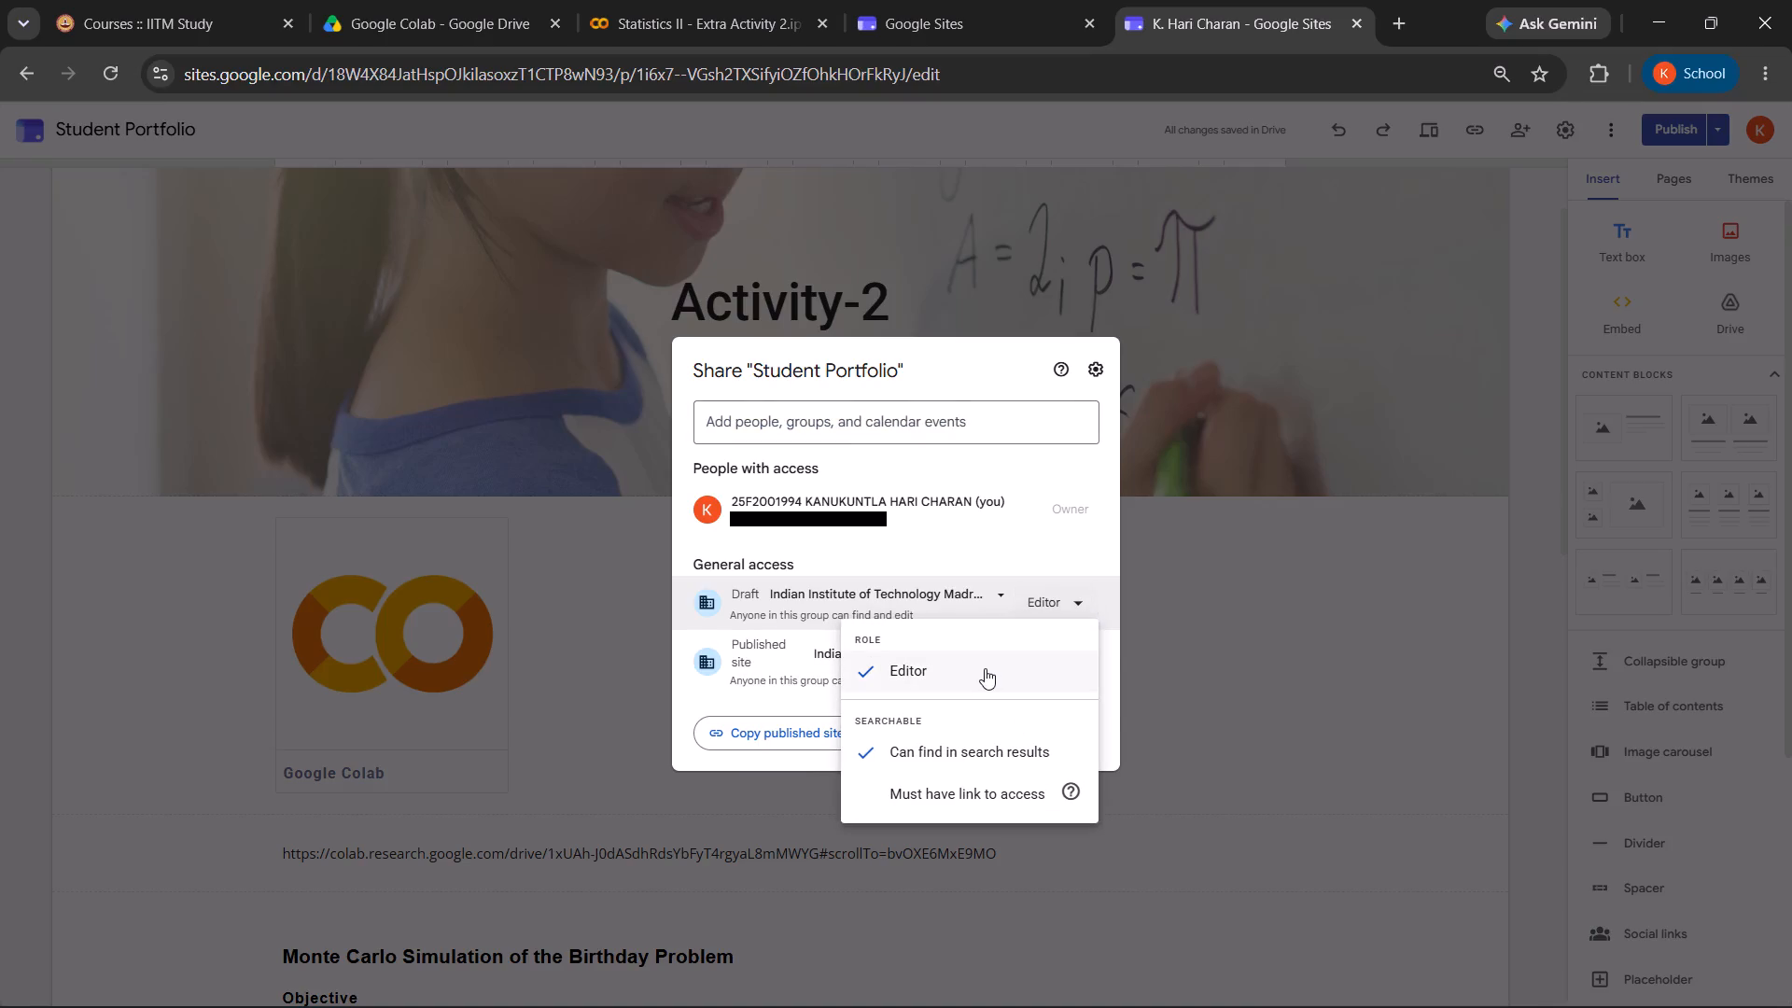
left_click(982, 667)
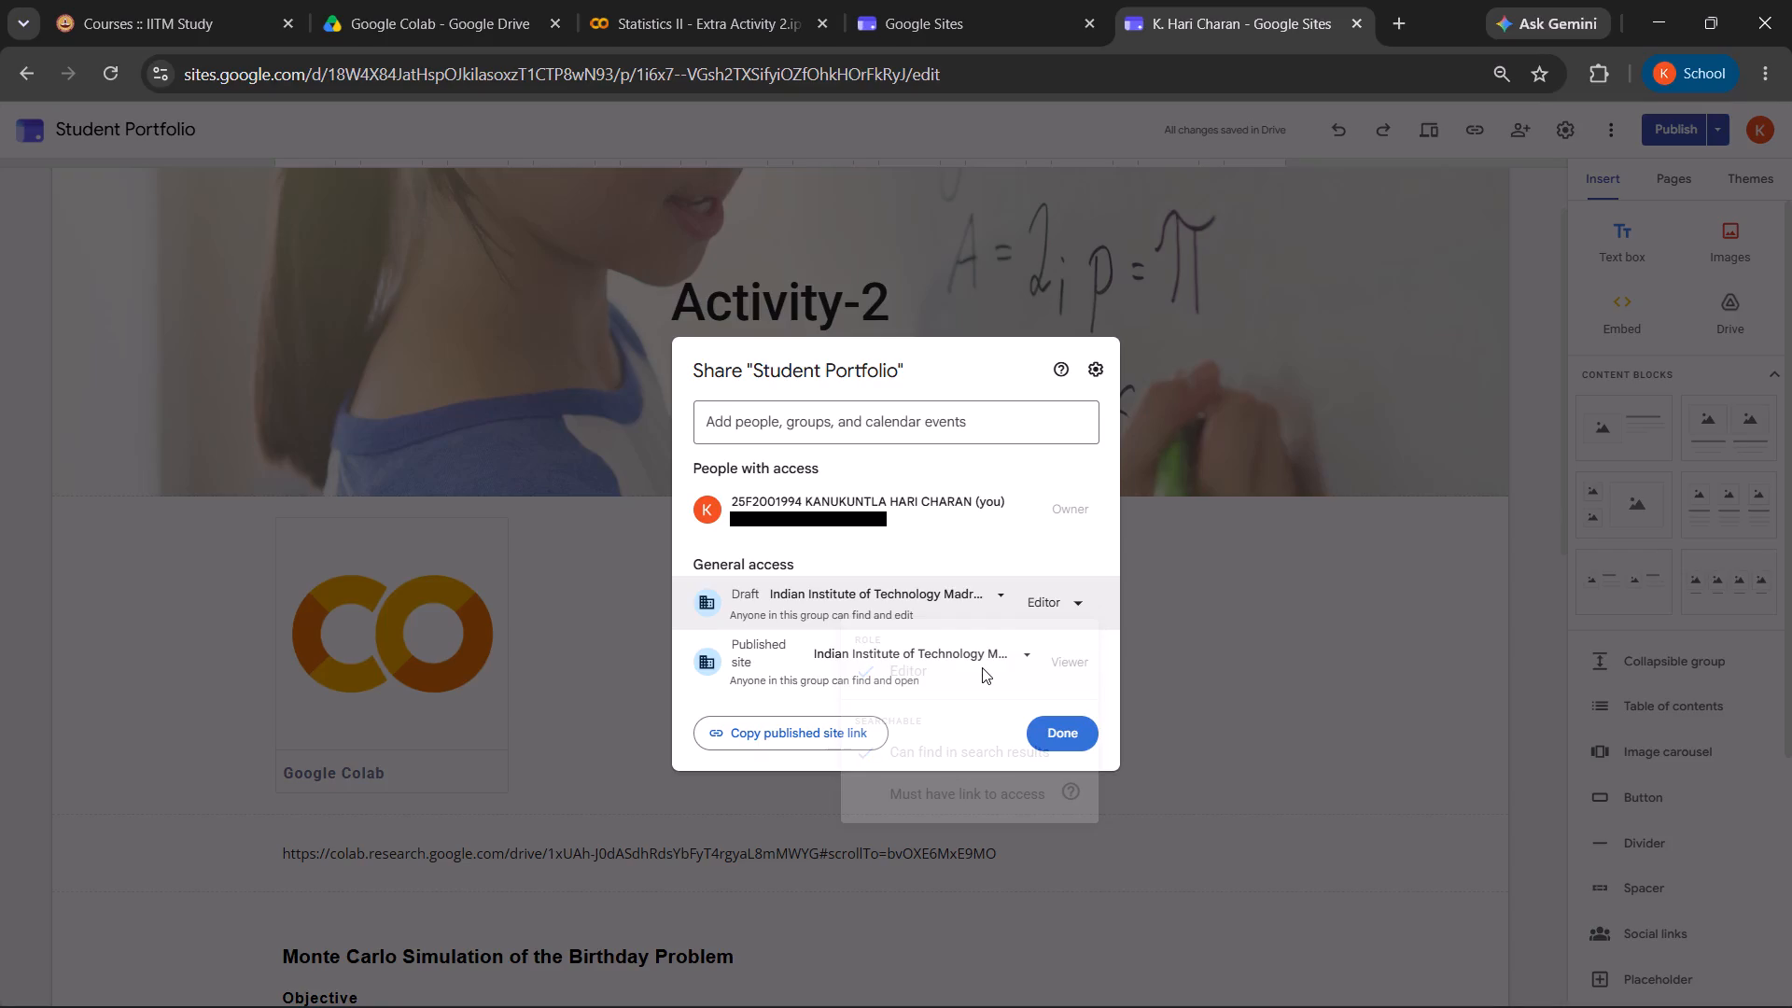
left_click(1095, 598)
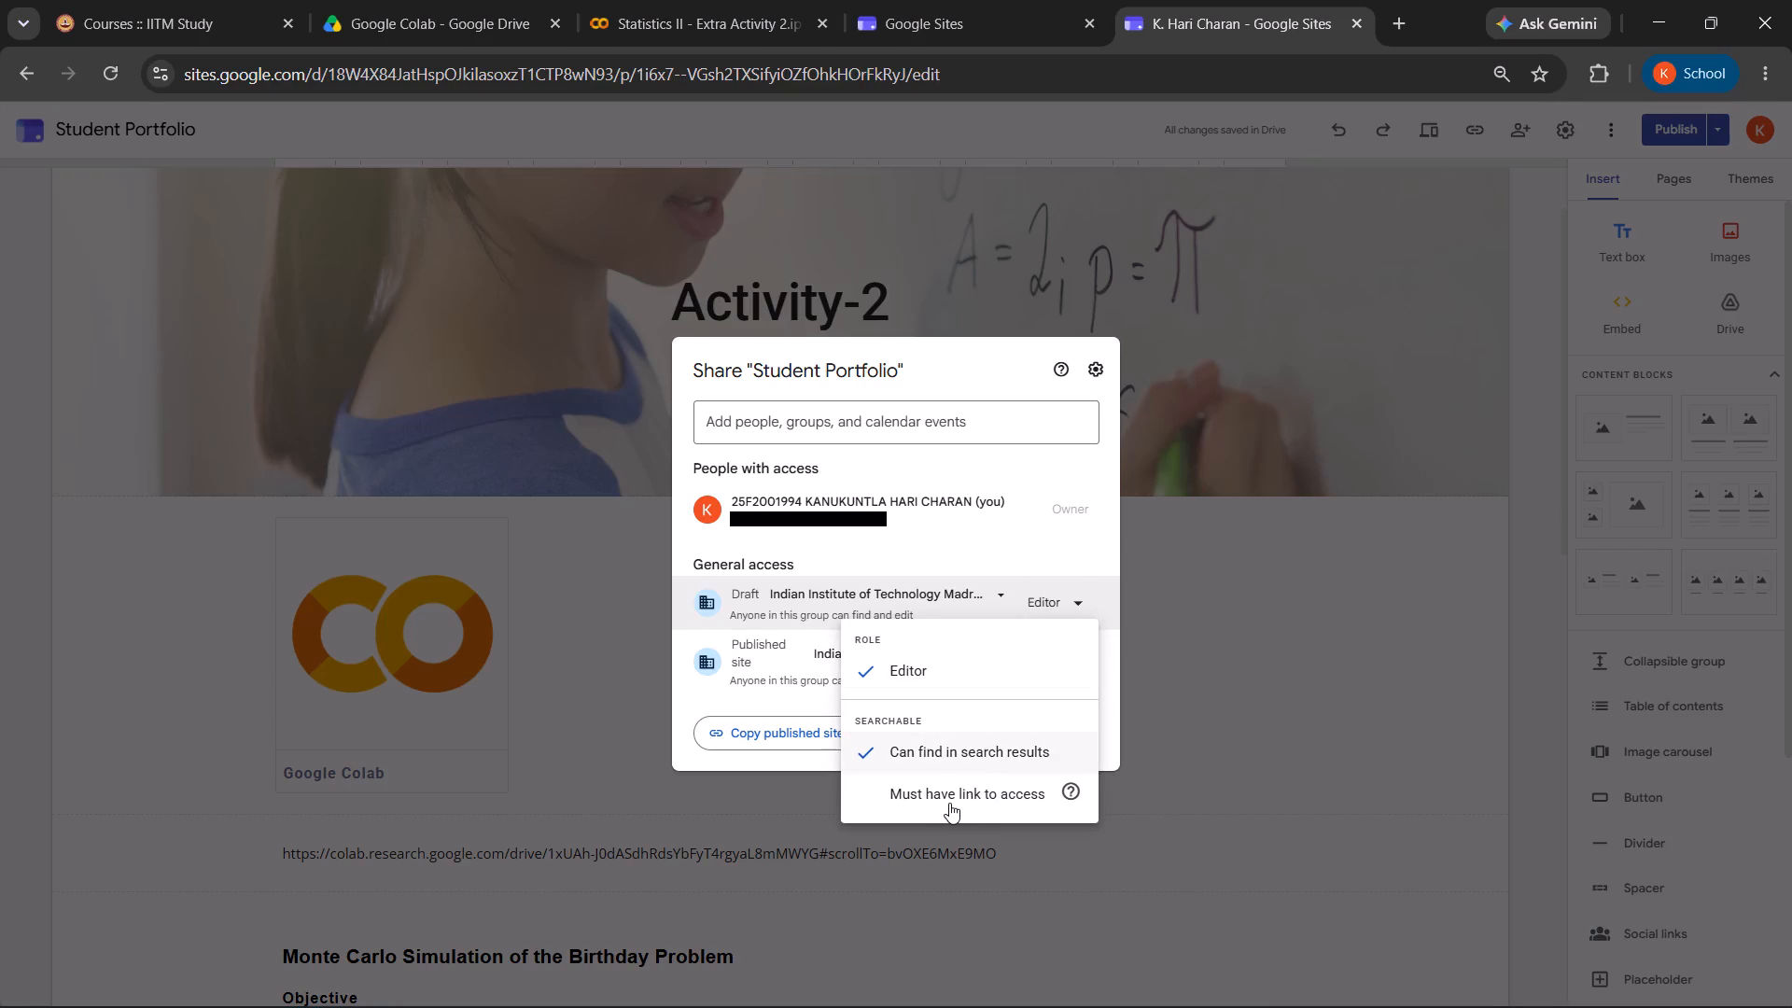
left_click(801, 814)
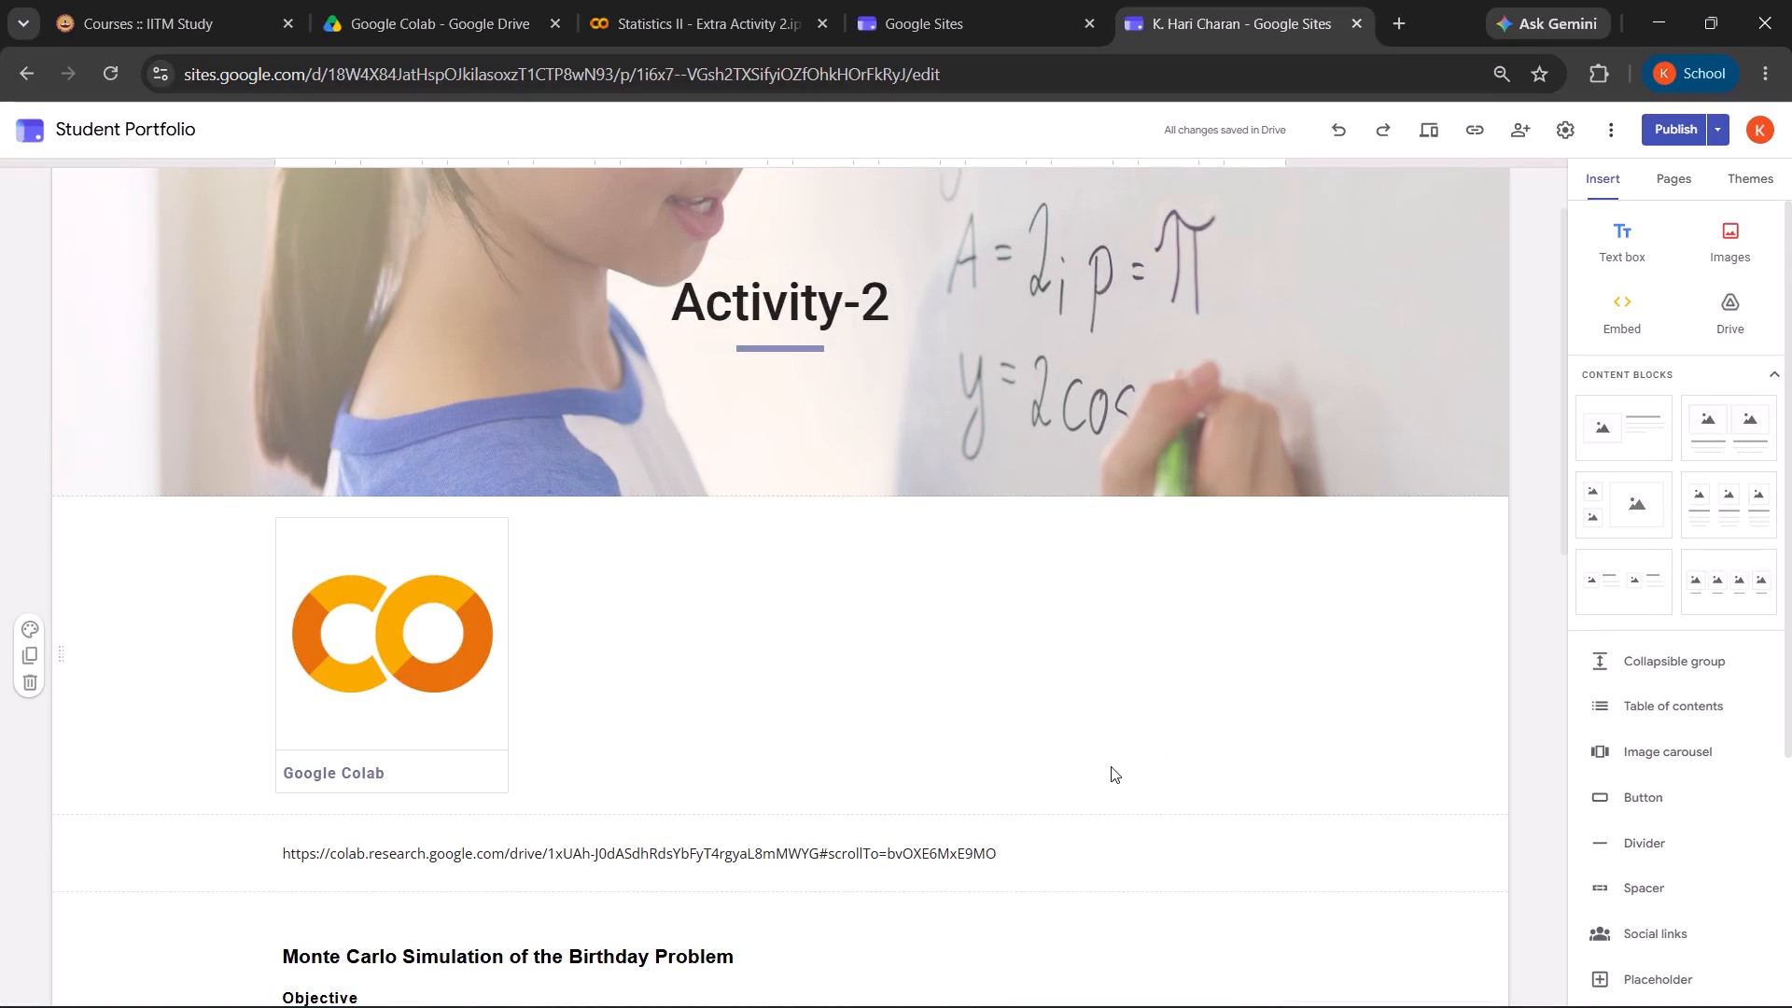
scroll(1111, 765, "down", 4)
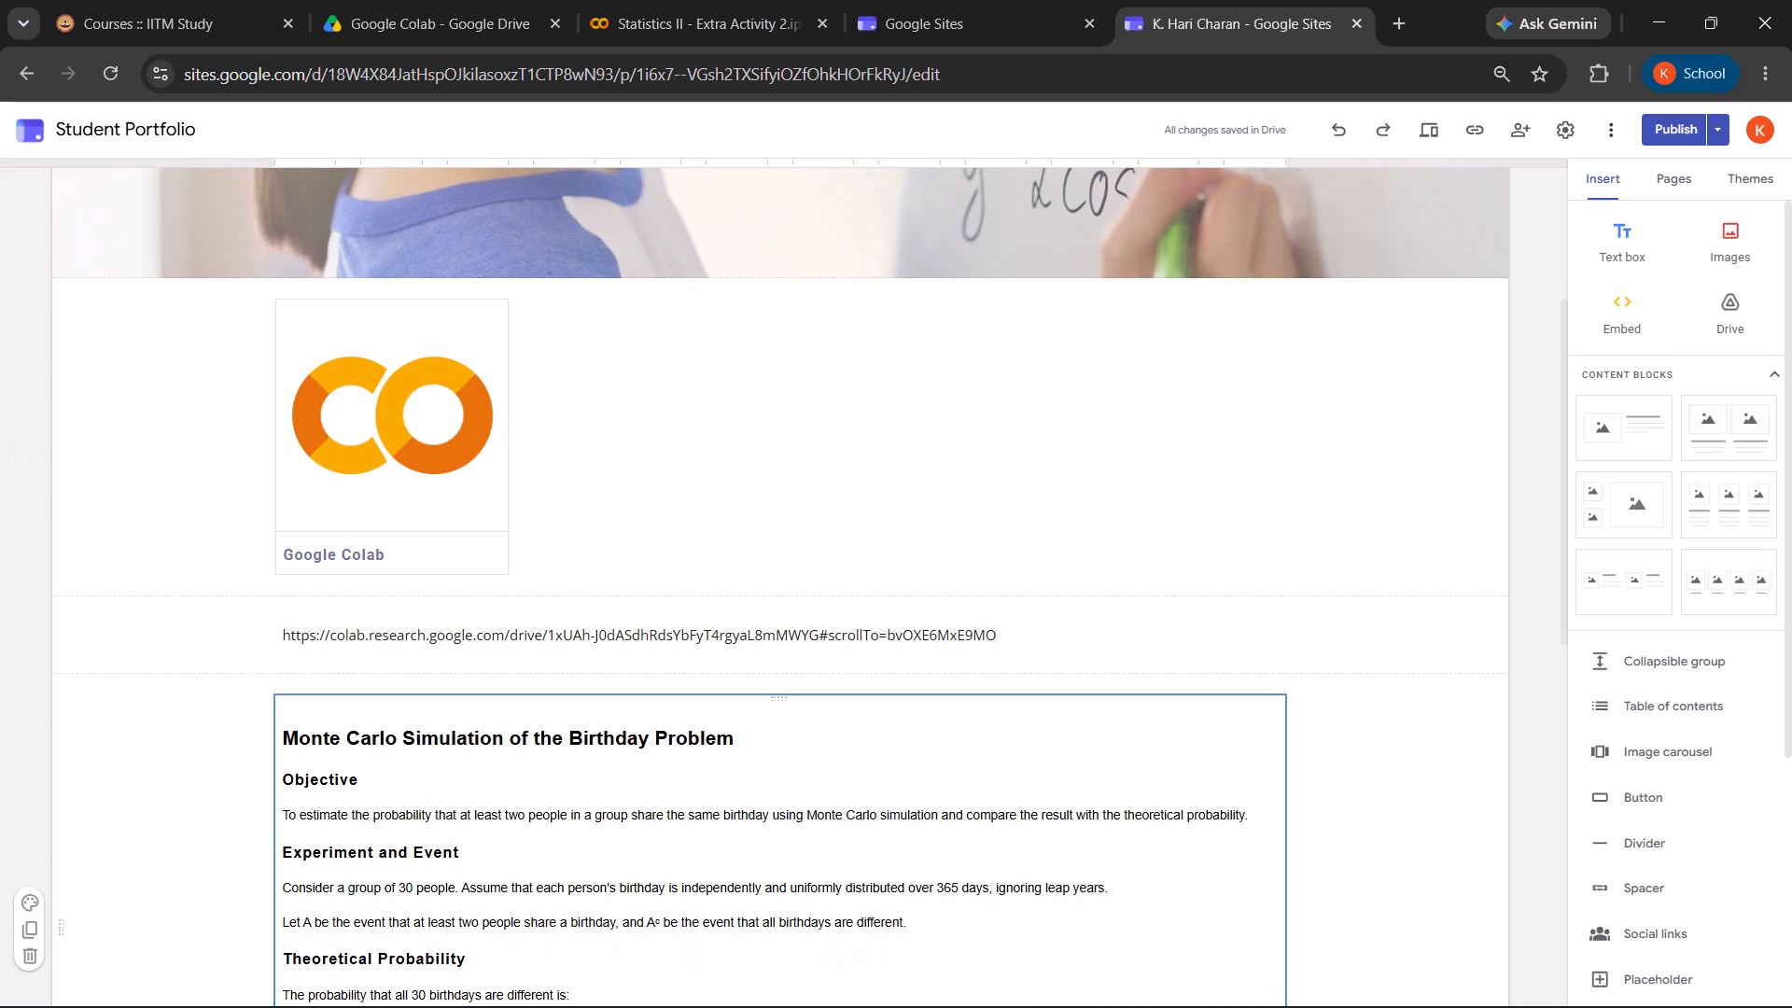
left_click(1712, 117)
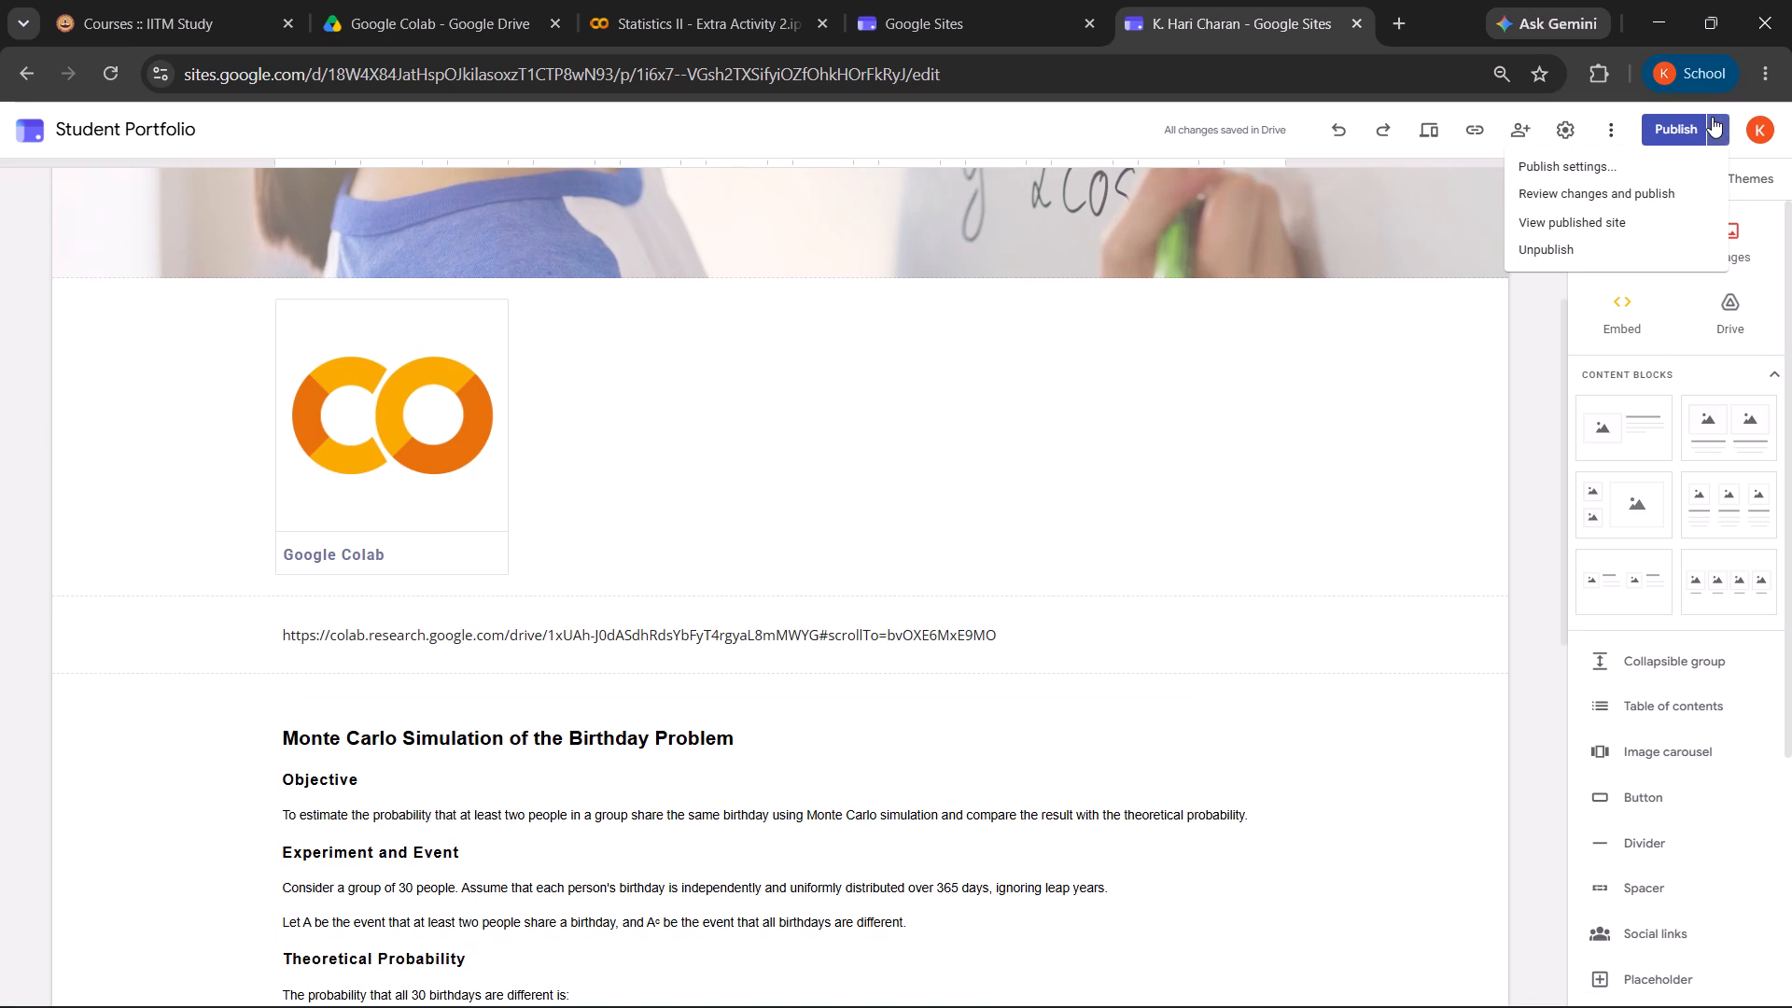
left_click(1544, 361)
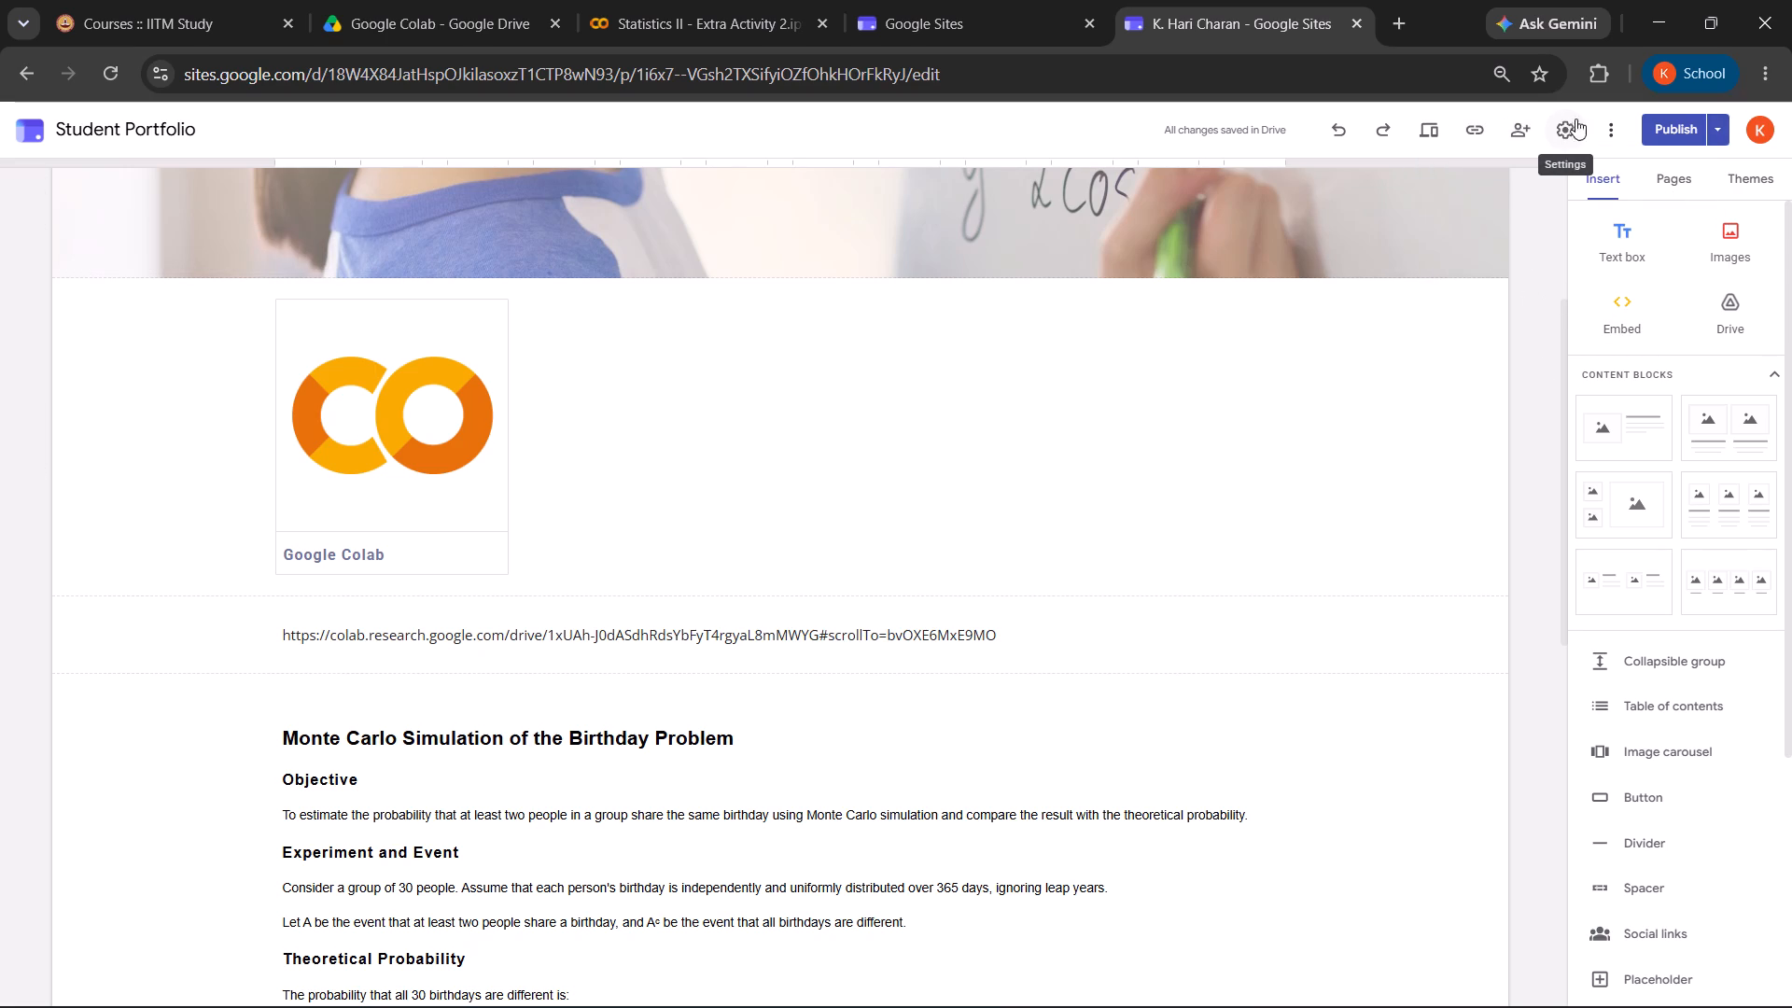
Restrict the Student Portfolio draft's general access by removing its Indian Institute of Technology Madras link, and finish sharing.
left_click(1510, 134)
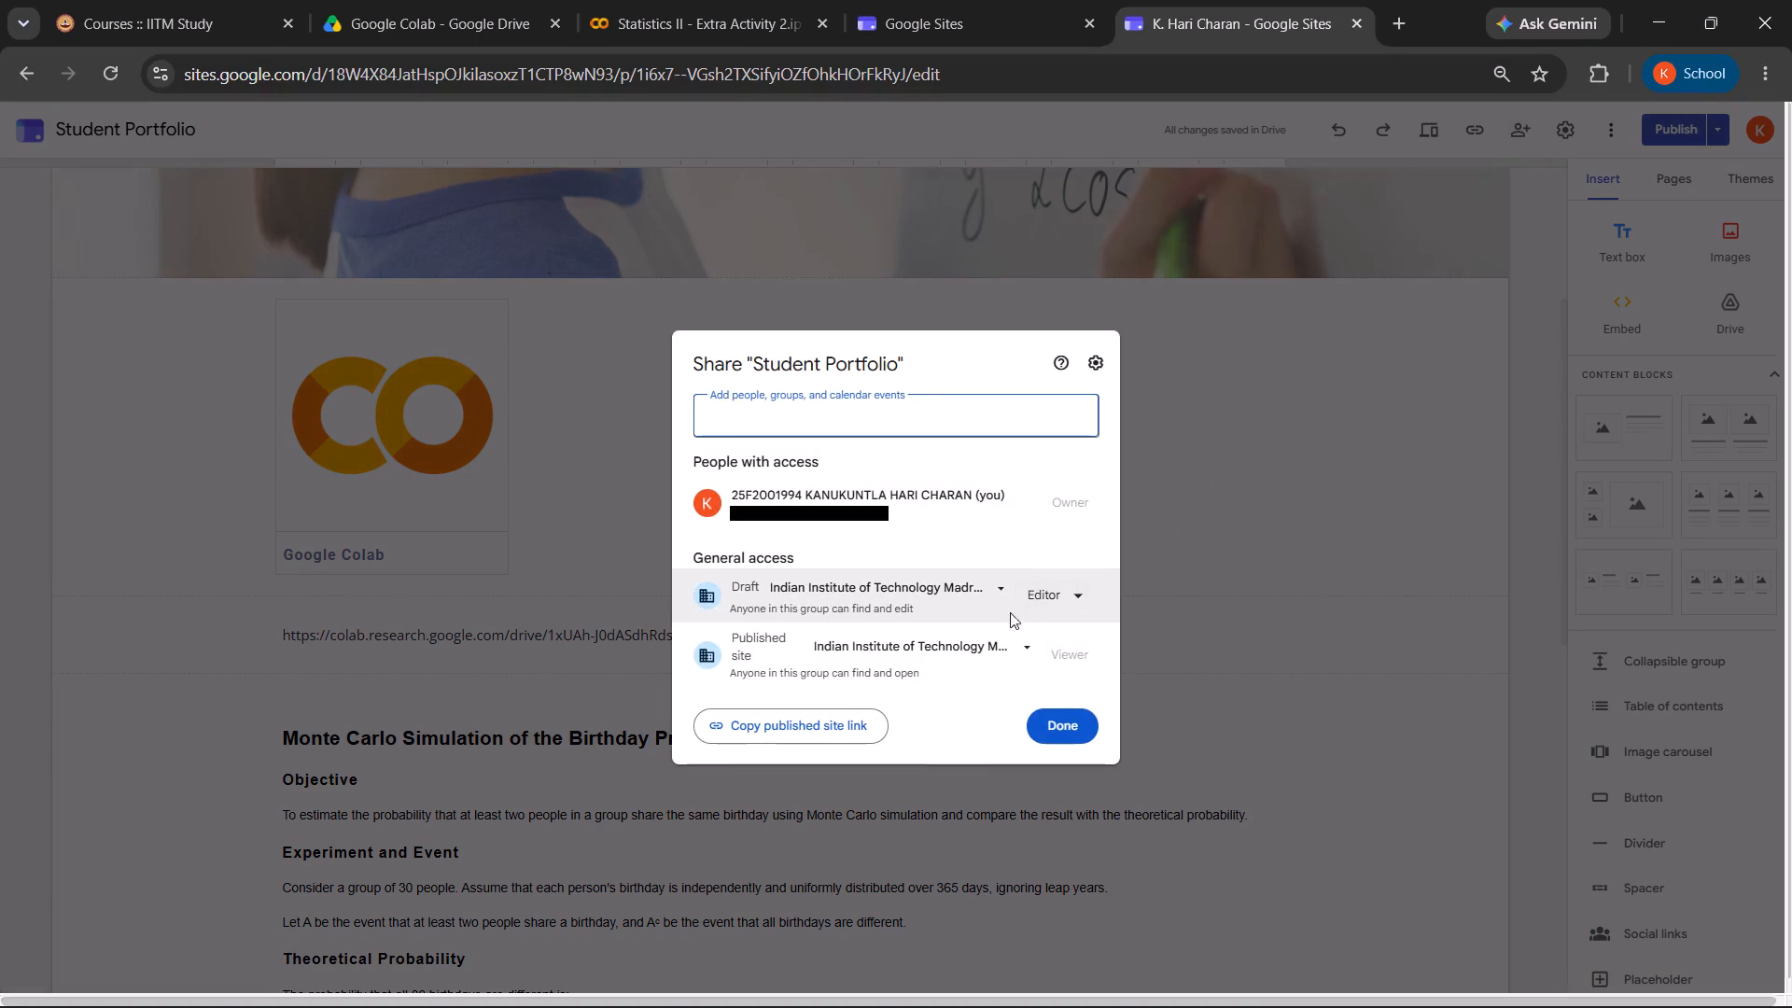
left_click(955, 601)
left_click(955, 601)
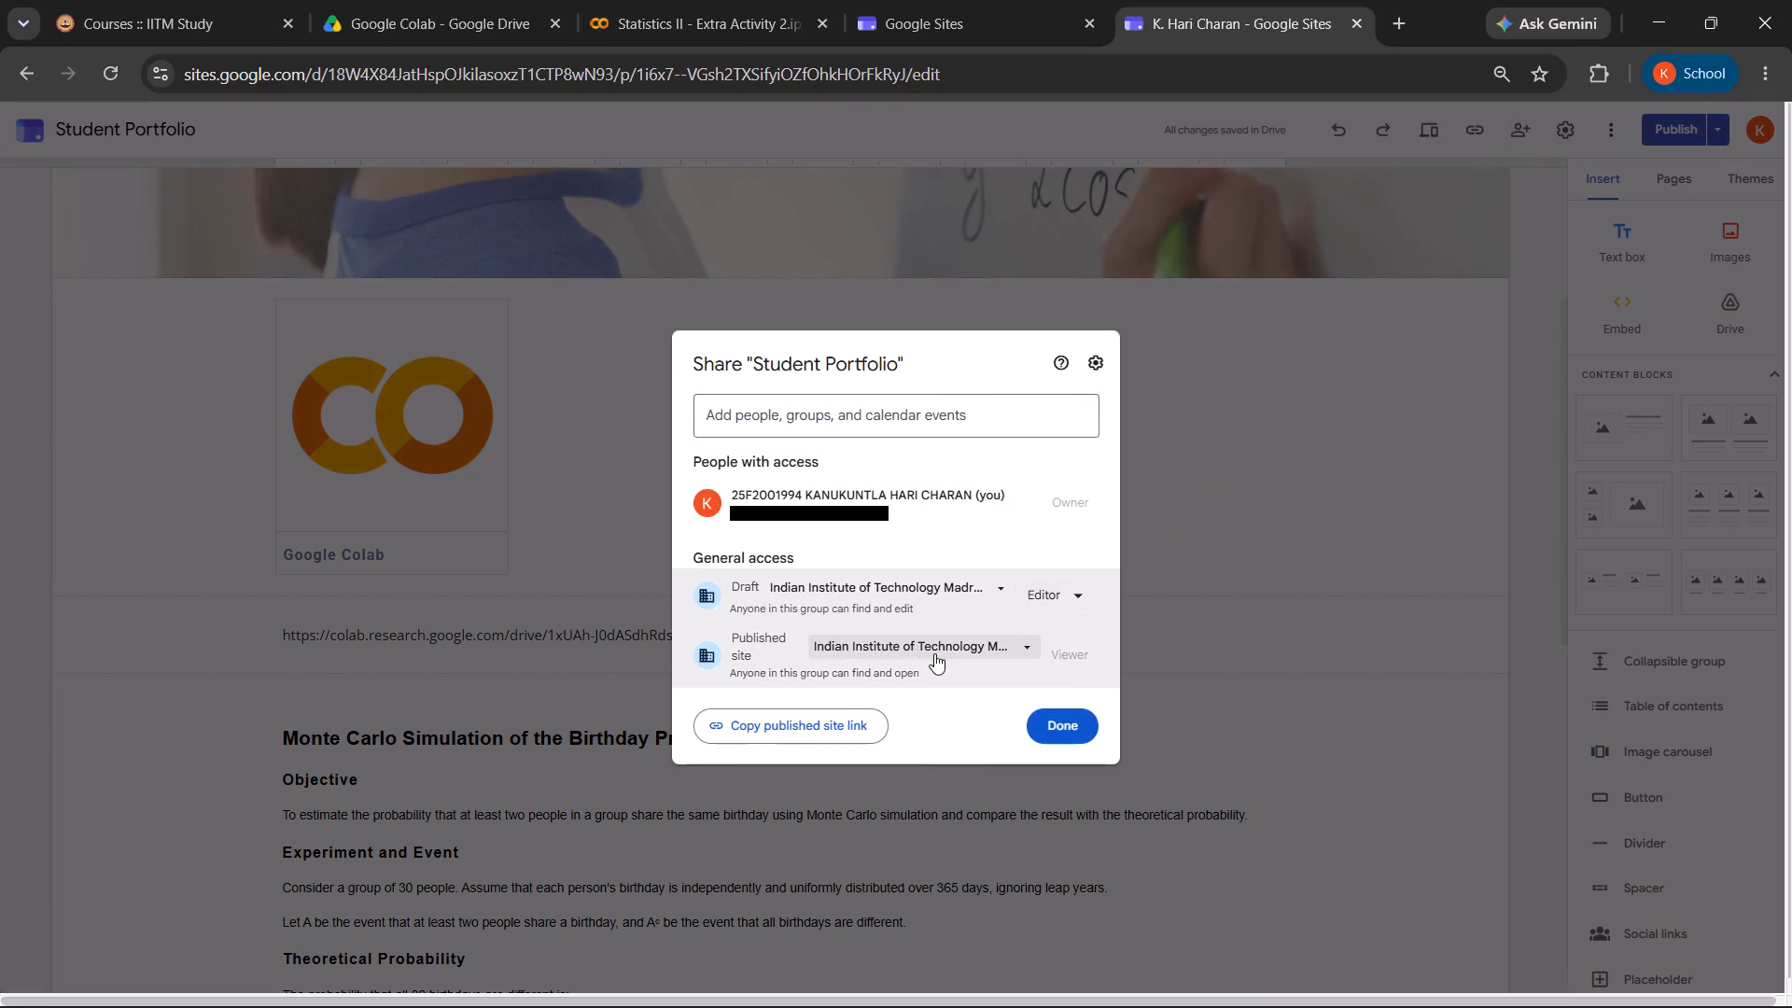
left_click(999, 585)
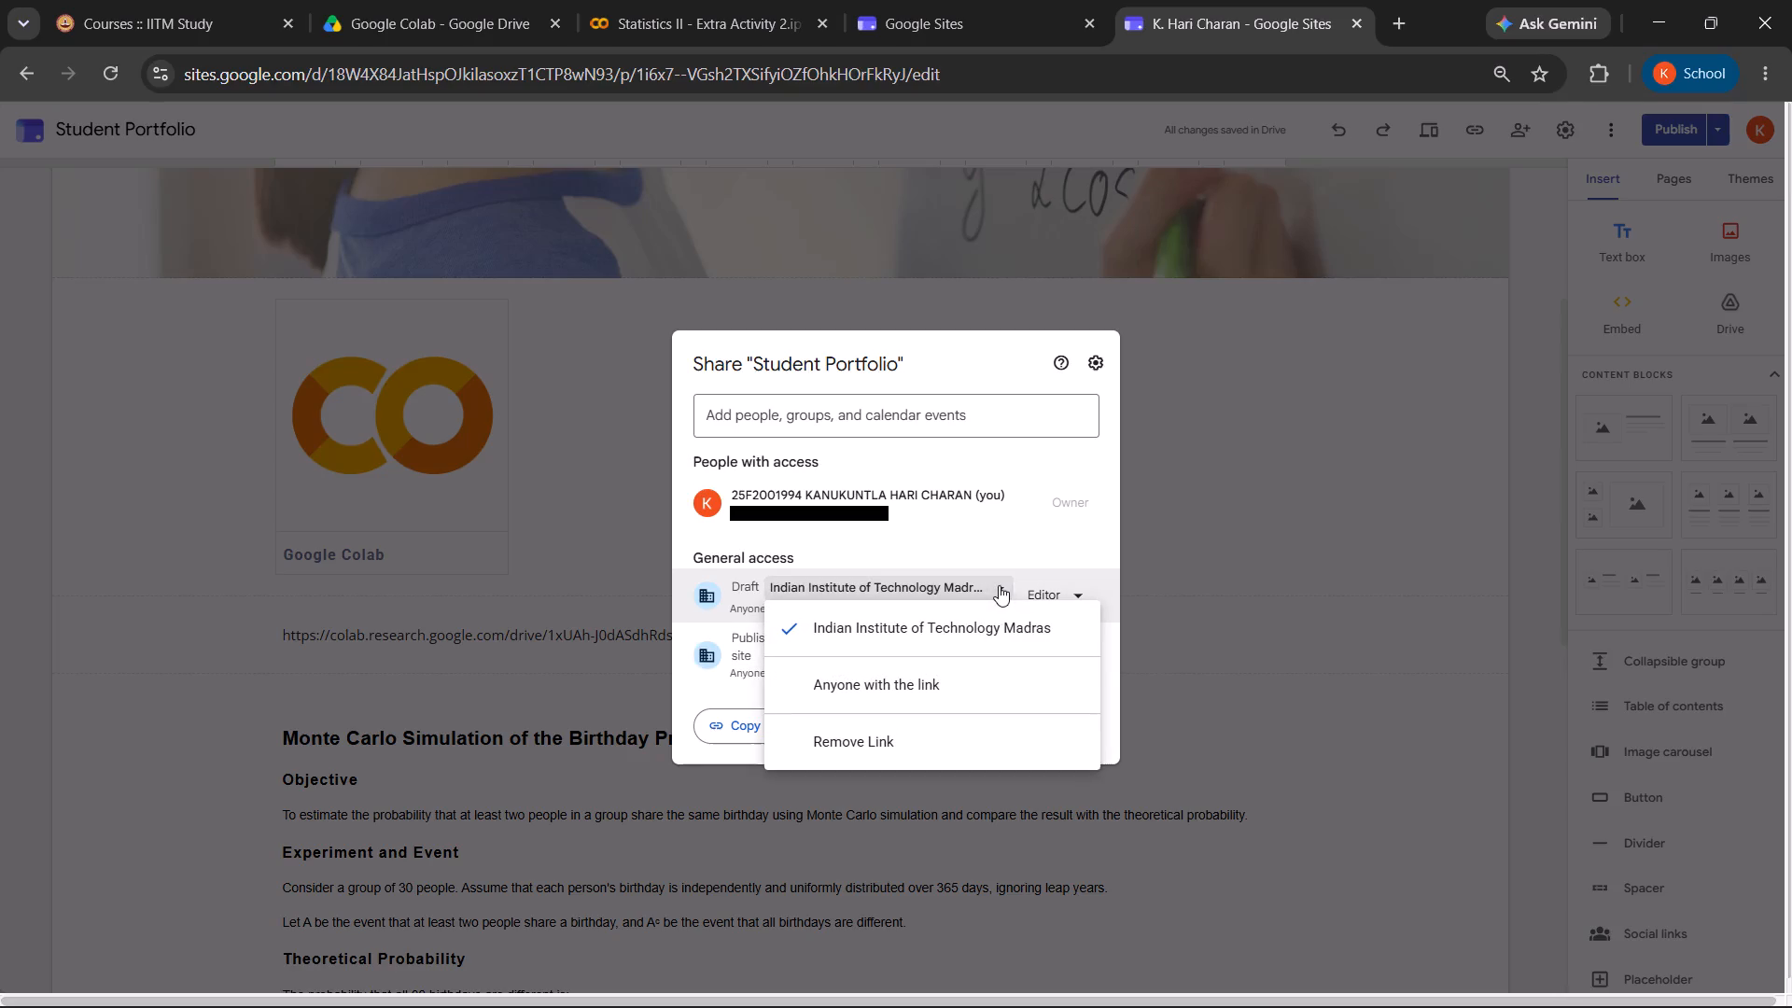
left_click(889, 735)
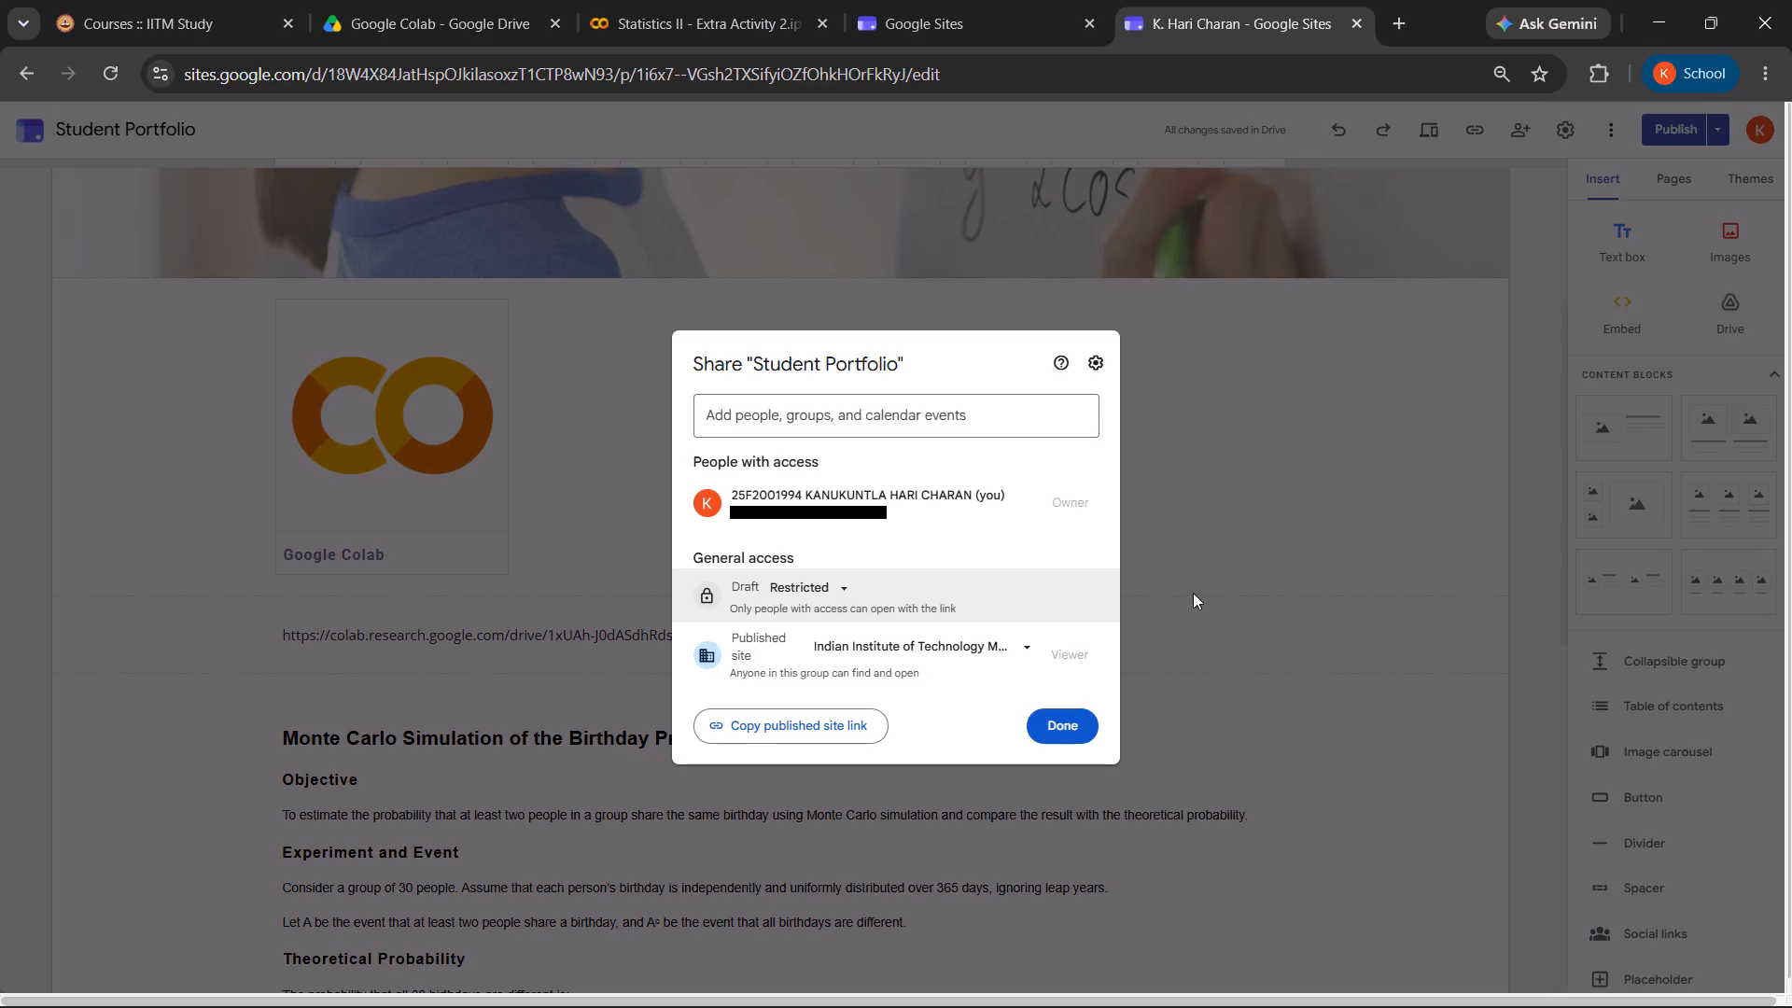
left_click(1058, 720)
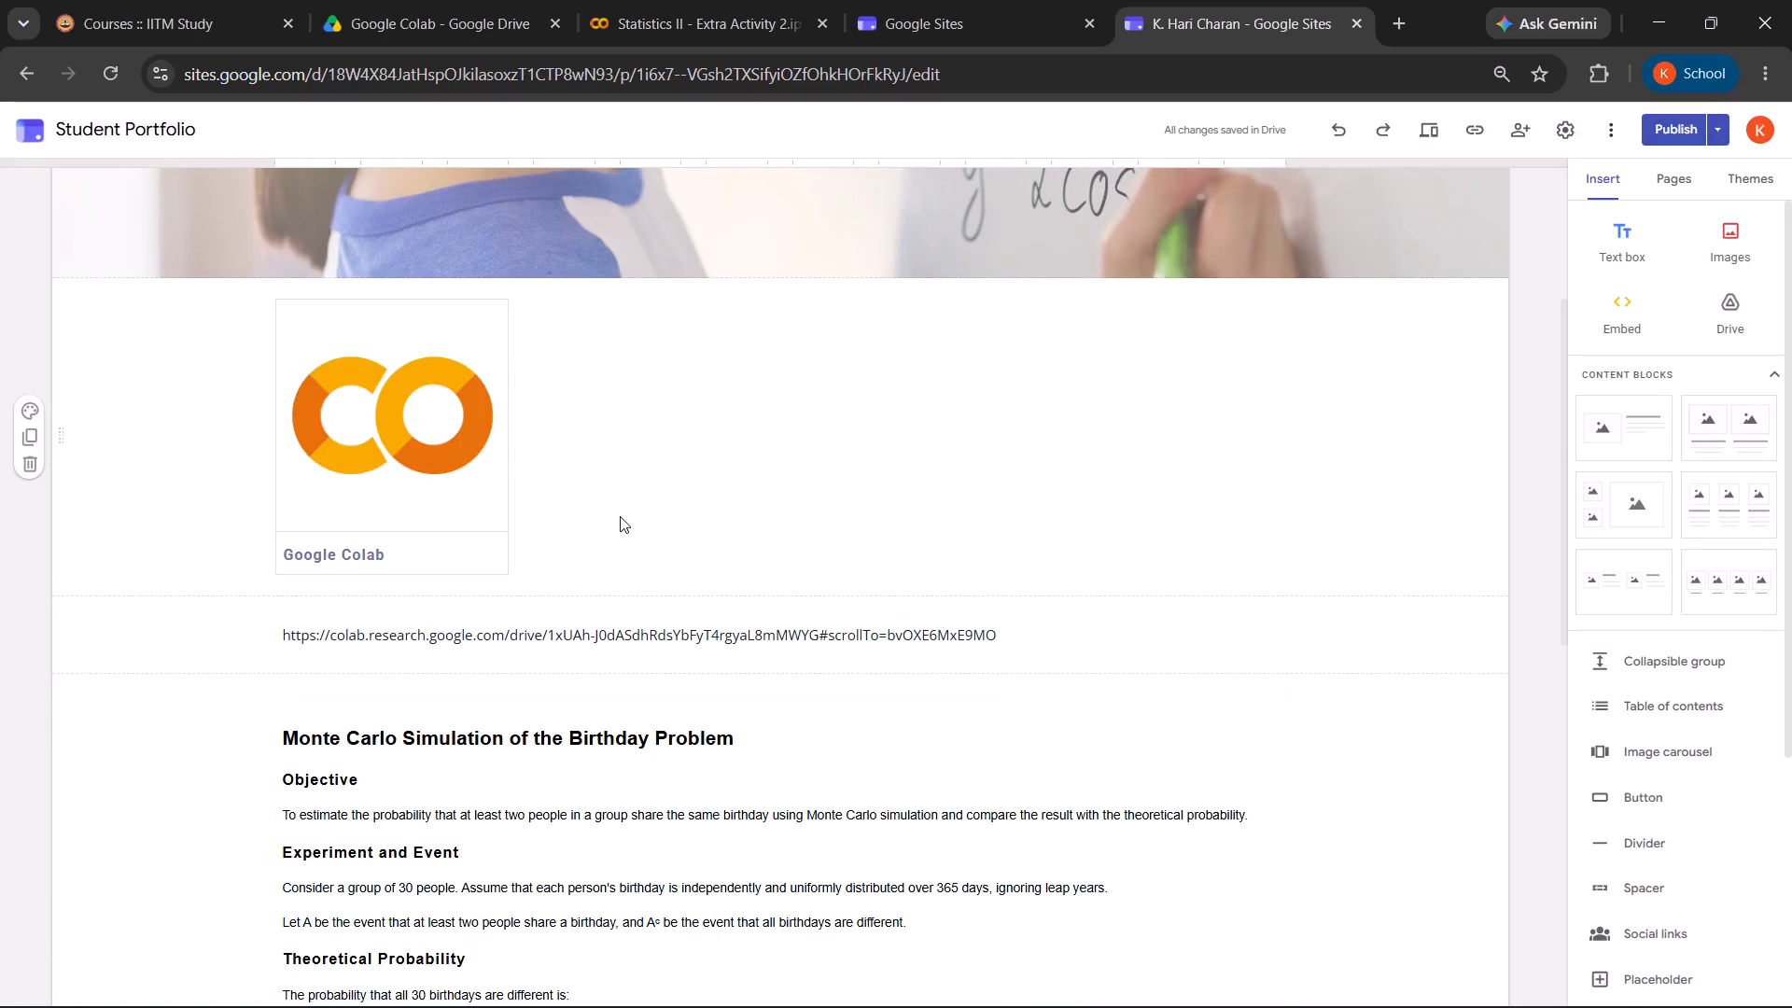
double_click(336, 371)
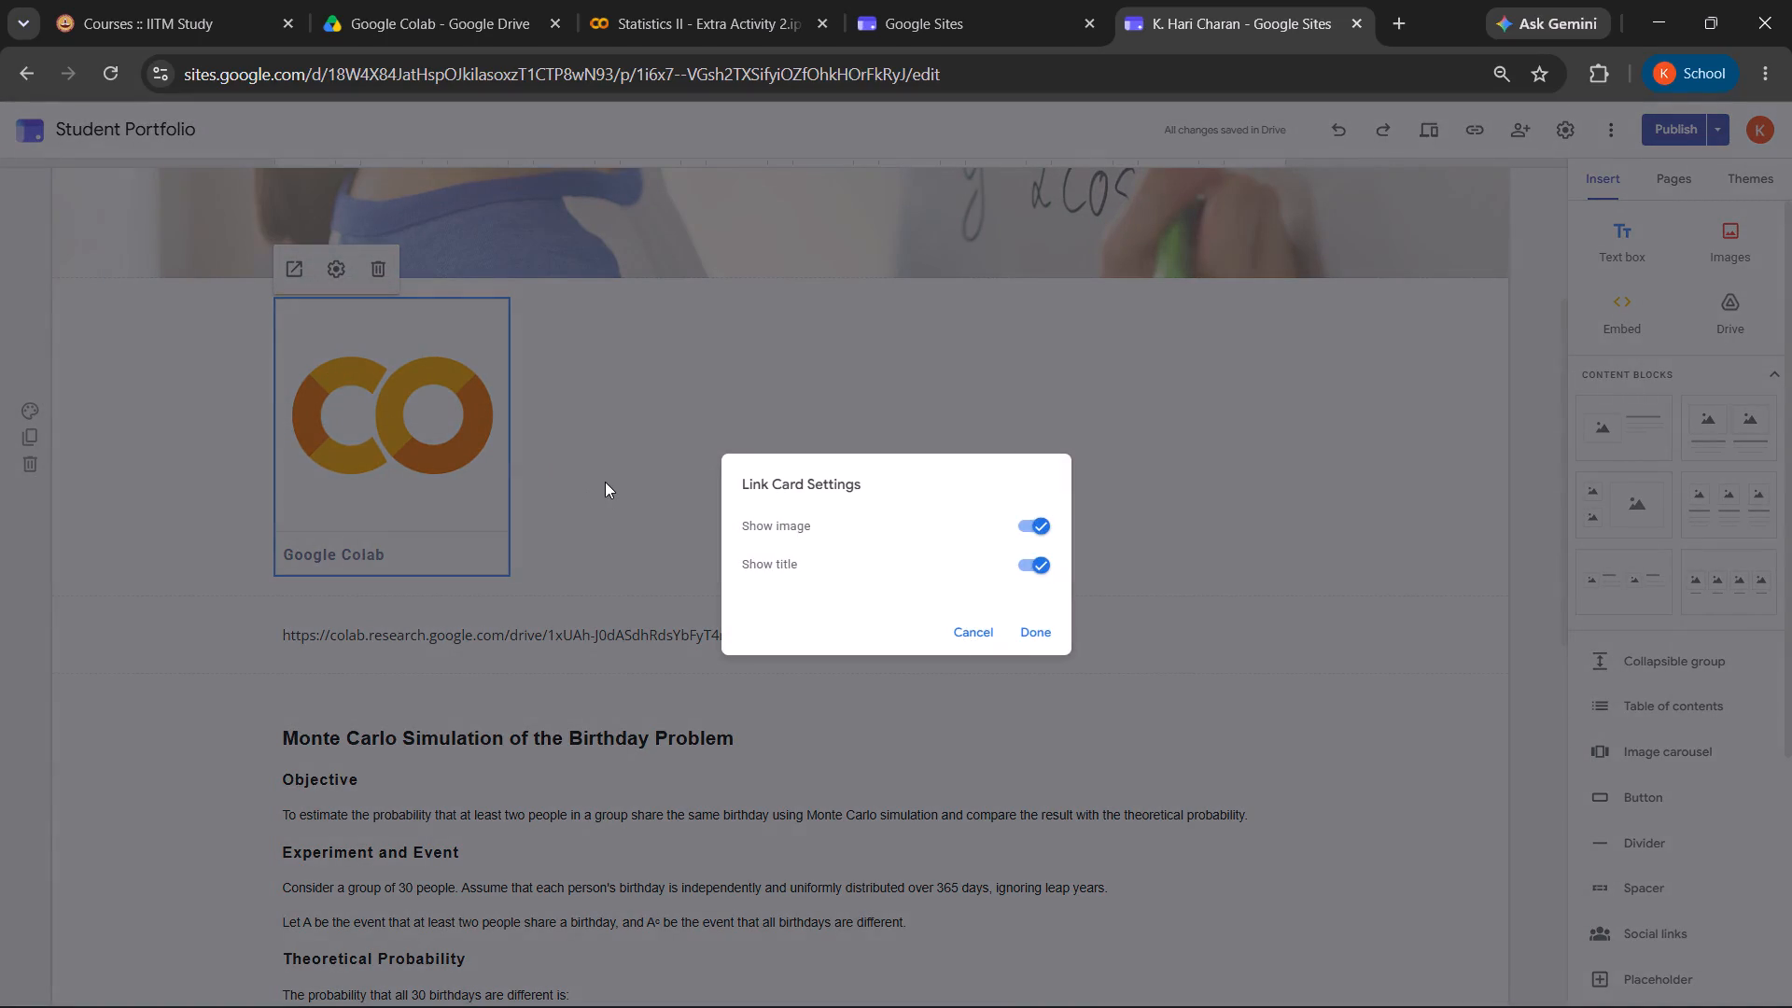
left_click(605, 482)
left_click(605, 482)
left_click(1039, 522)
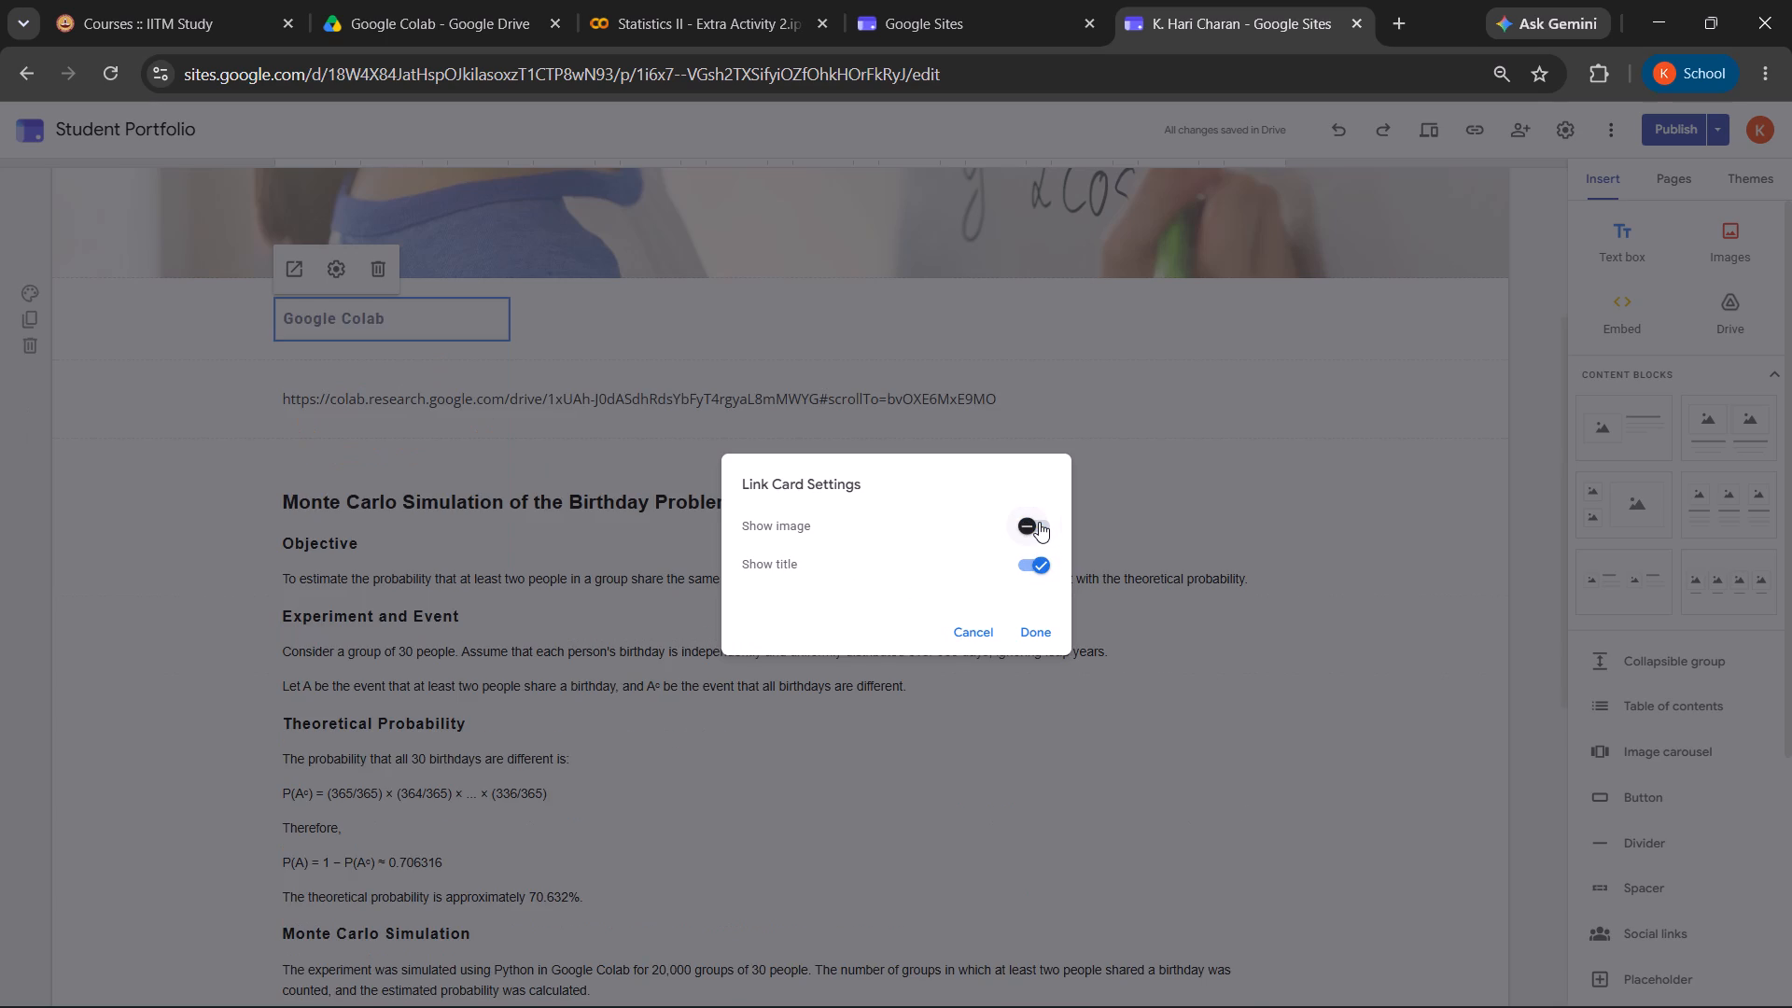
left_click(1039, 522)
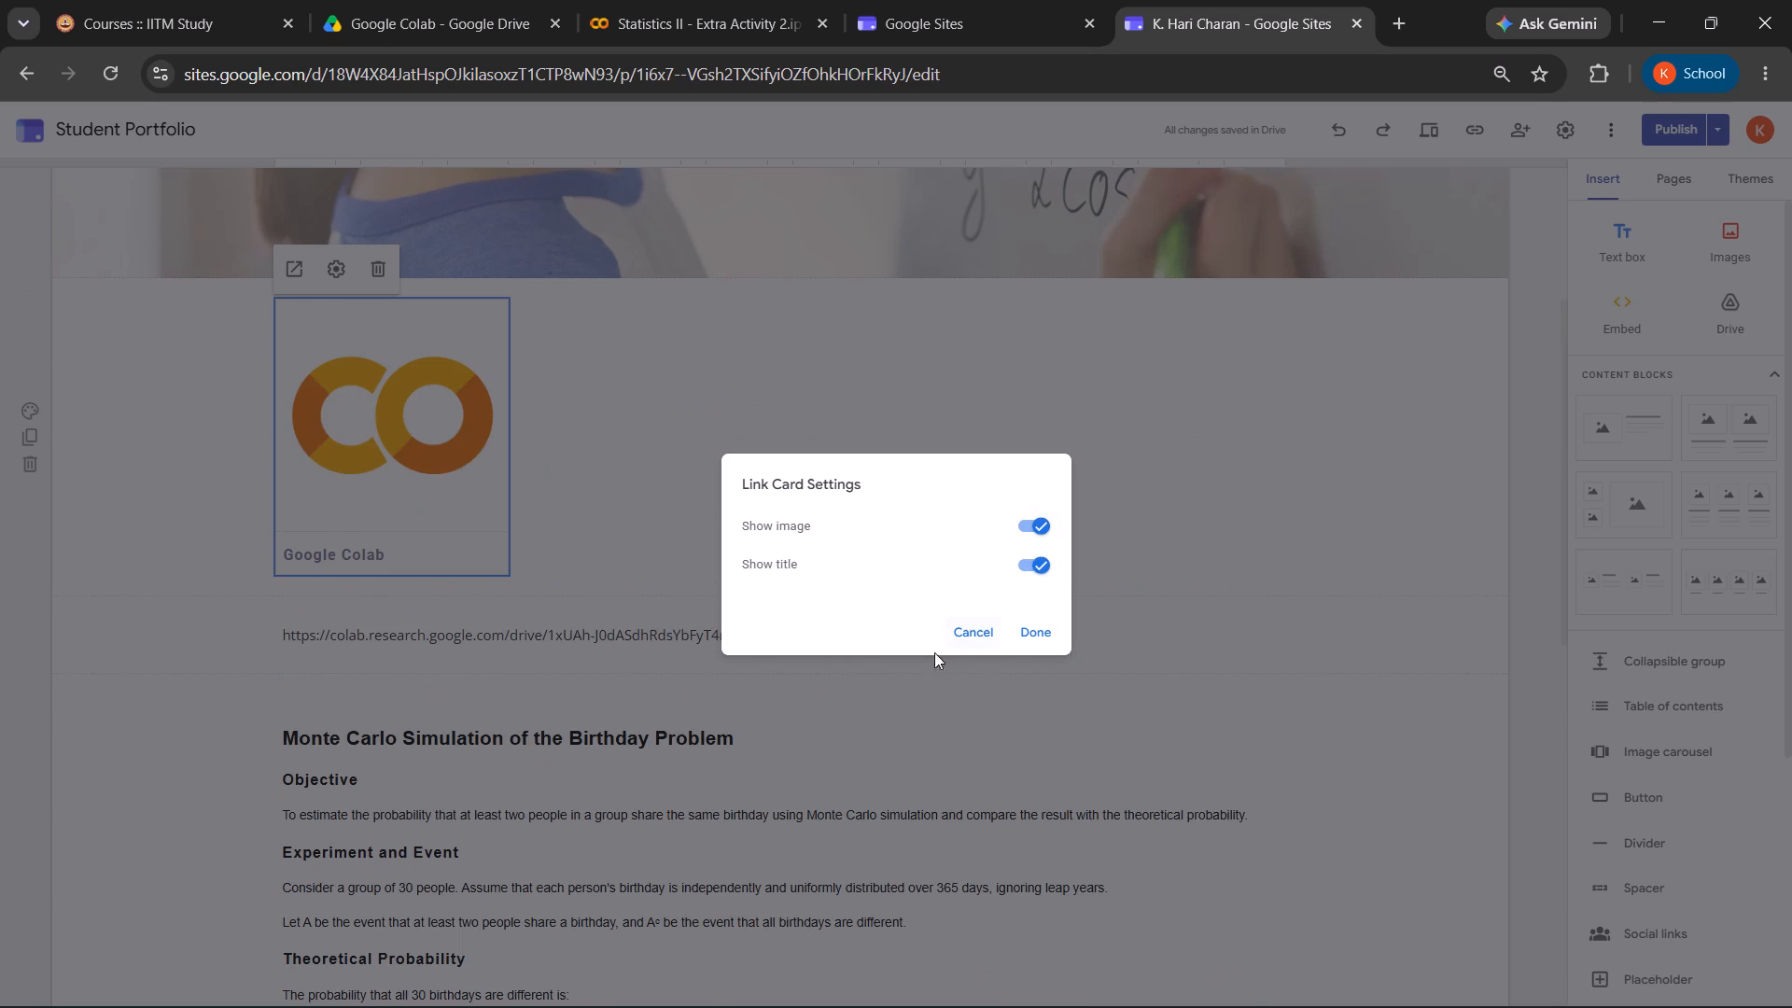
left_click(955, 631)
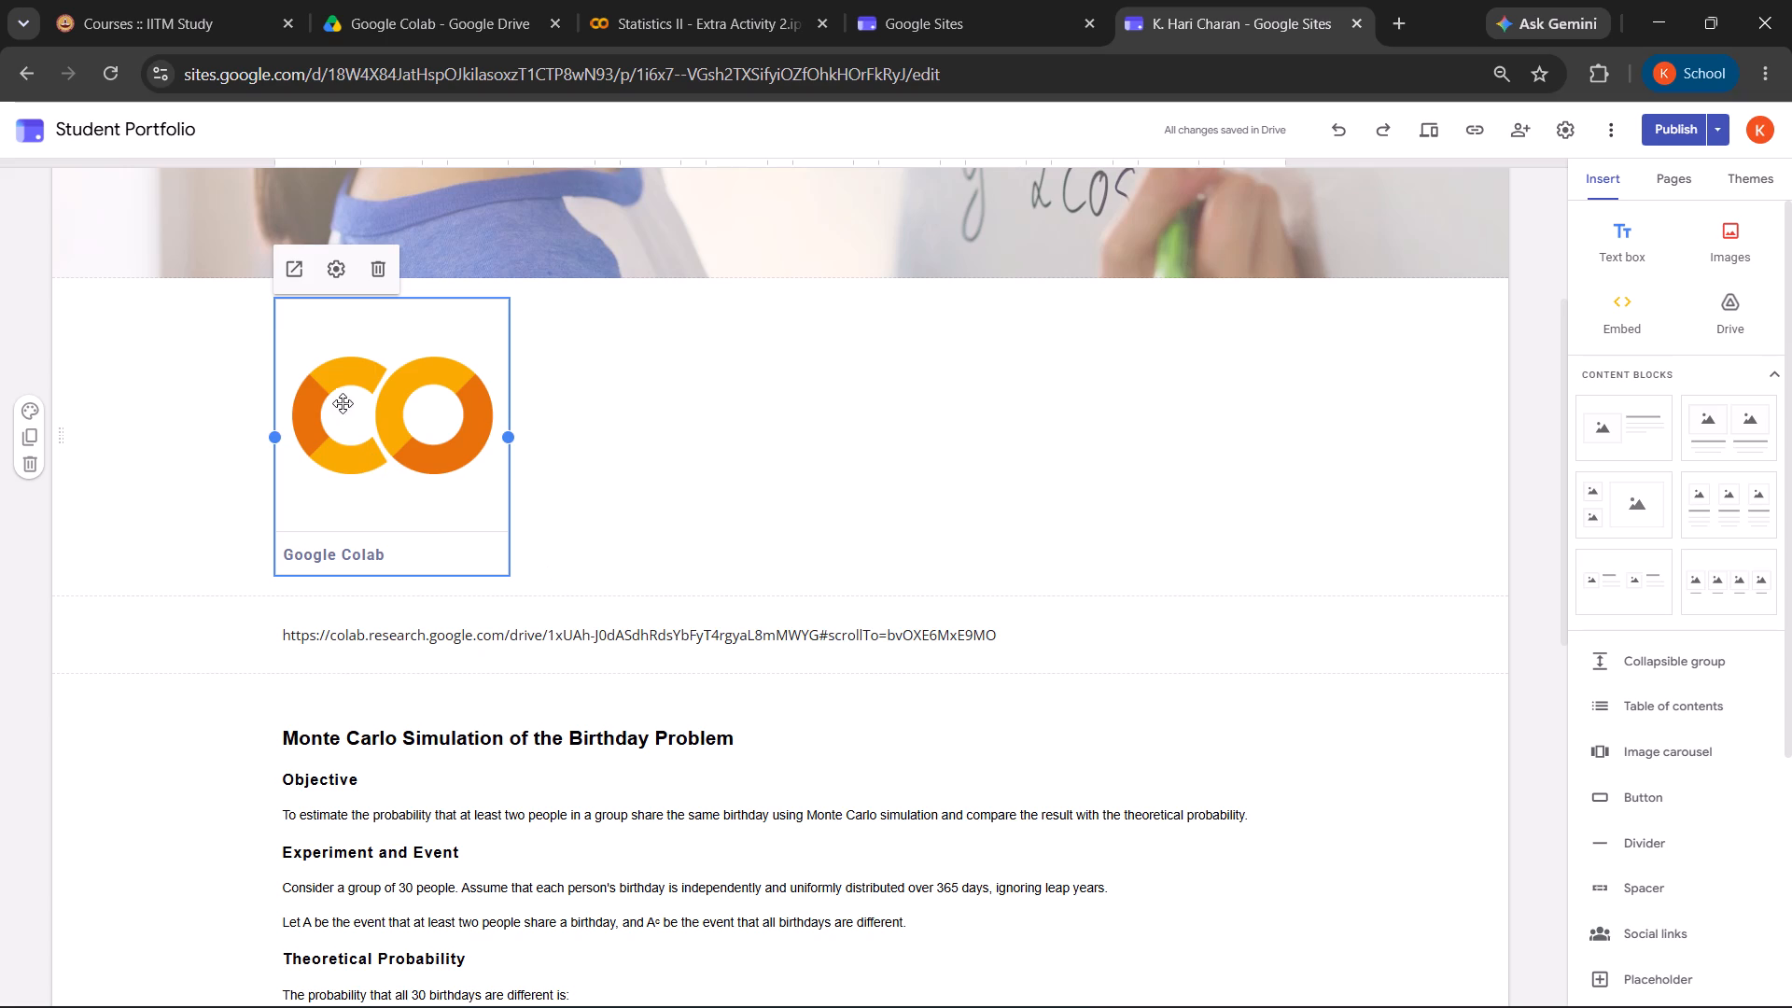
Test the Colab notebook URL written on the Activity-2 page by opening it in a new tab, and close that tab.
triple_click(514, 641)
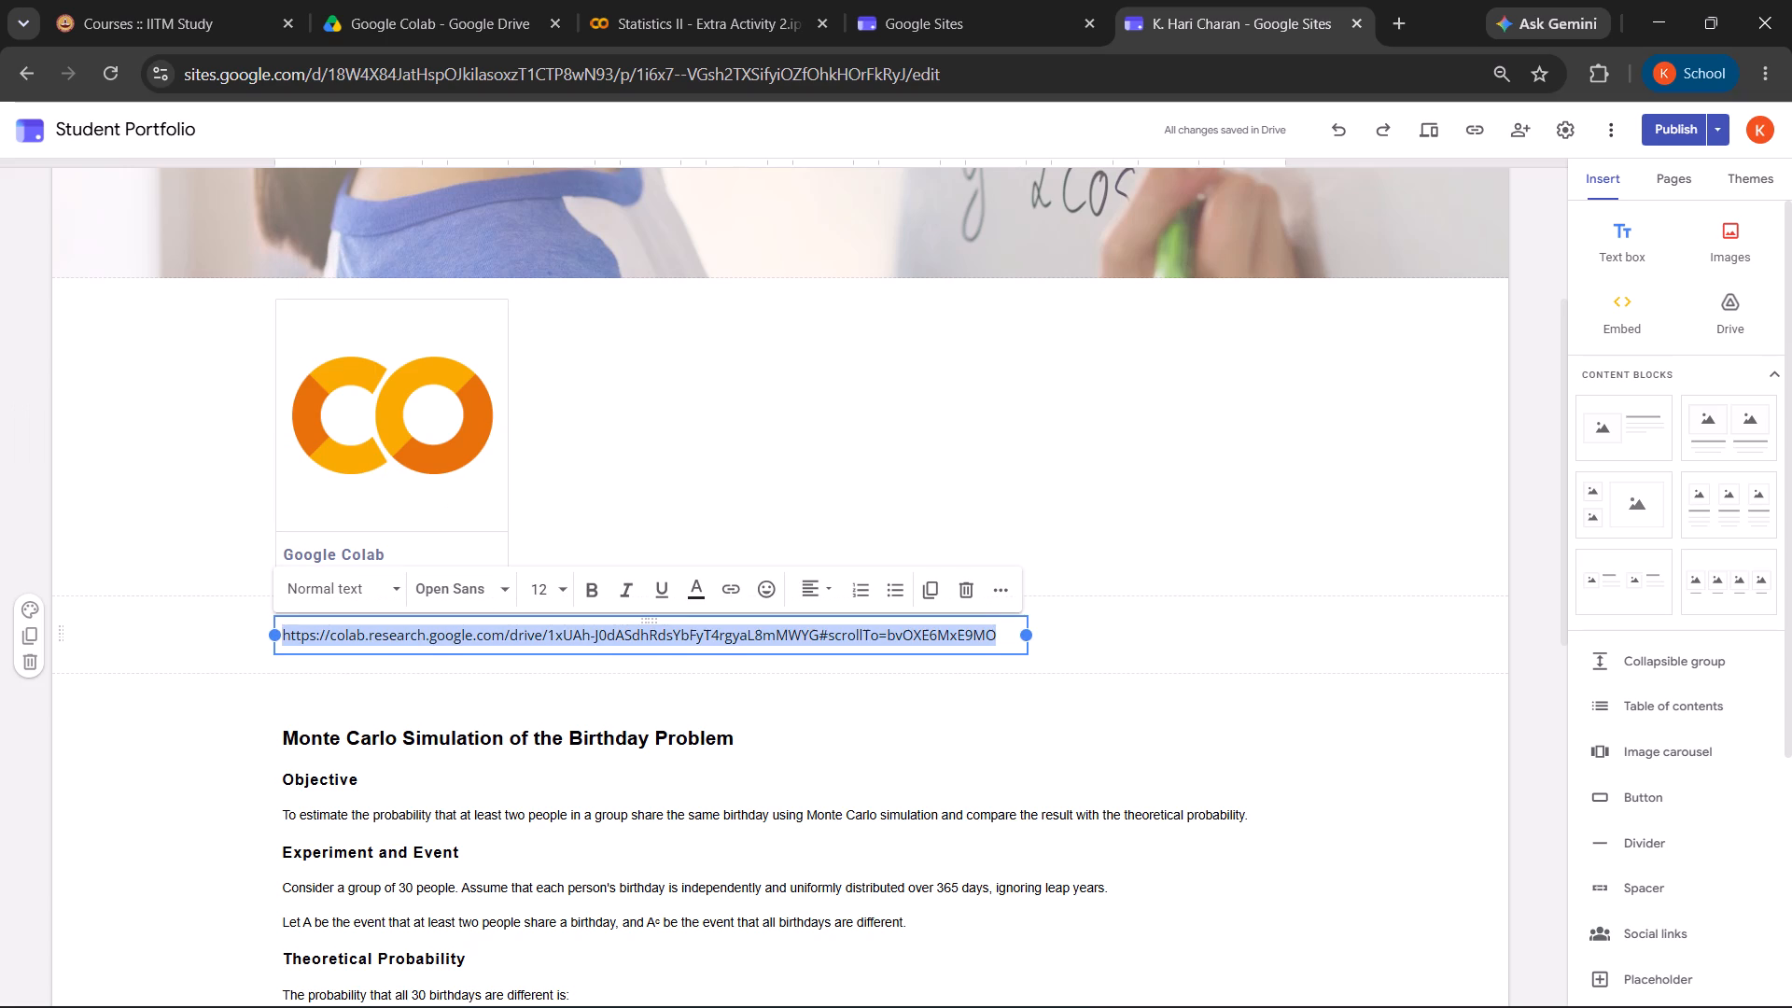
key("ctrl+c")
left_click(514, 641)
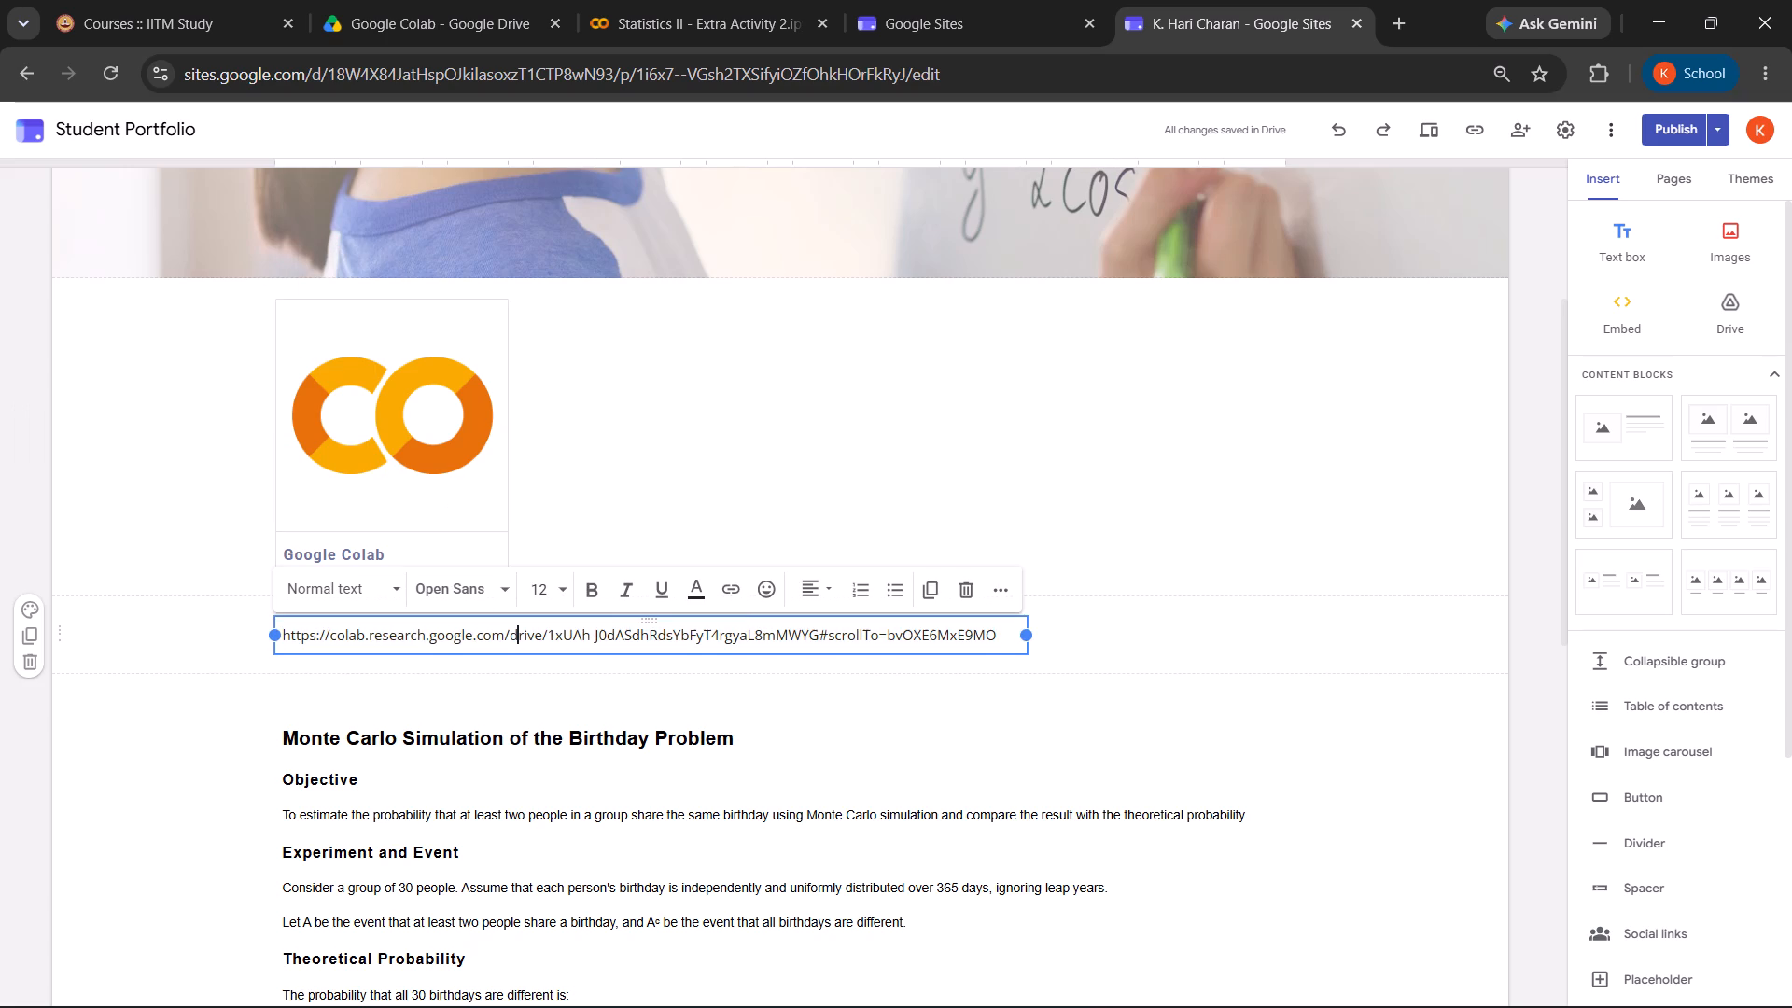
left_click(1398, 10)
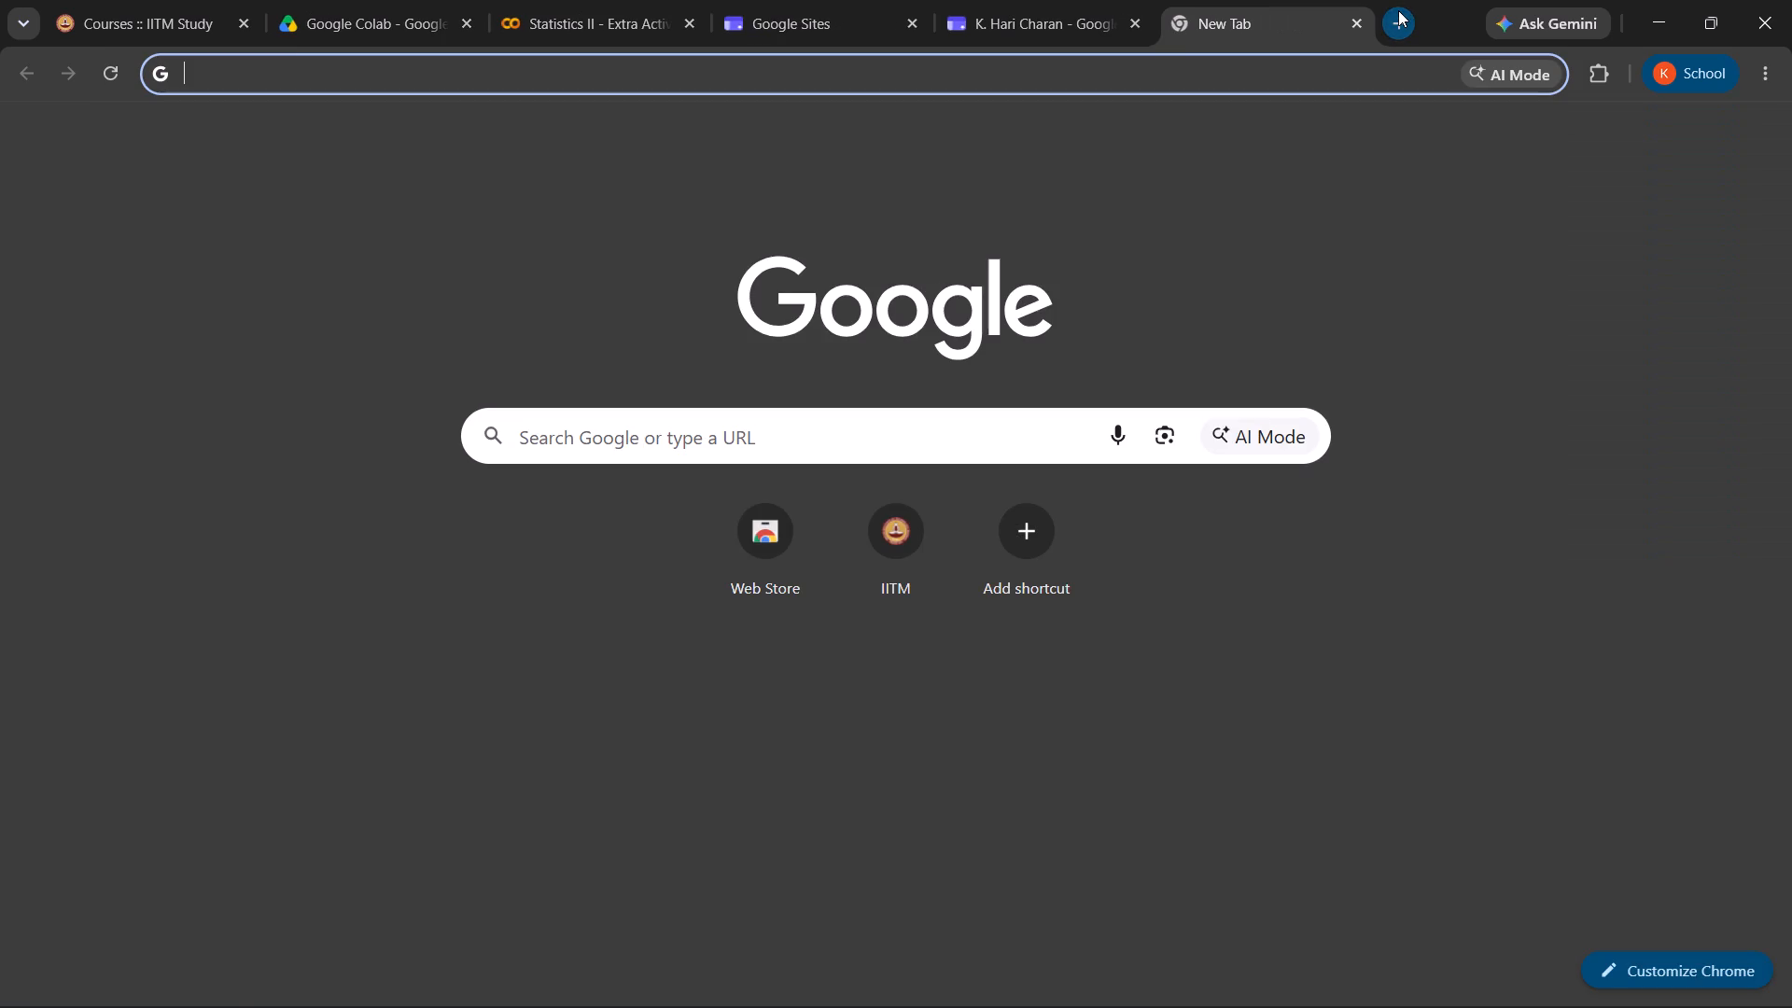
key("ctrl+v")
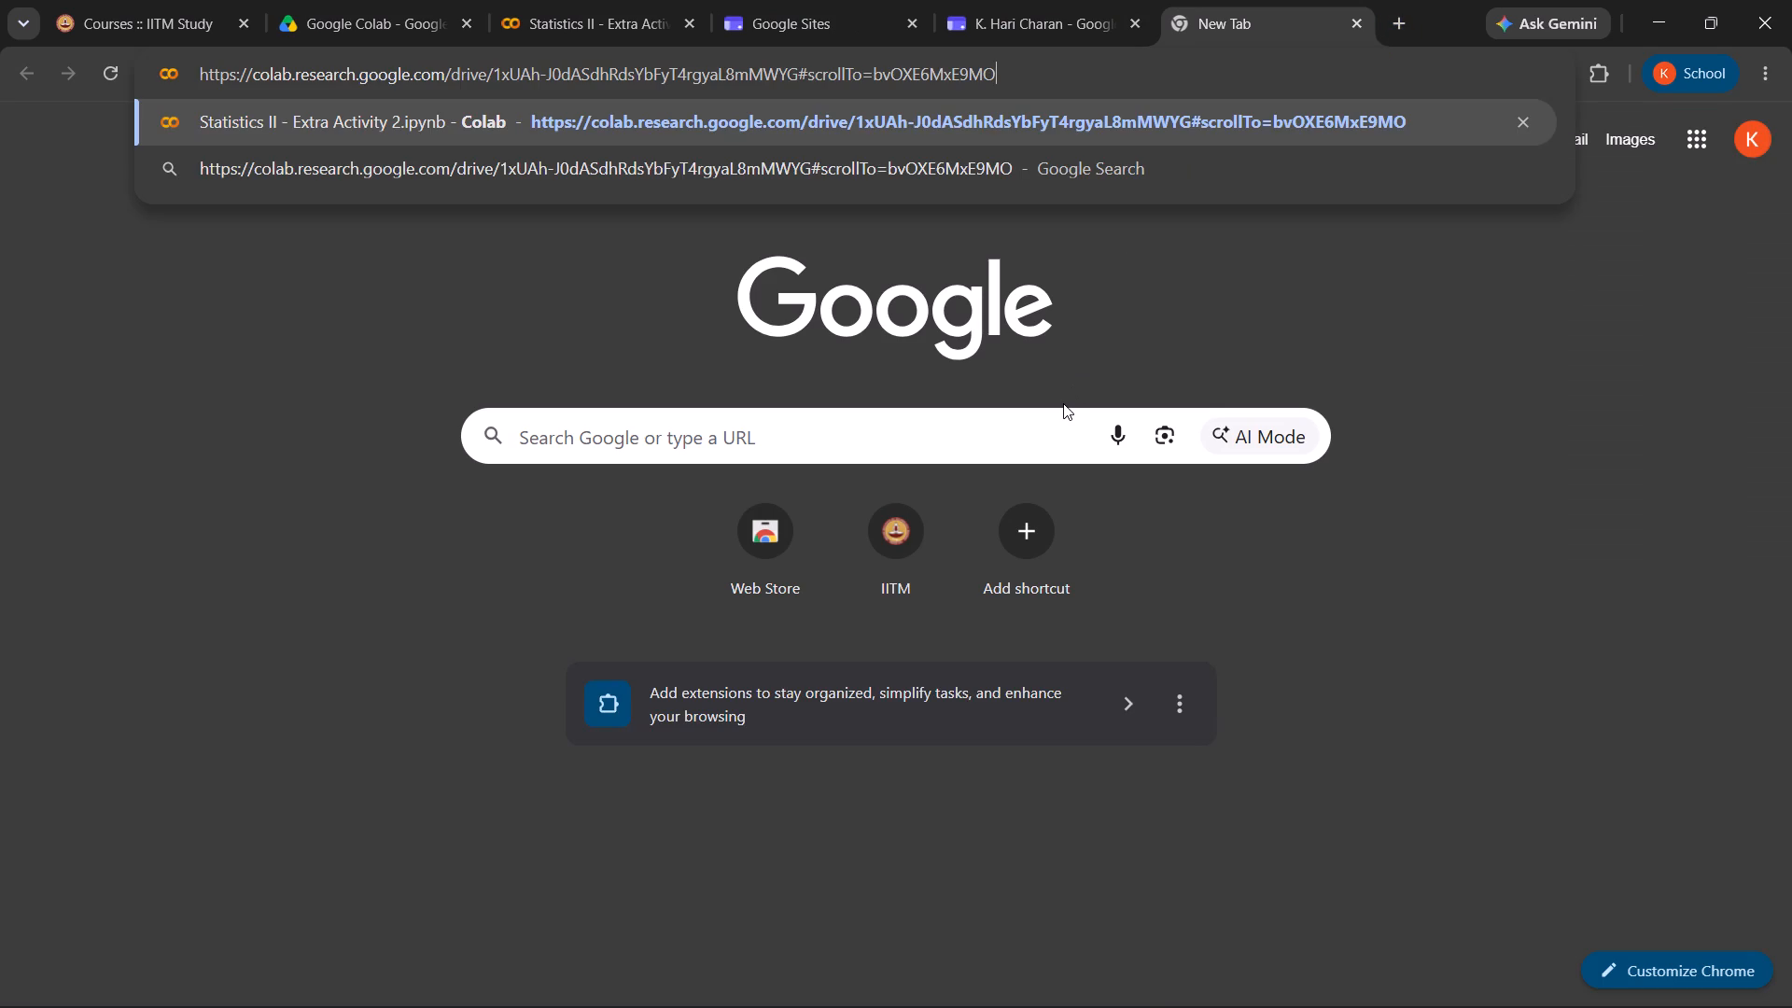
key("Return")
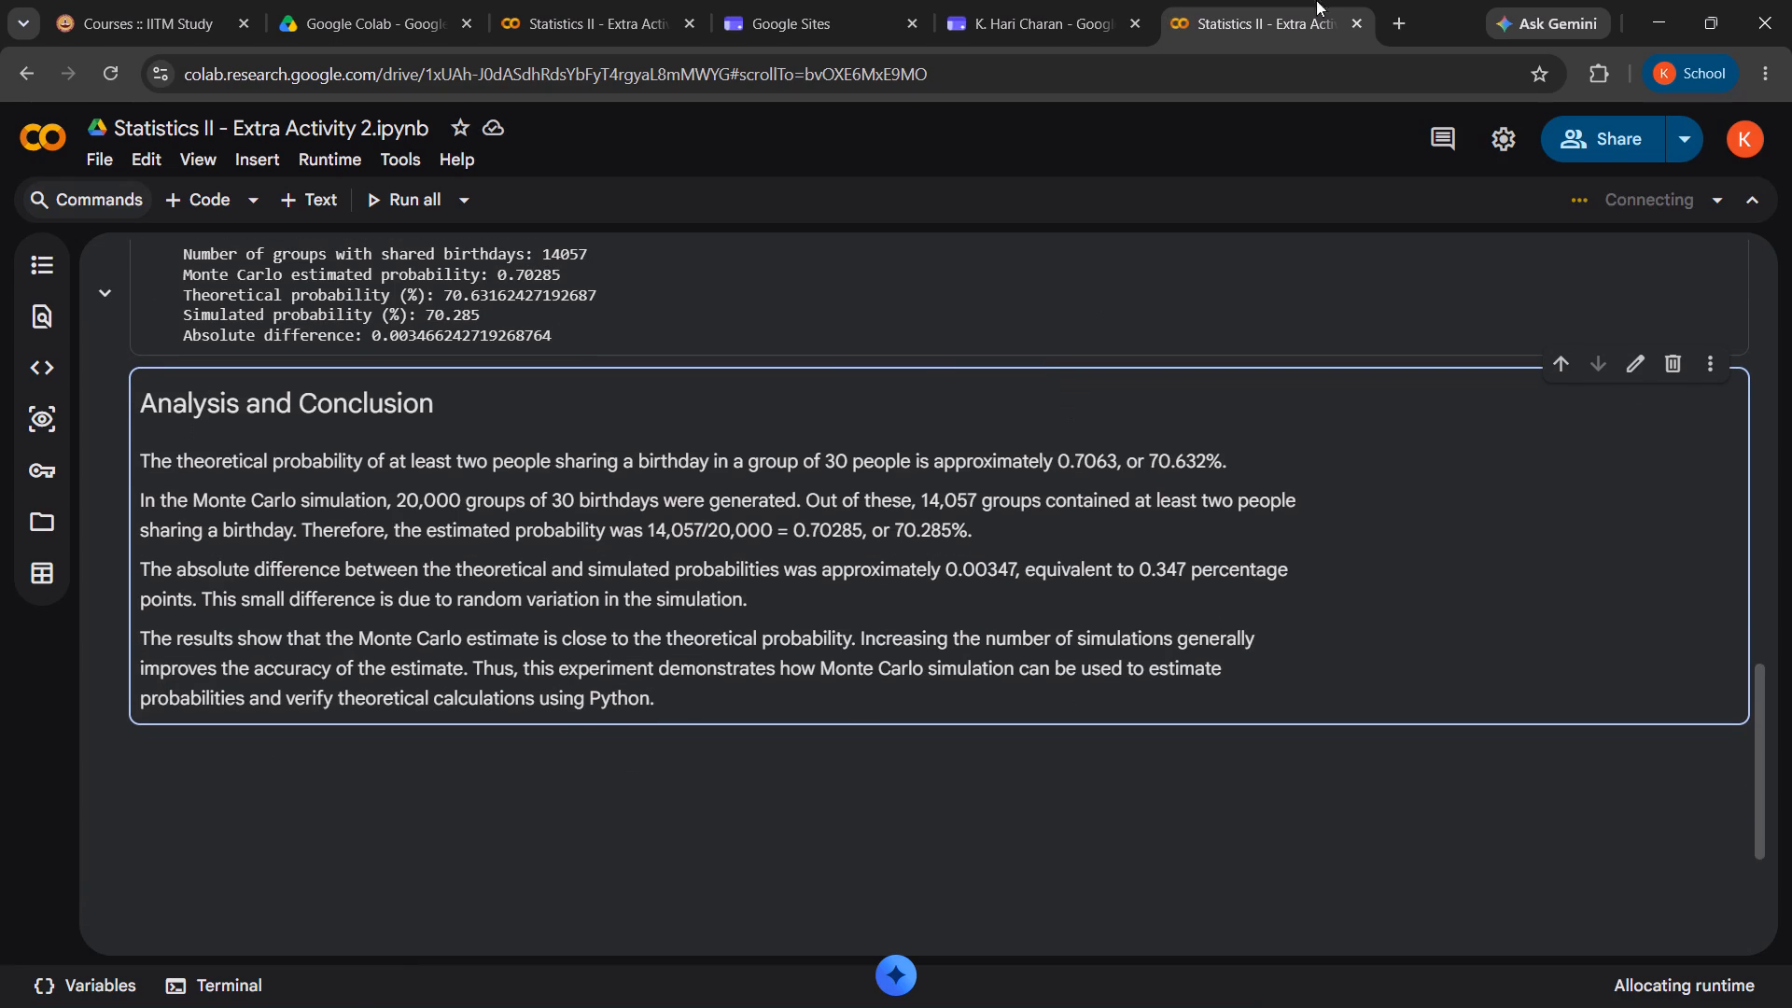
left_click(1349, 16)
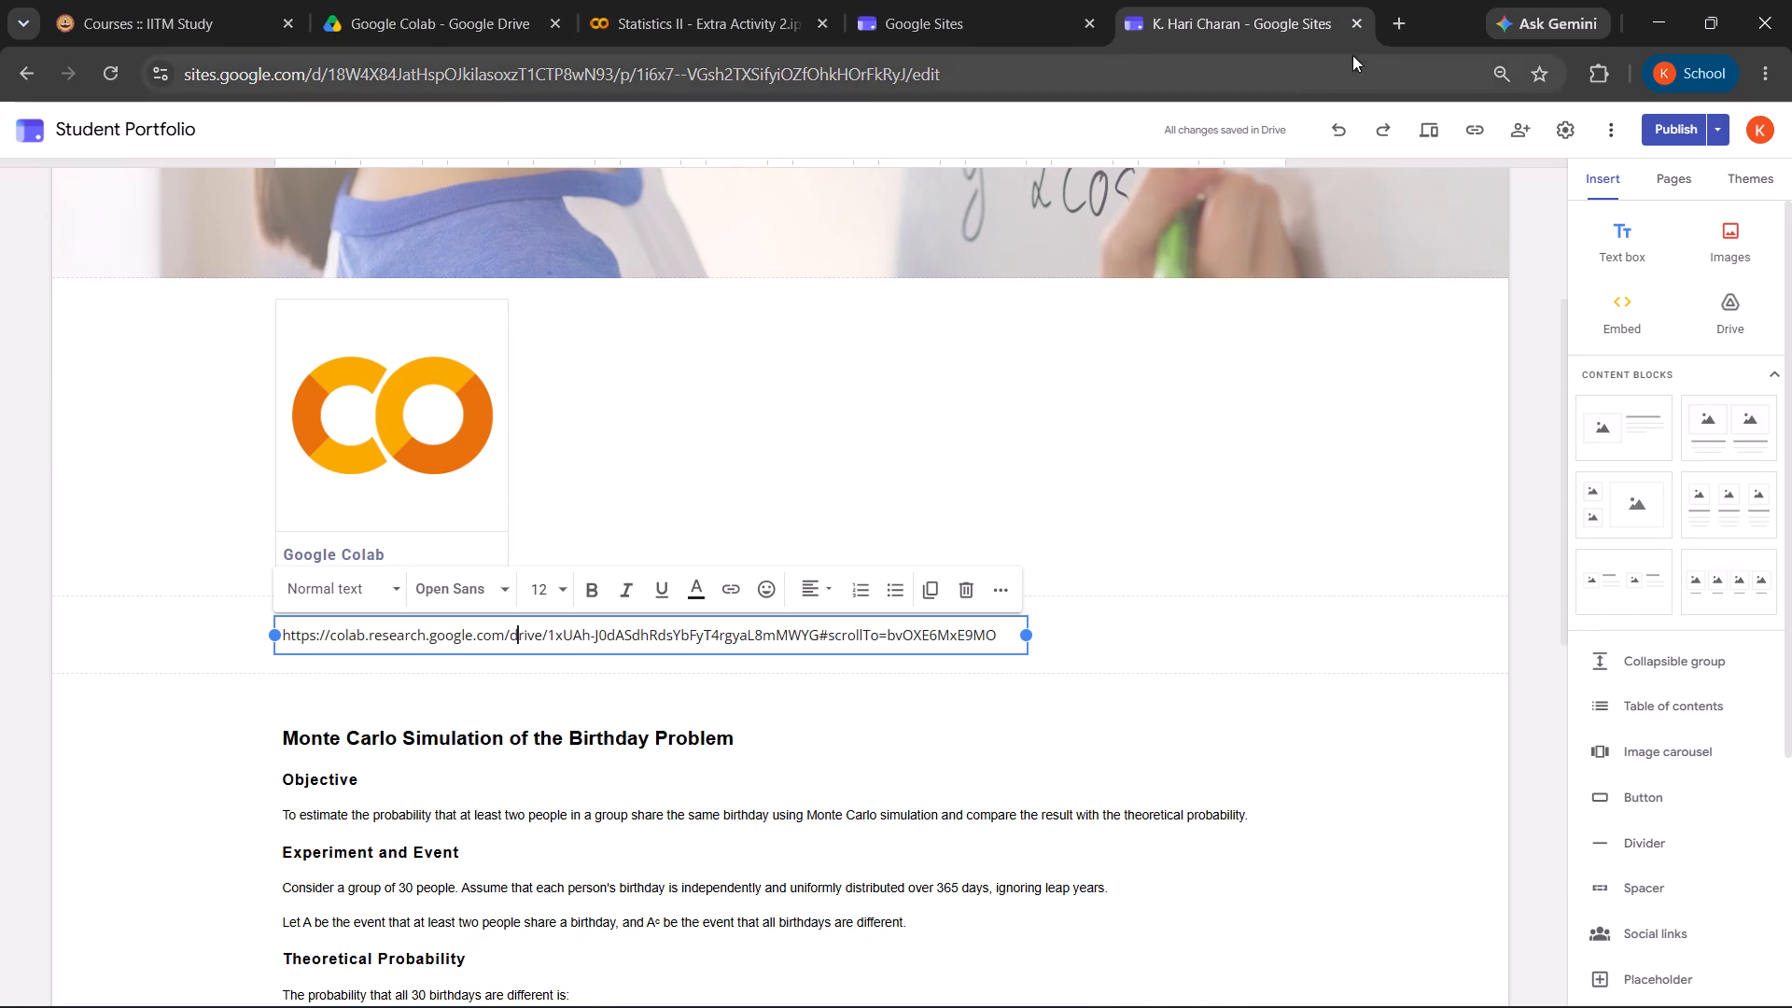
Copy the published site link for the Activity-2 page and open it in a new tab.
left_click(1472, 119)
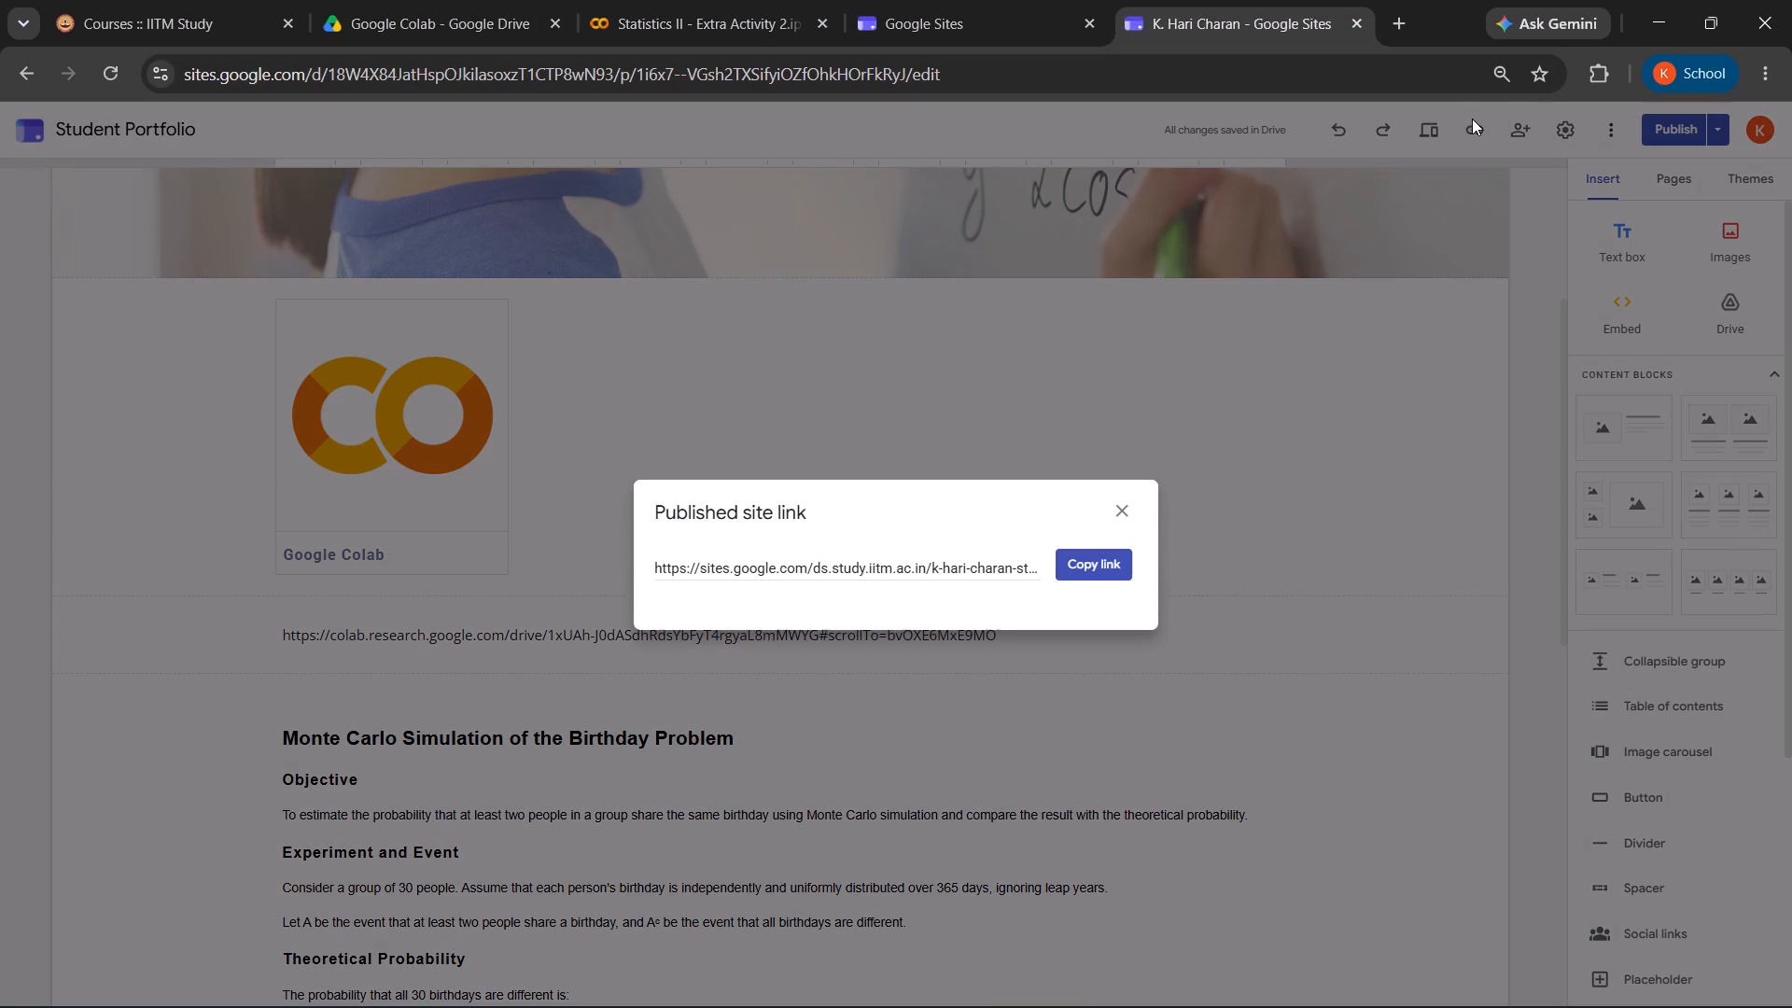
left_click(1099, 570)
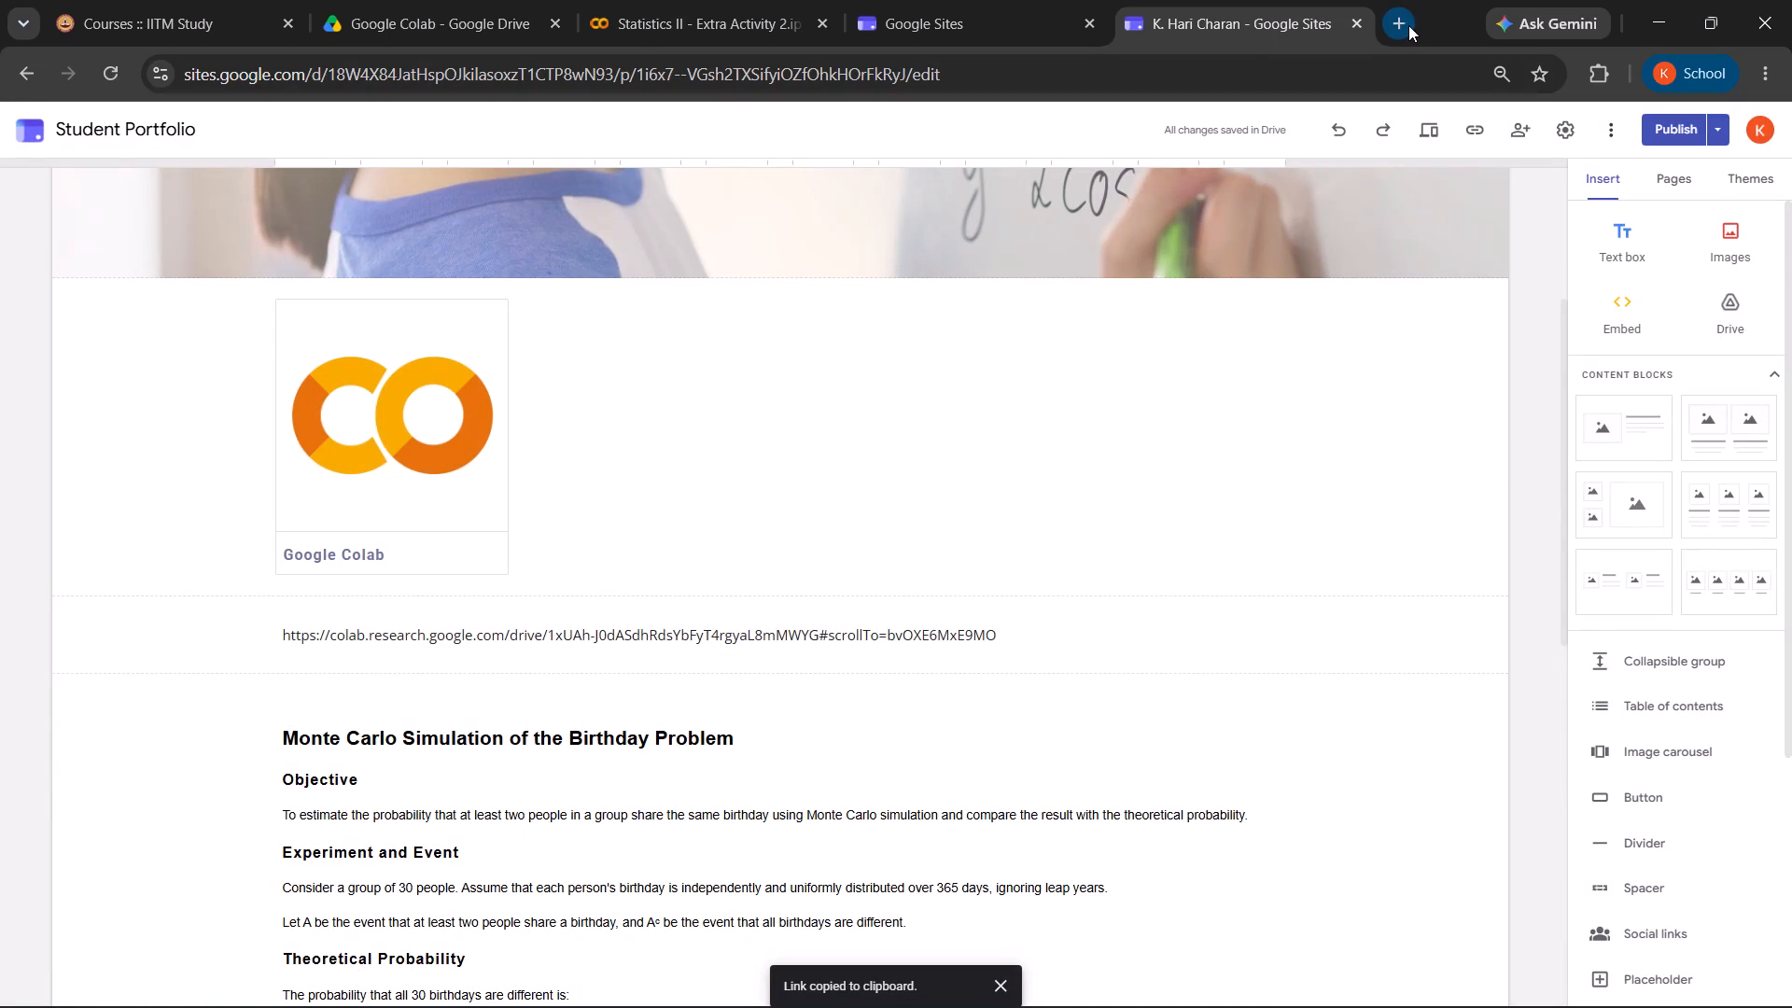
left_click(1407, 26)
key("ctrl+v")
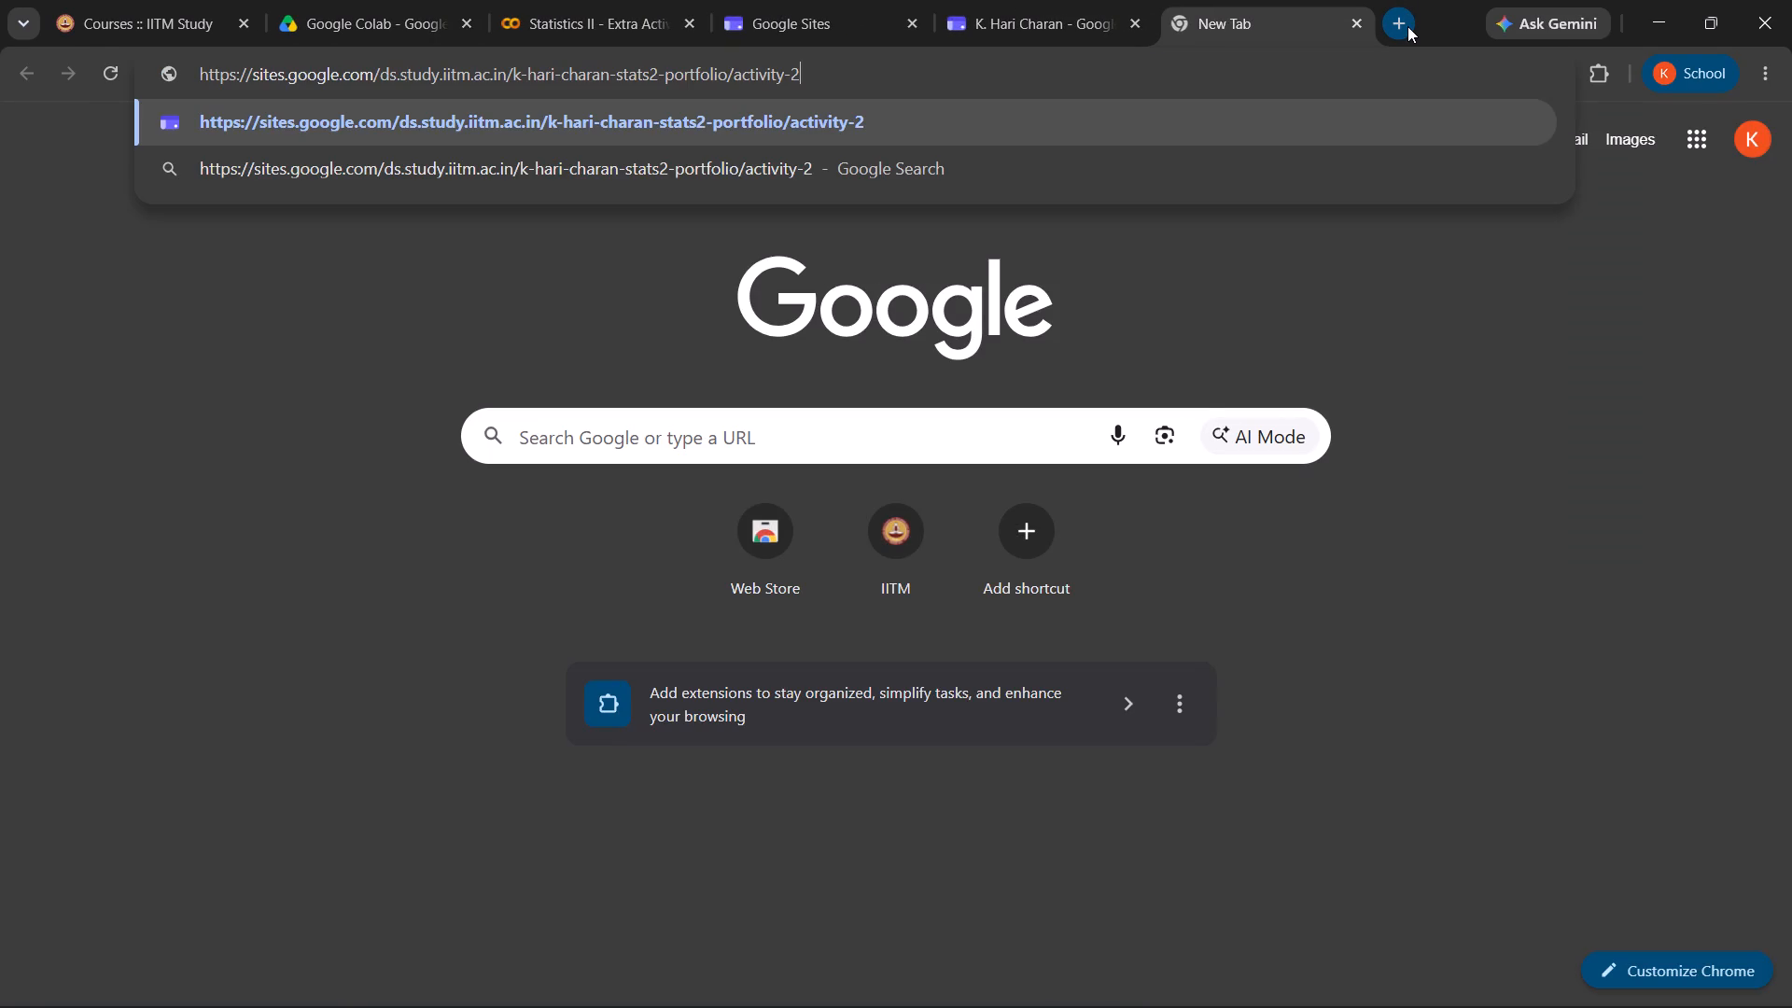
key("Return")
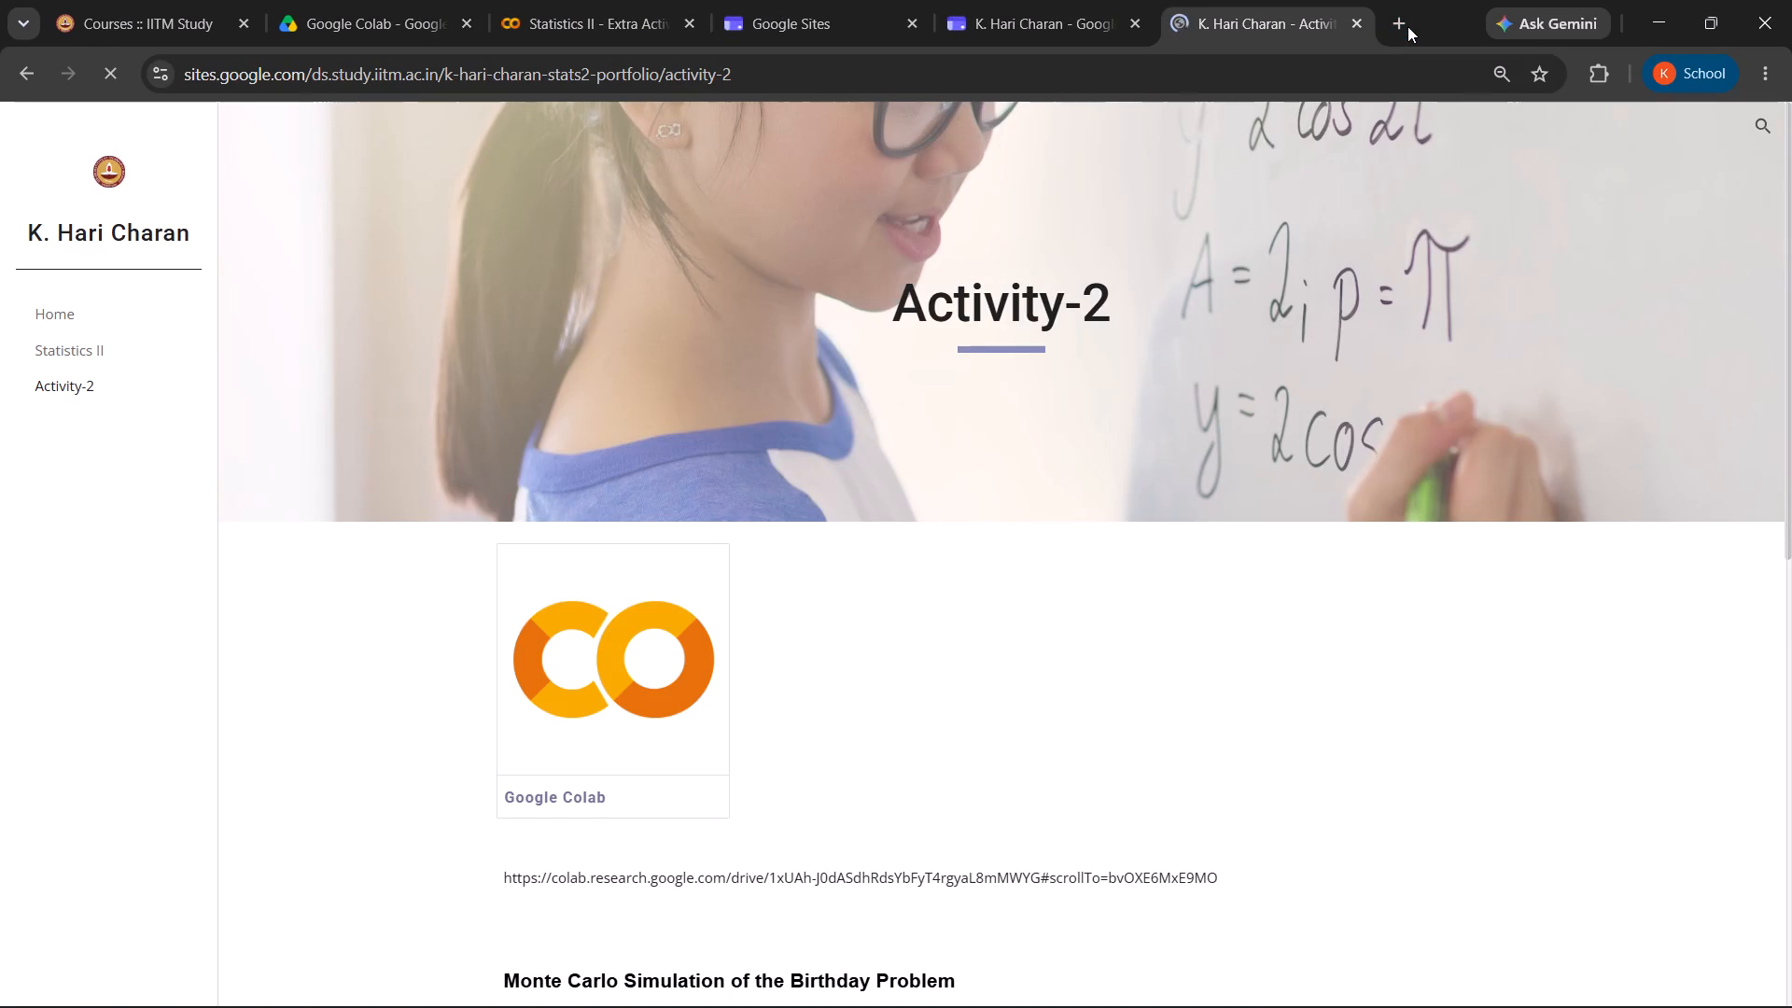
Look through the published Activity-2 page, from the Colab card and link to the Conclusion, and close its tab.
scroll(1087, 621, "down", 3)
left_click(1084, 618)
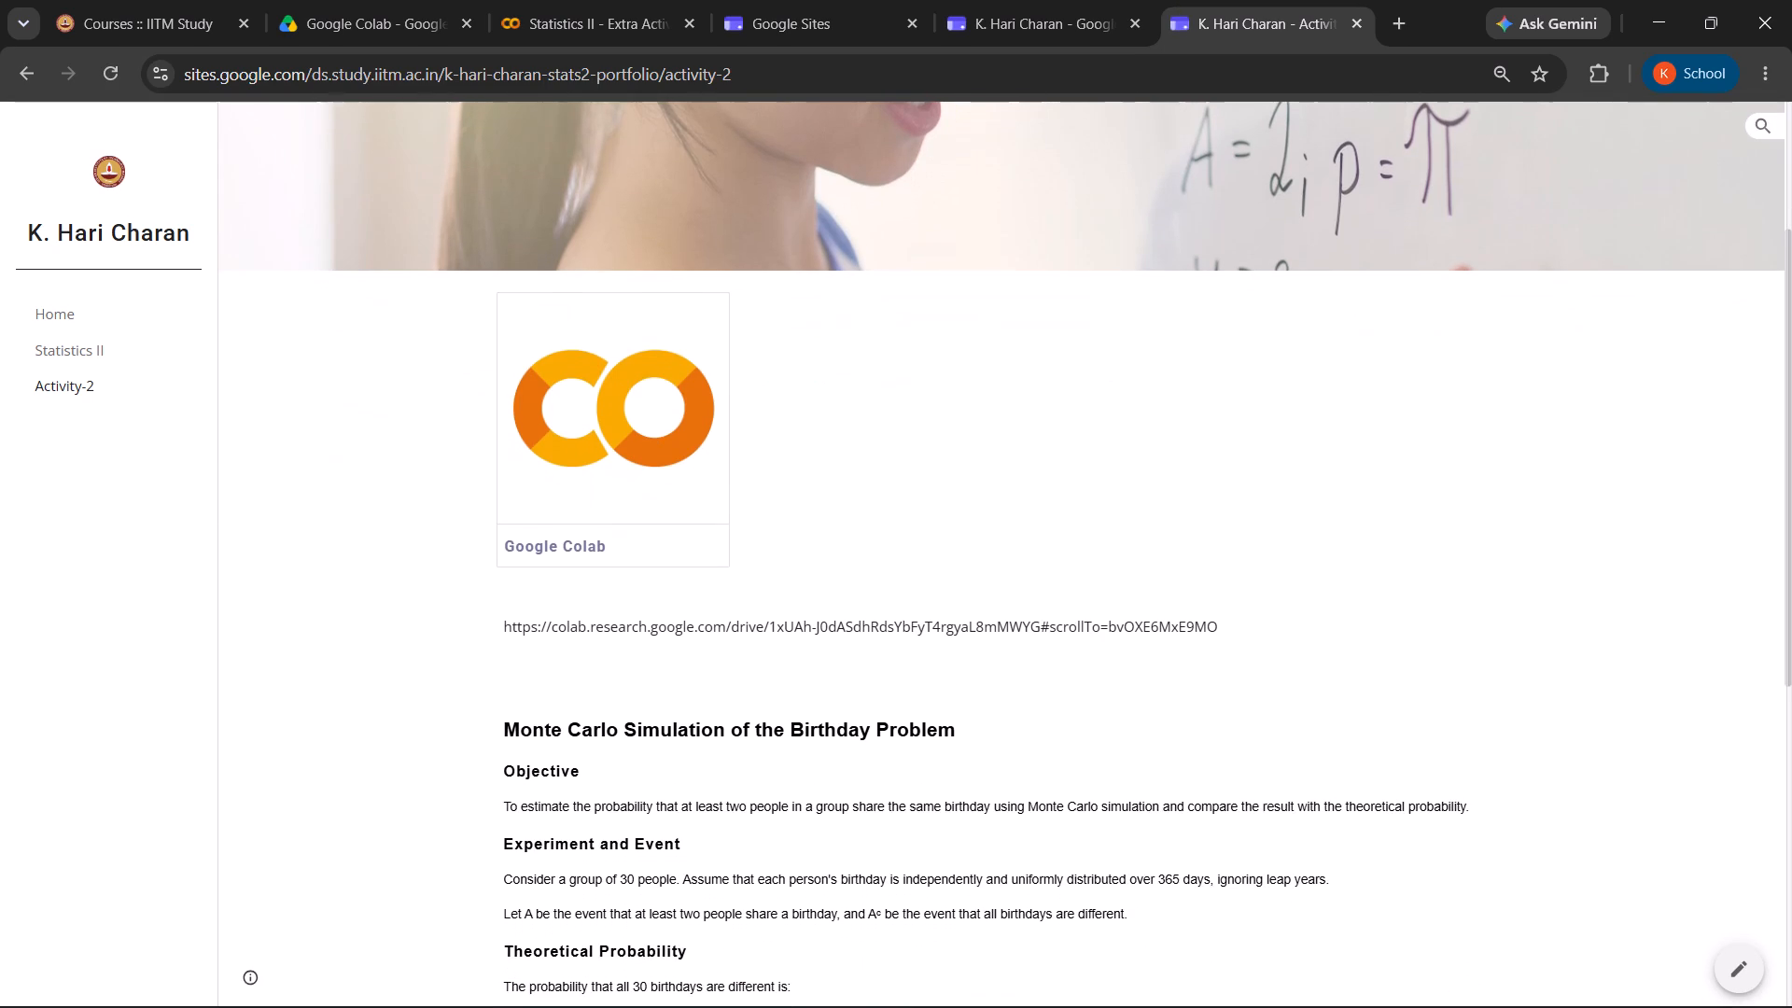
left_click(1084, 622)
left_click(1084, 622)
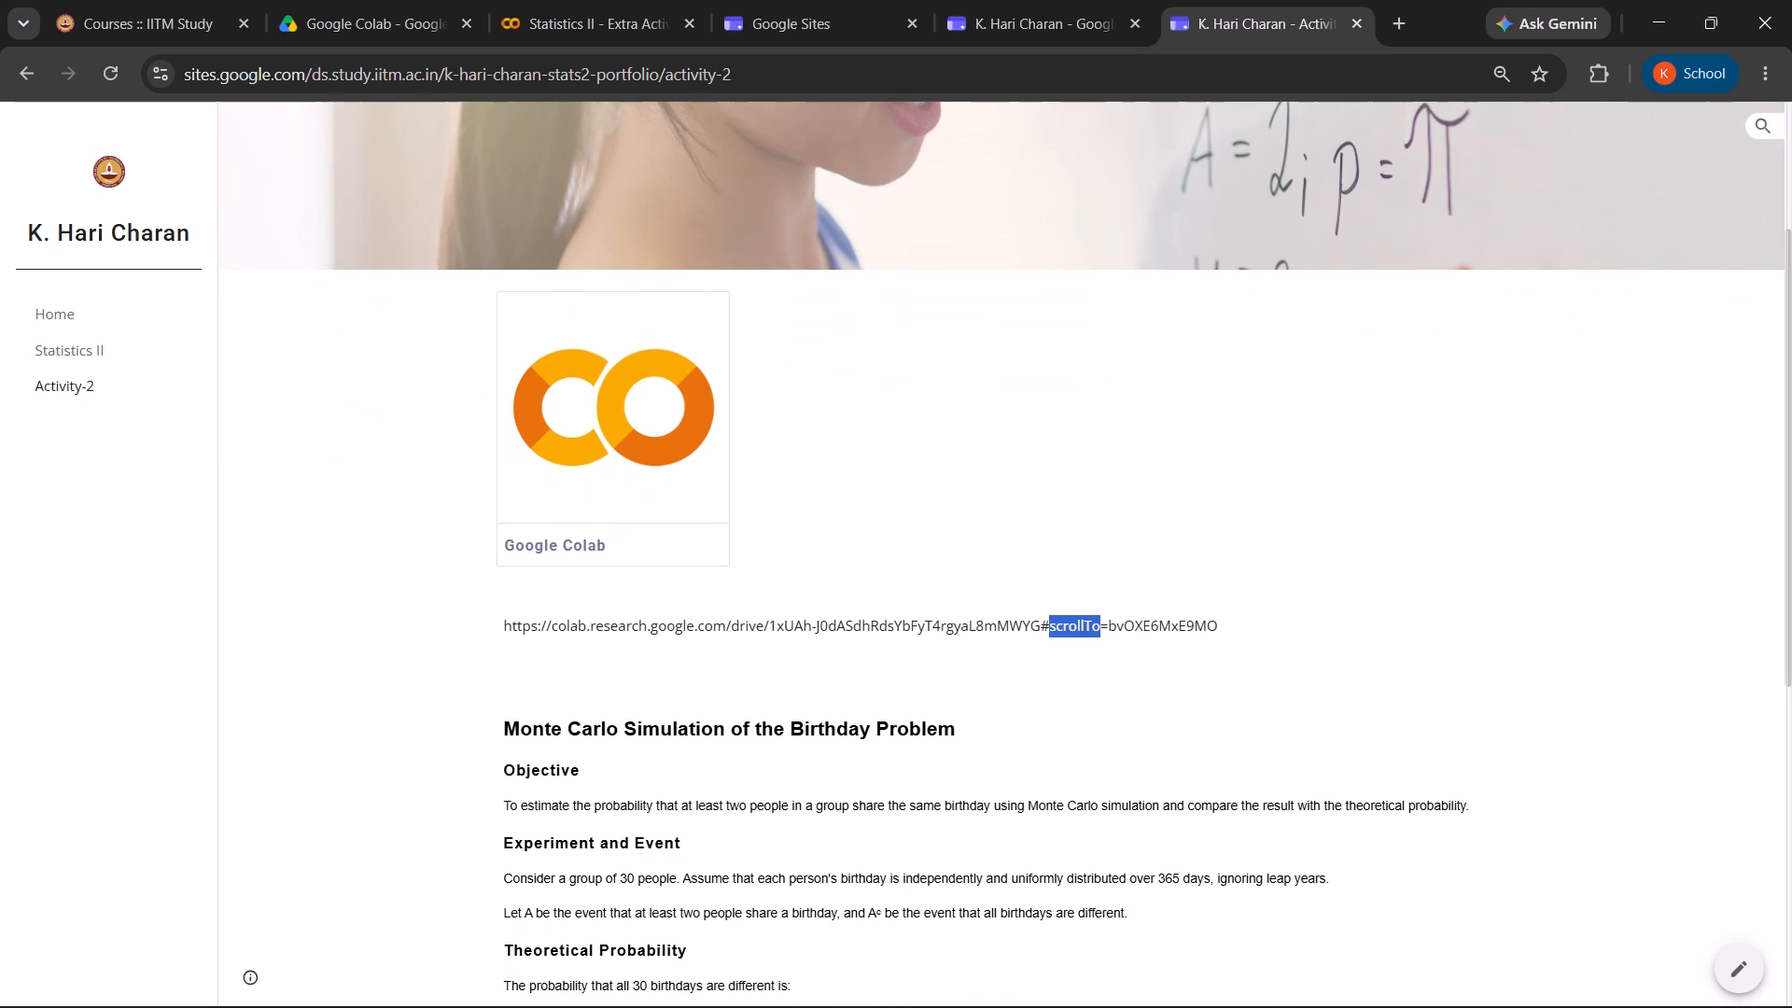
key("BackSpace")
key("BackSpace")
left_click(1222, 651)
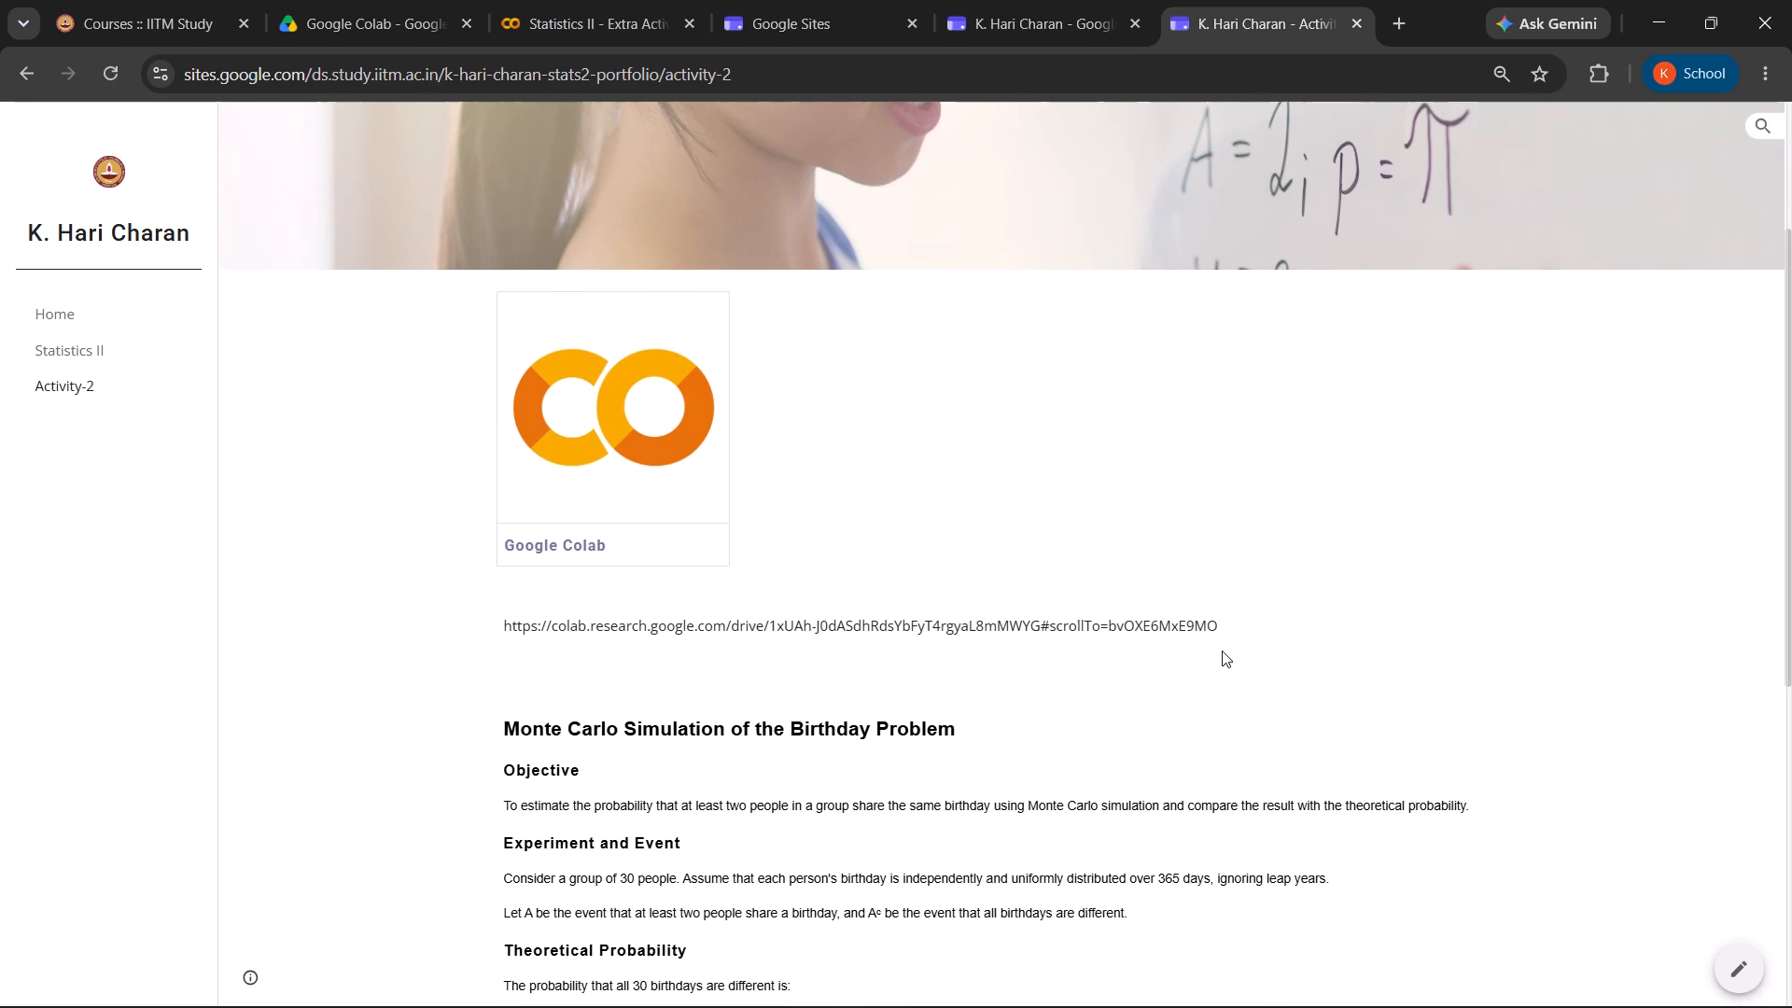
scroll(1222, 651, "down", 12)
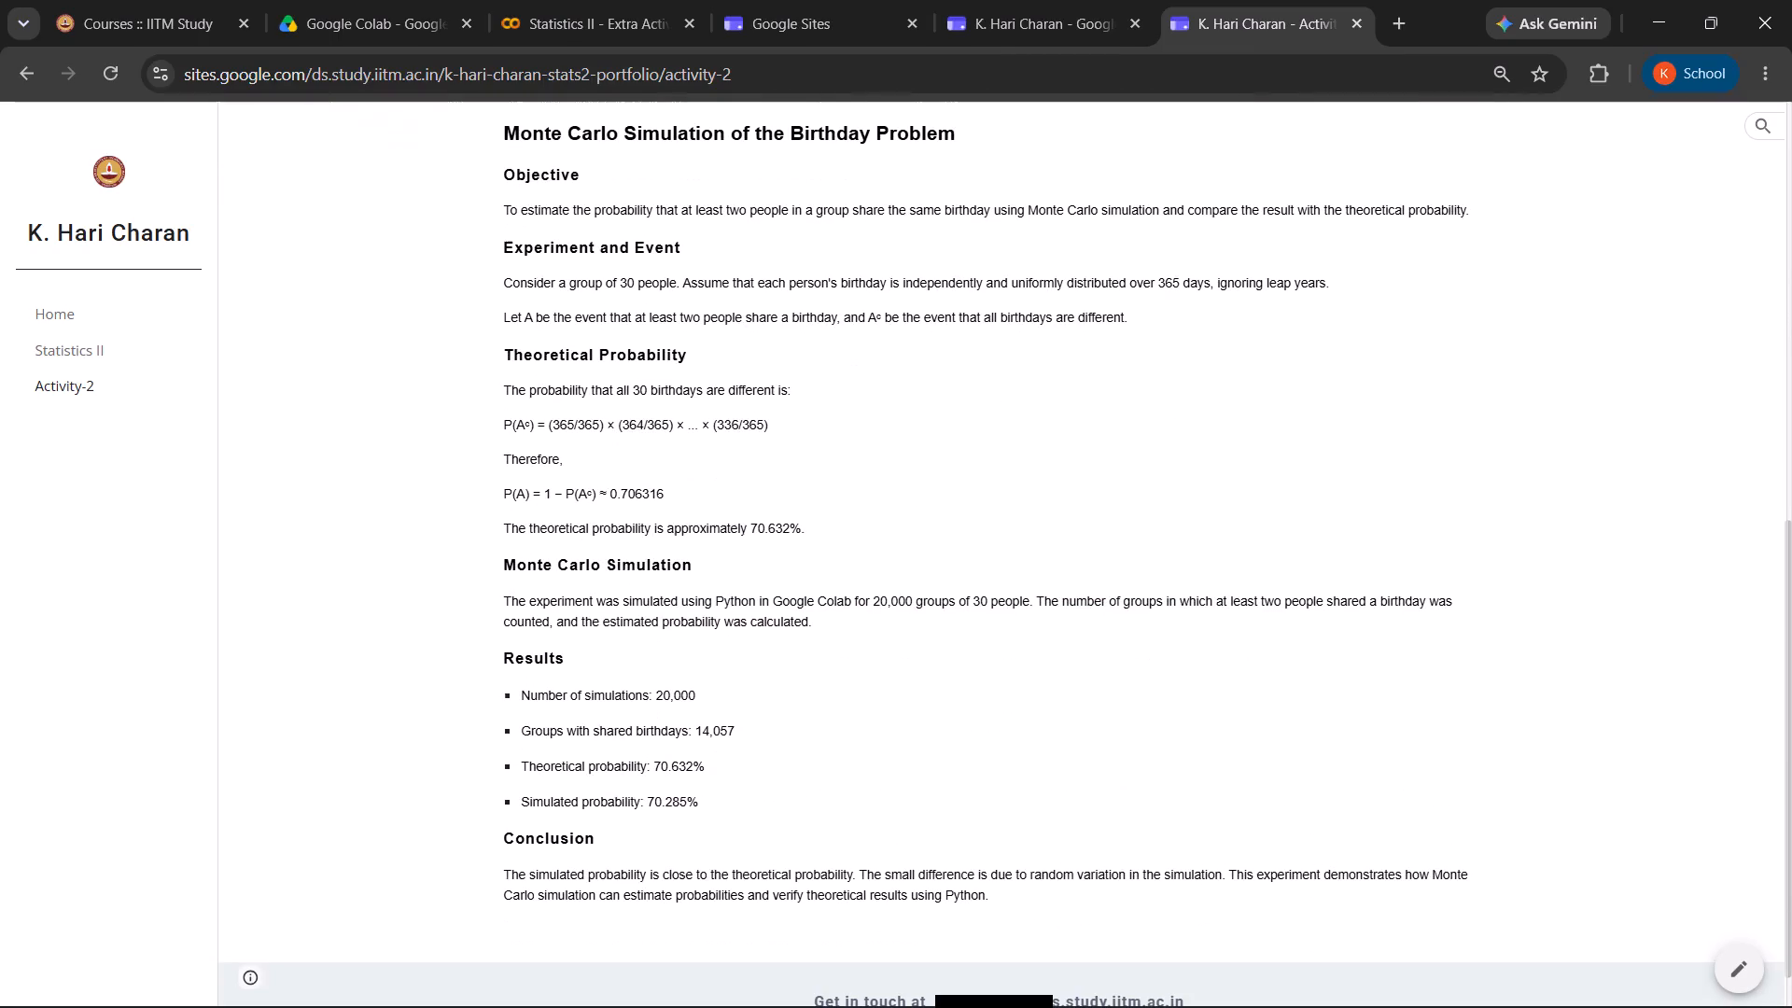
scroll(1222, 651, "up", 12)
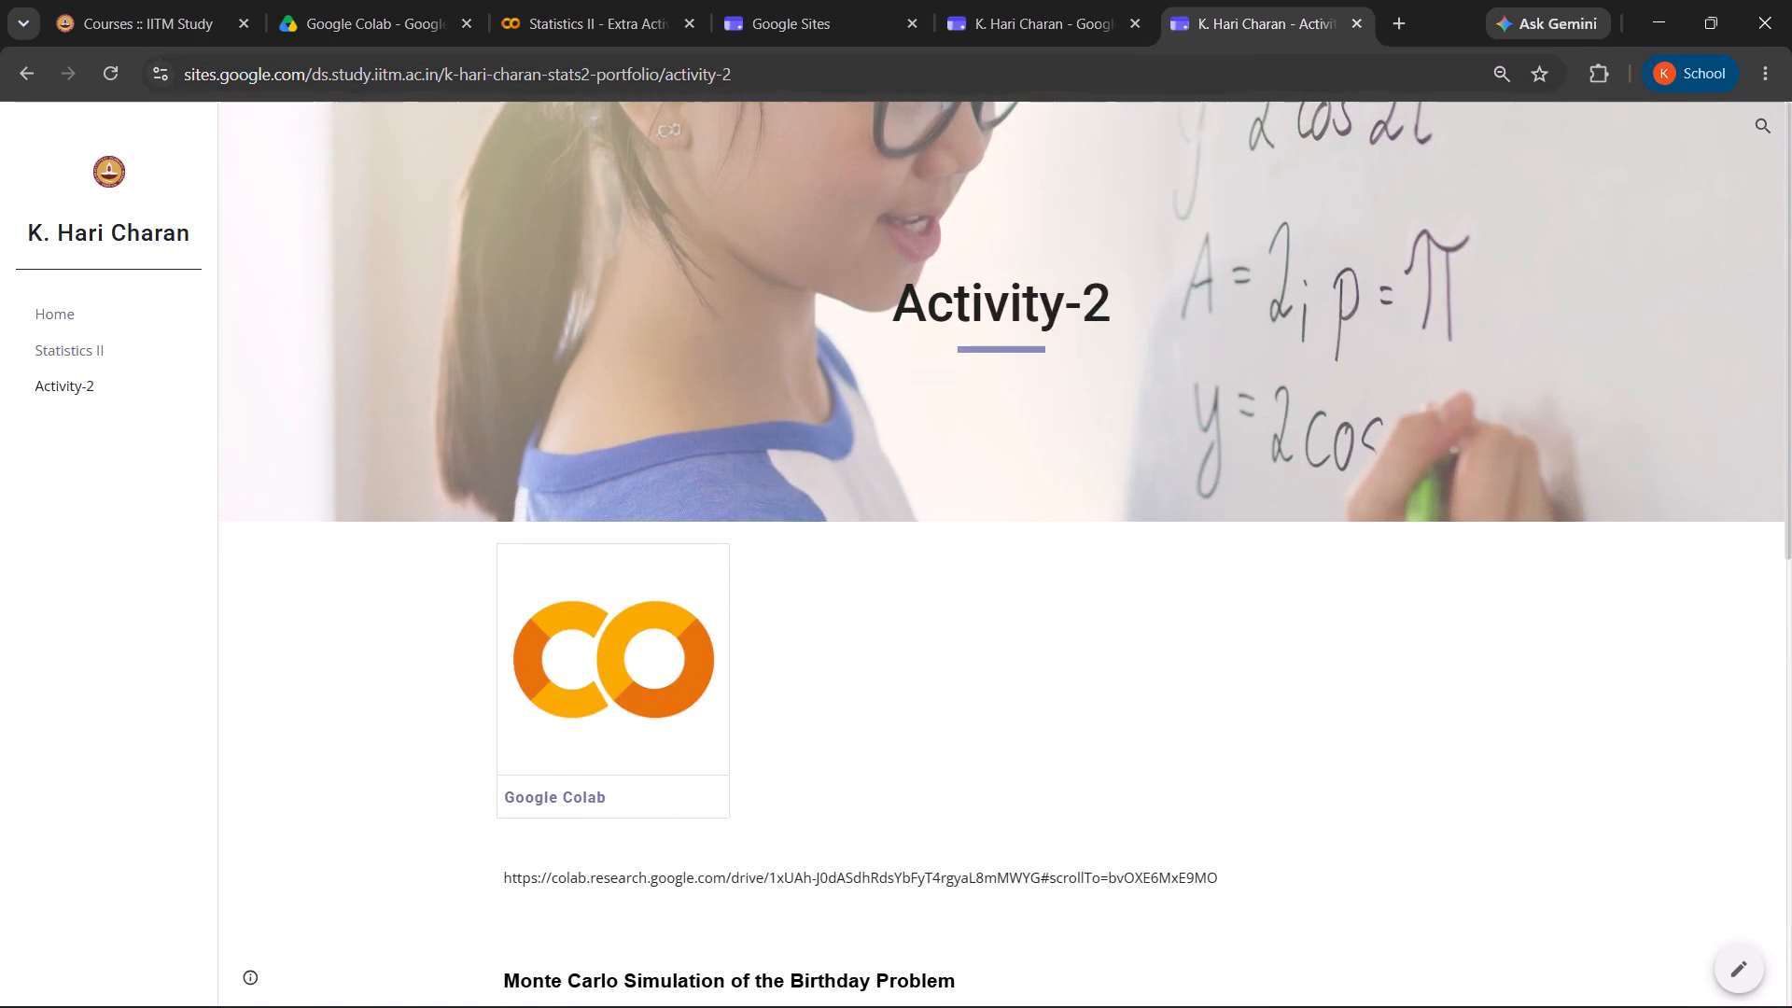
left_click(1360, 21)
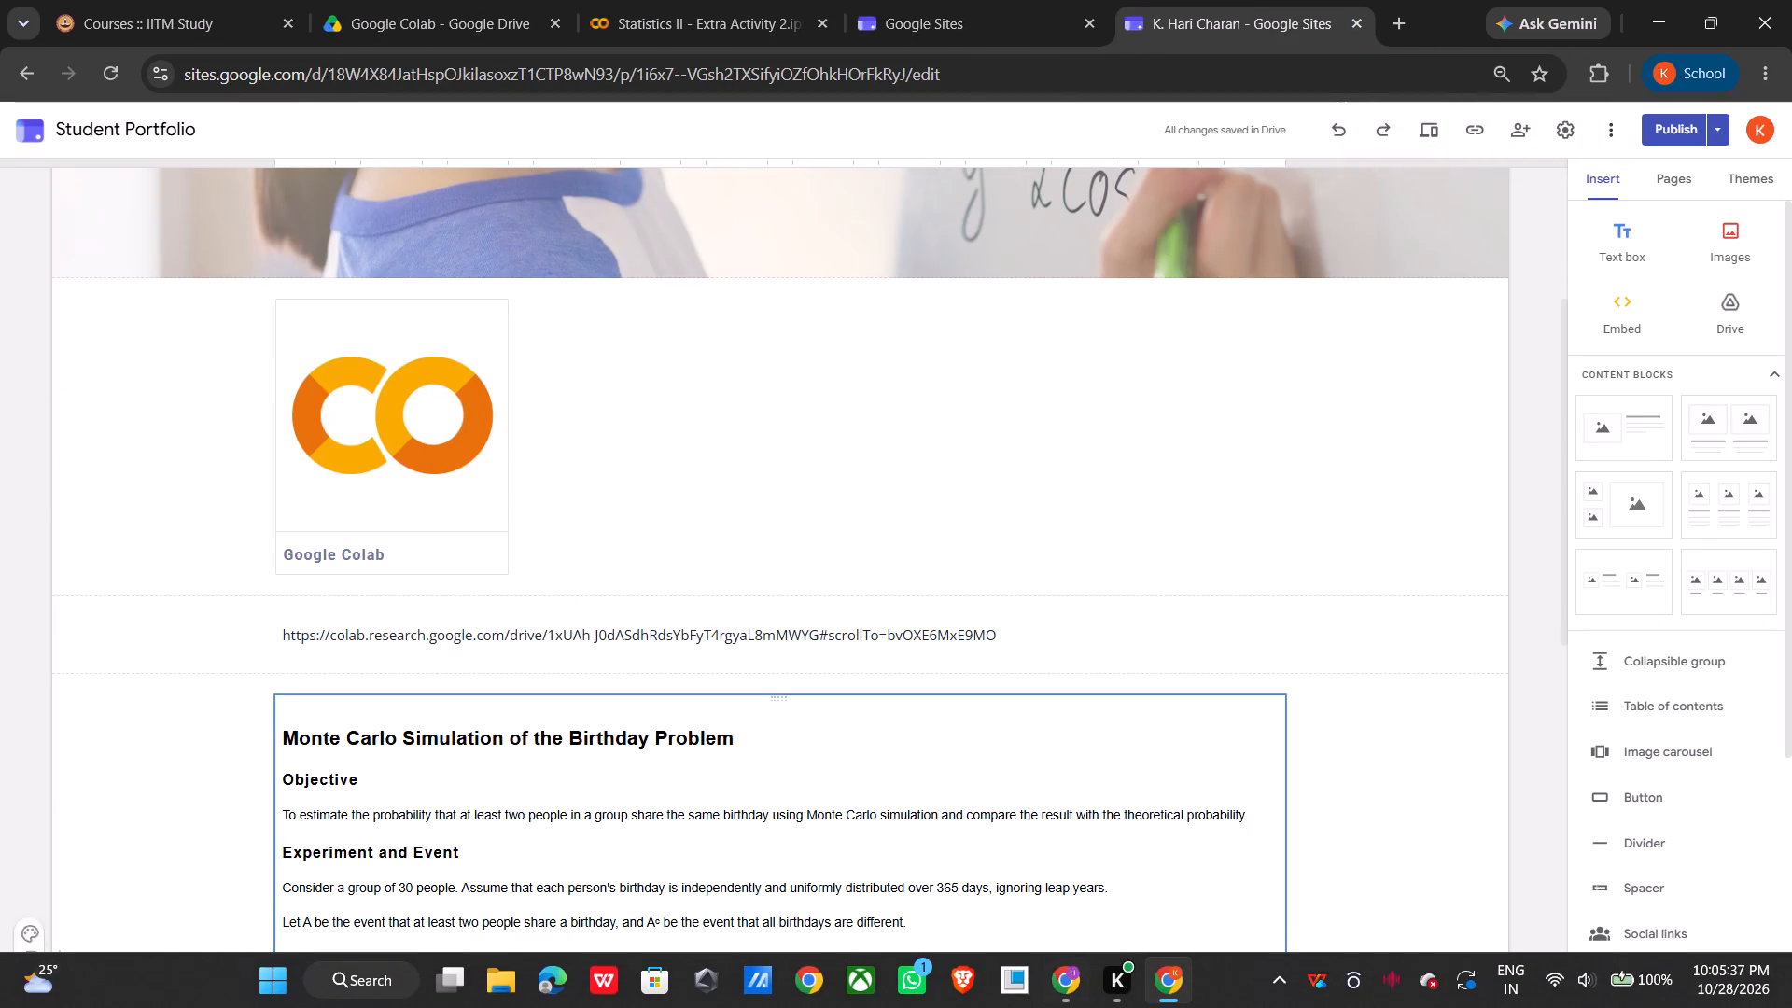
Switch to the other Chrome profile's window, test the published Activity-2 link in a new tab, and close that tab.
left_click(1067, 982)
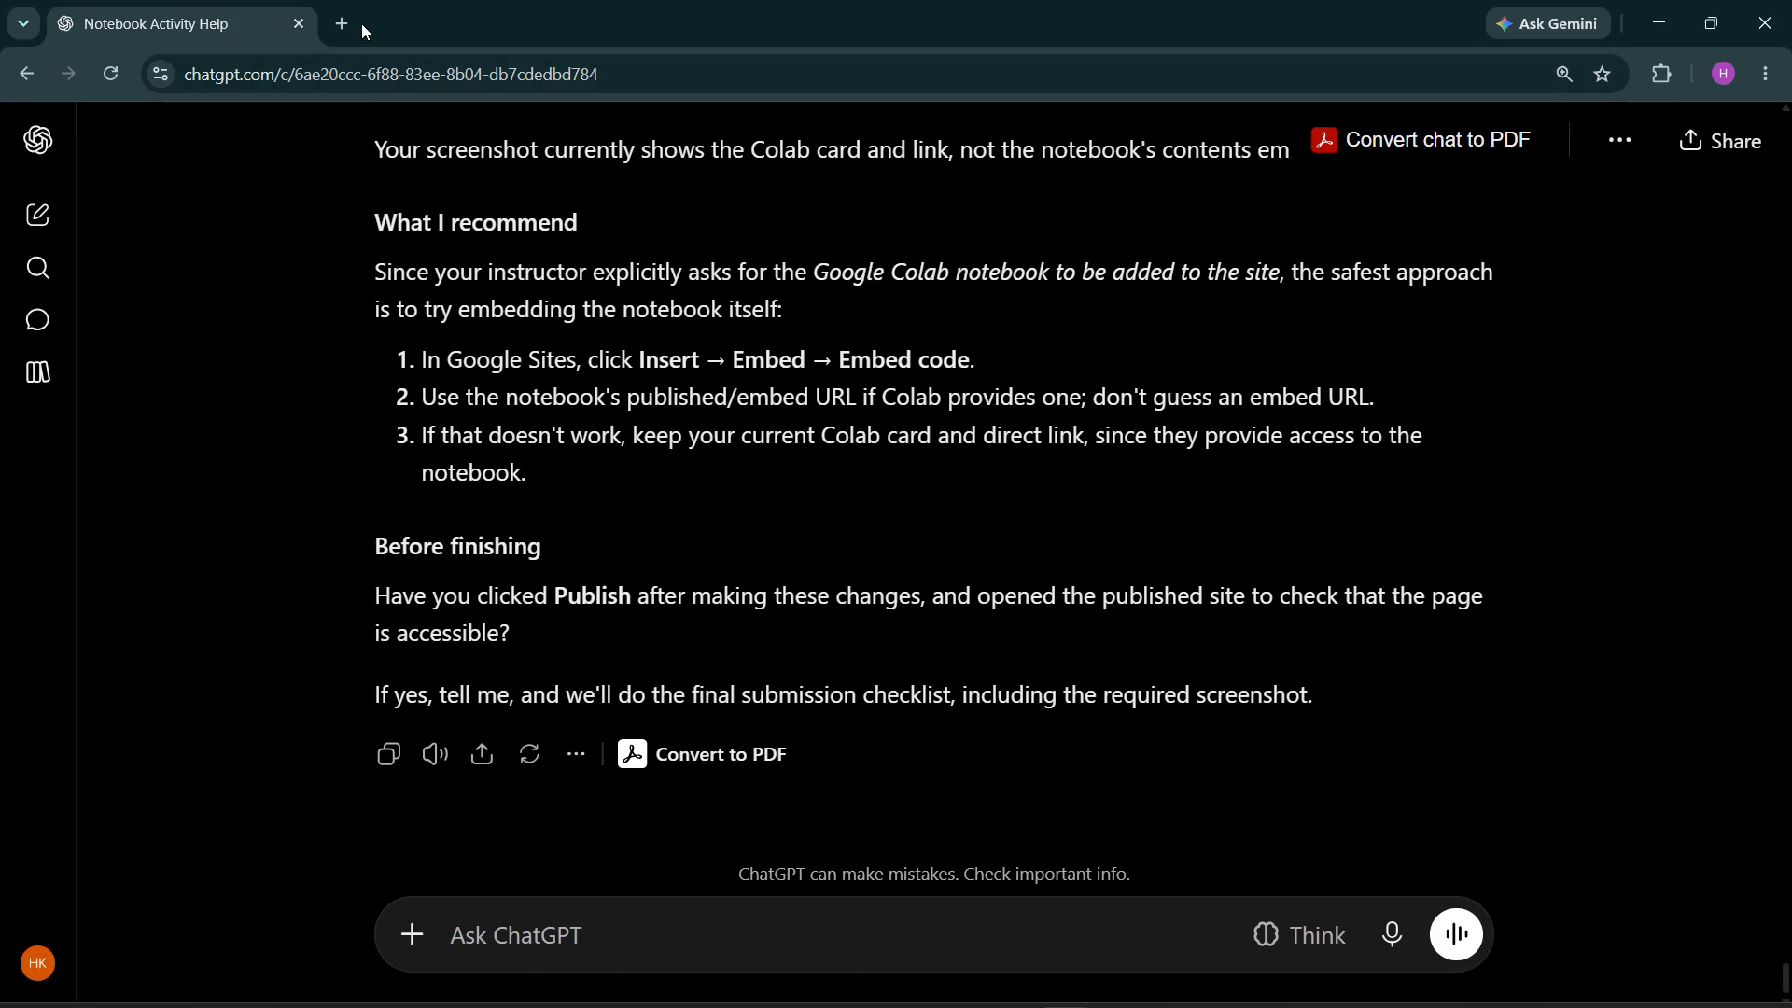
left_click(329, 19)
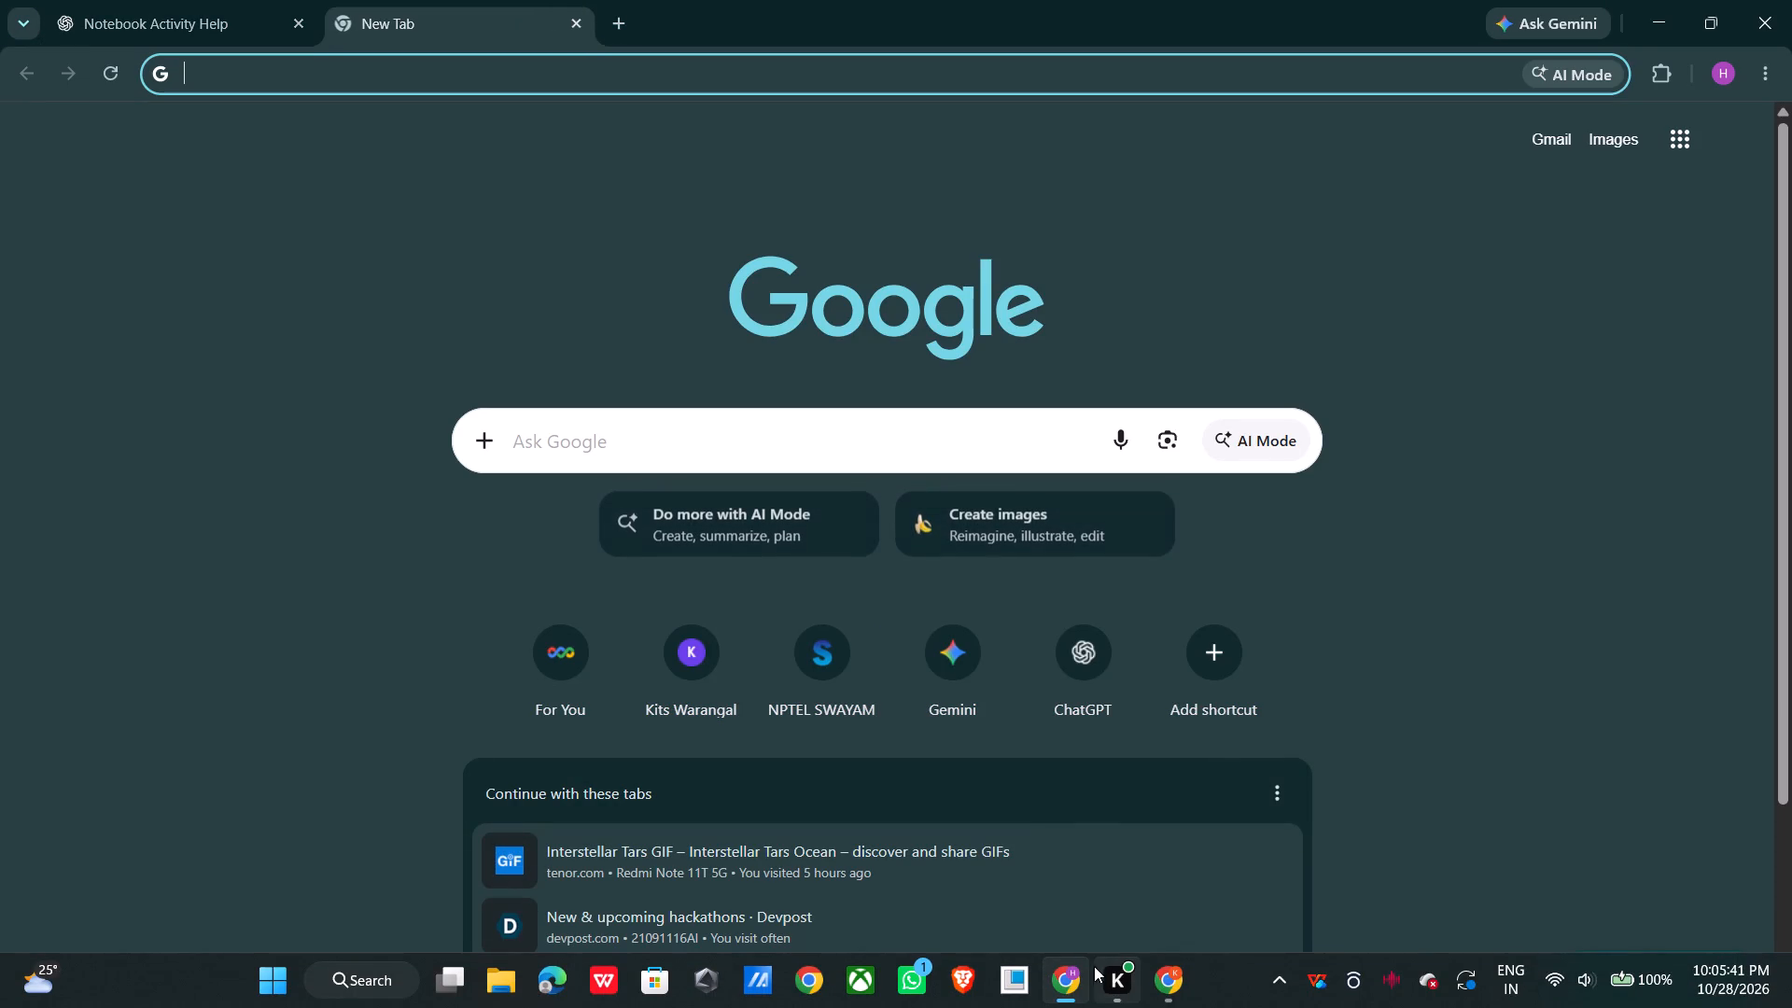
key("ctrl+v")
key("Return")
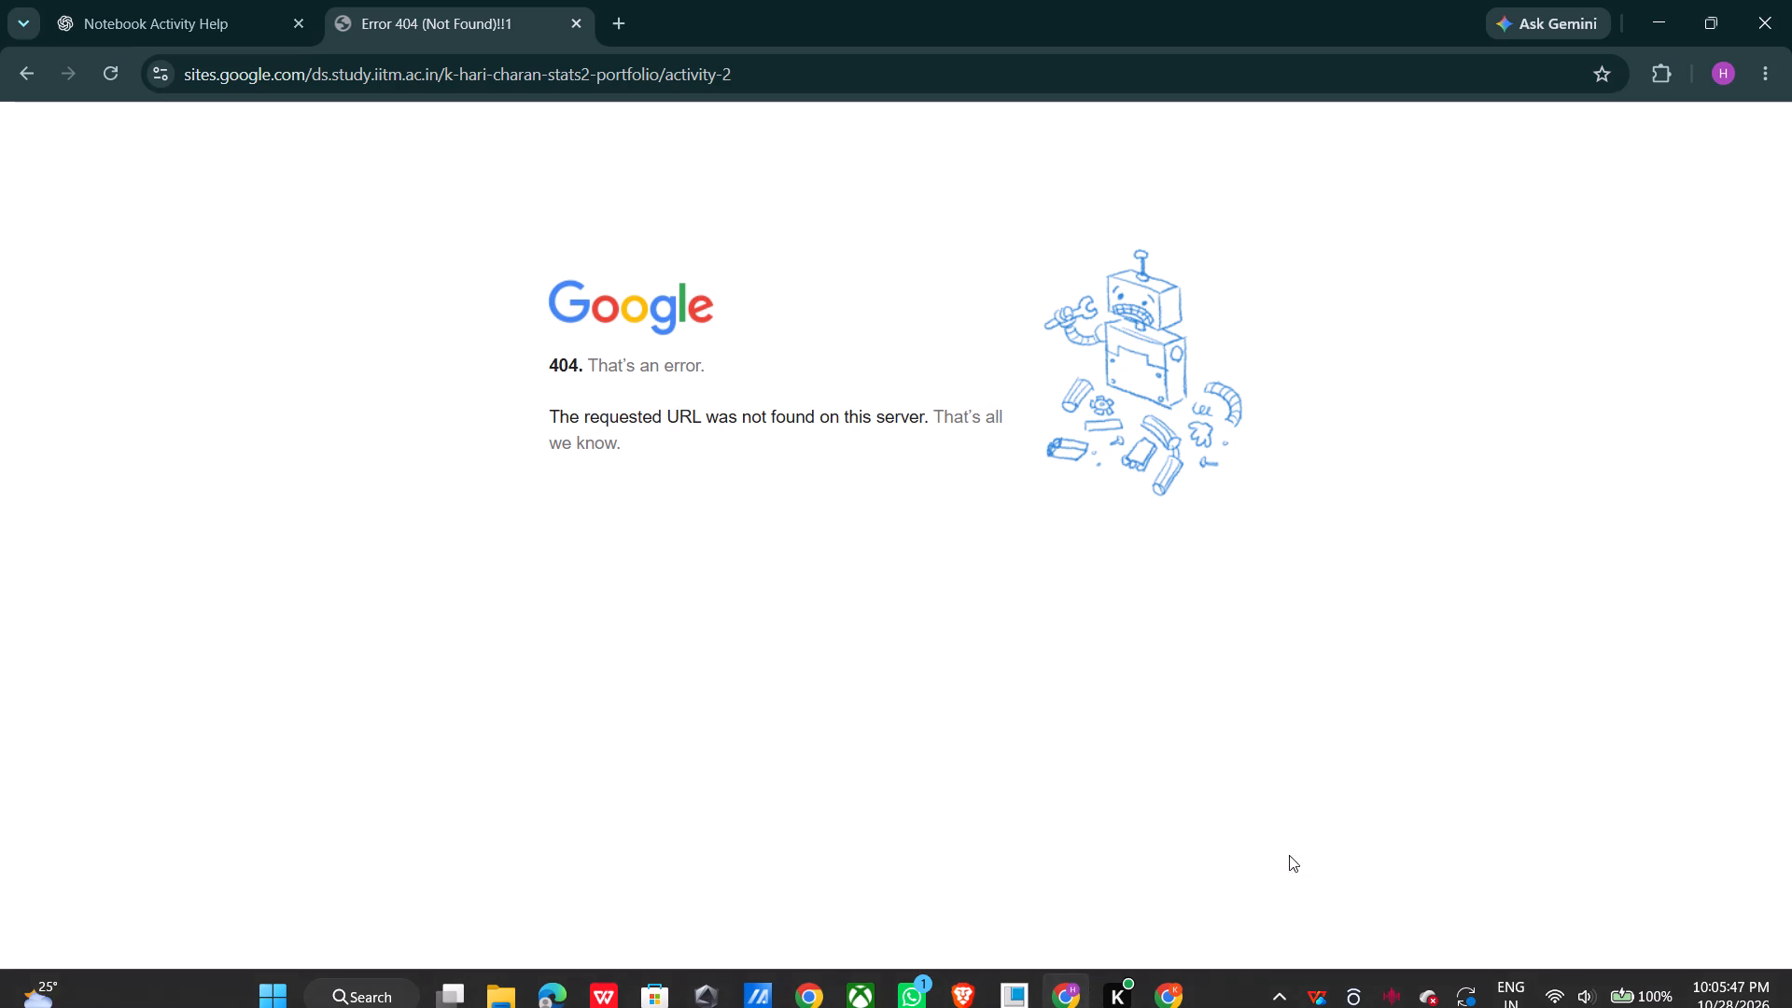
left_click(576, 22)
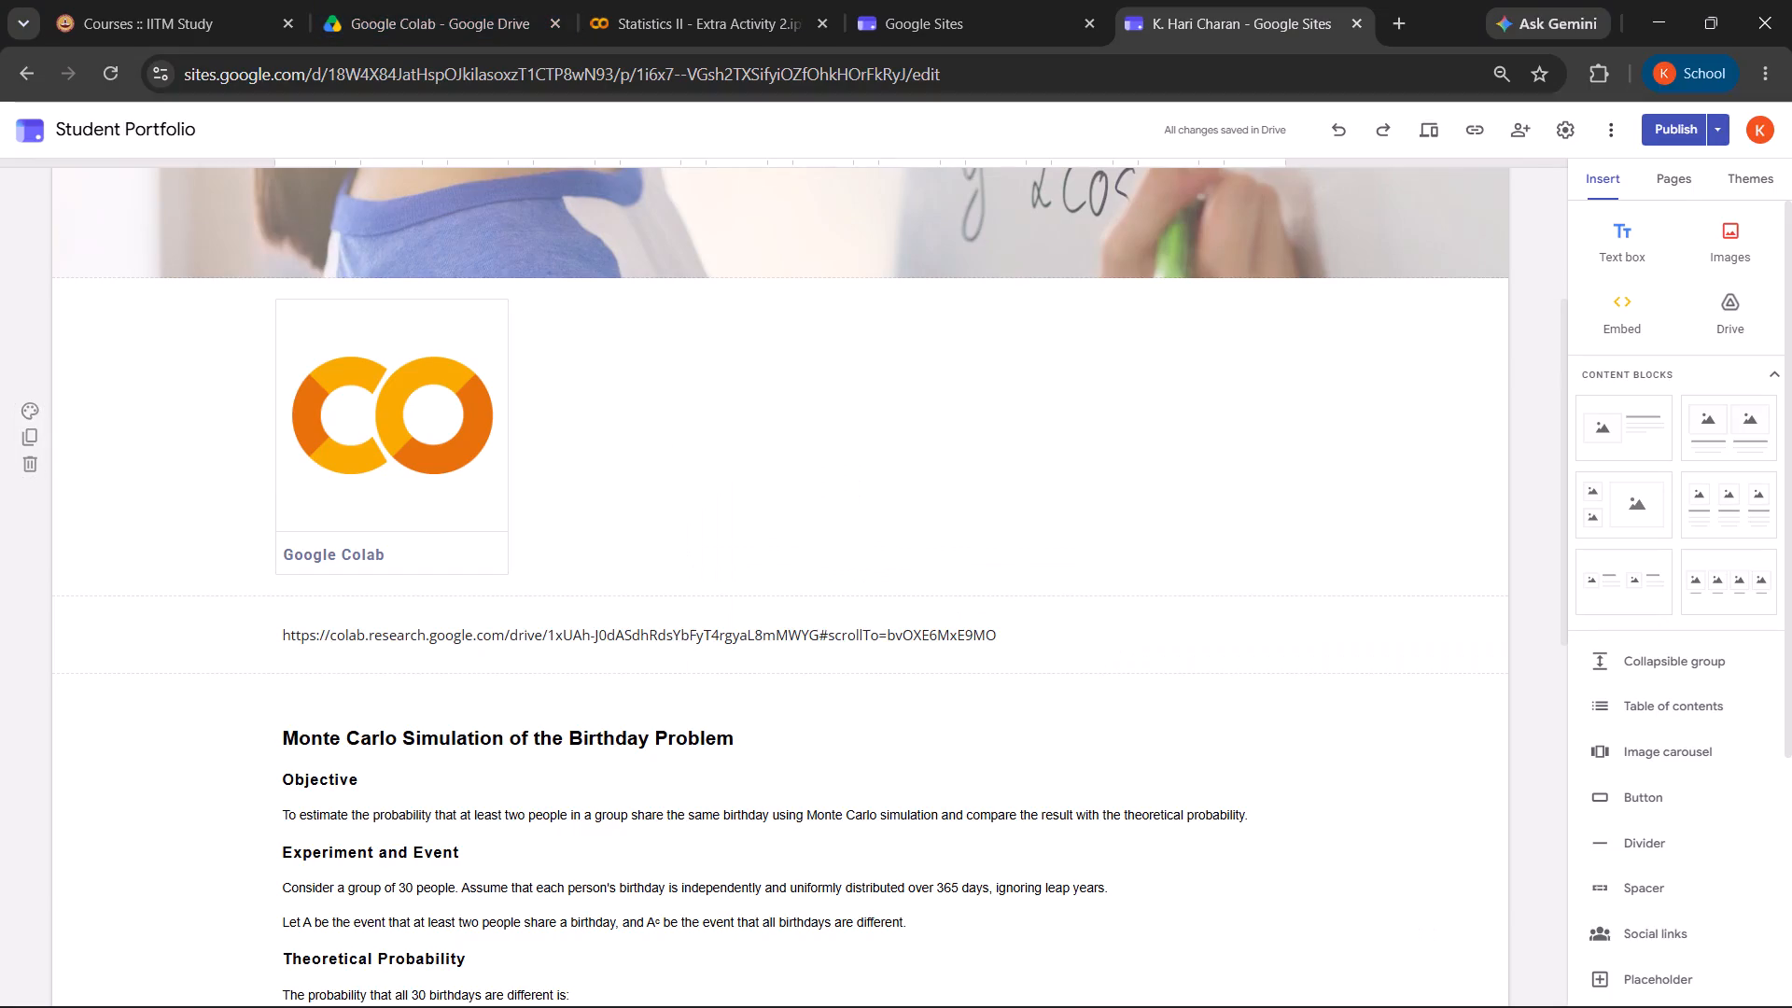
Try to review the Student Portfolio site's changes for publishing.
scroll(711, 630, "up", 2)
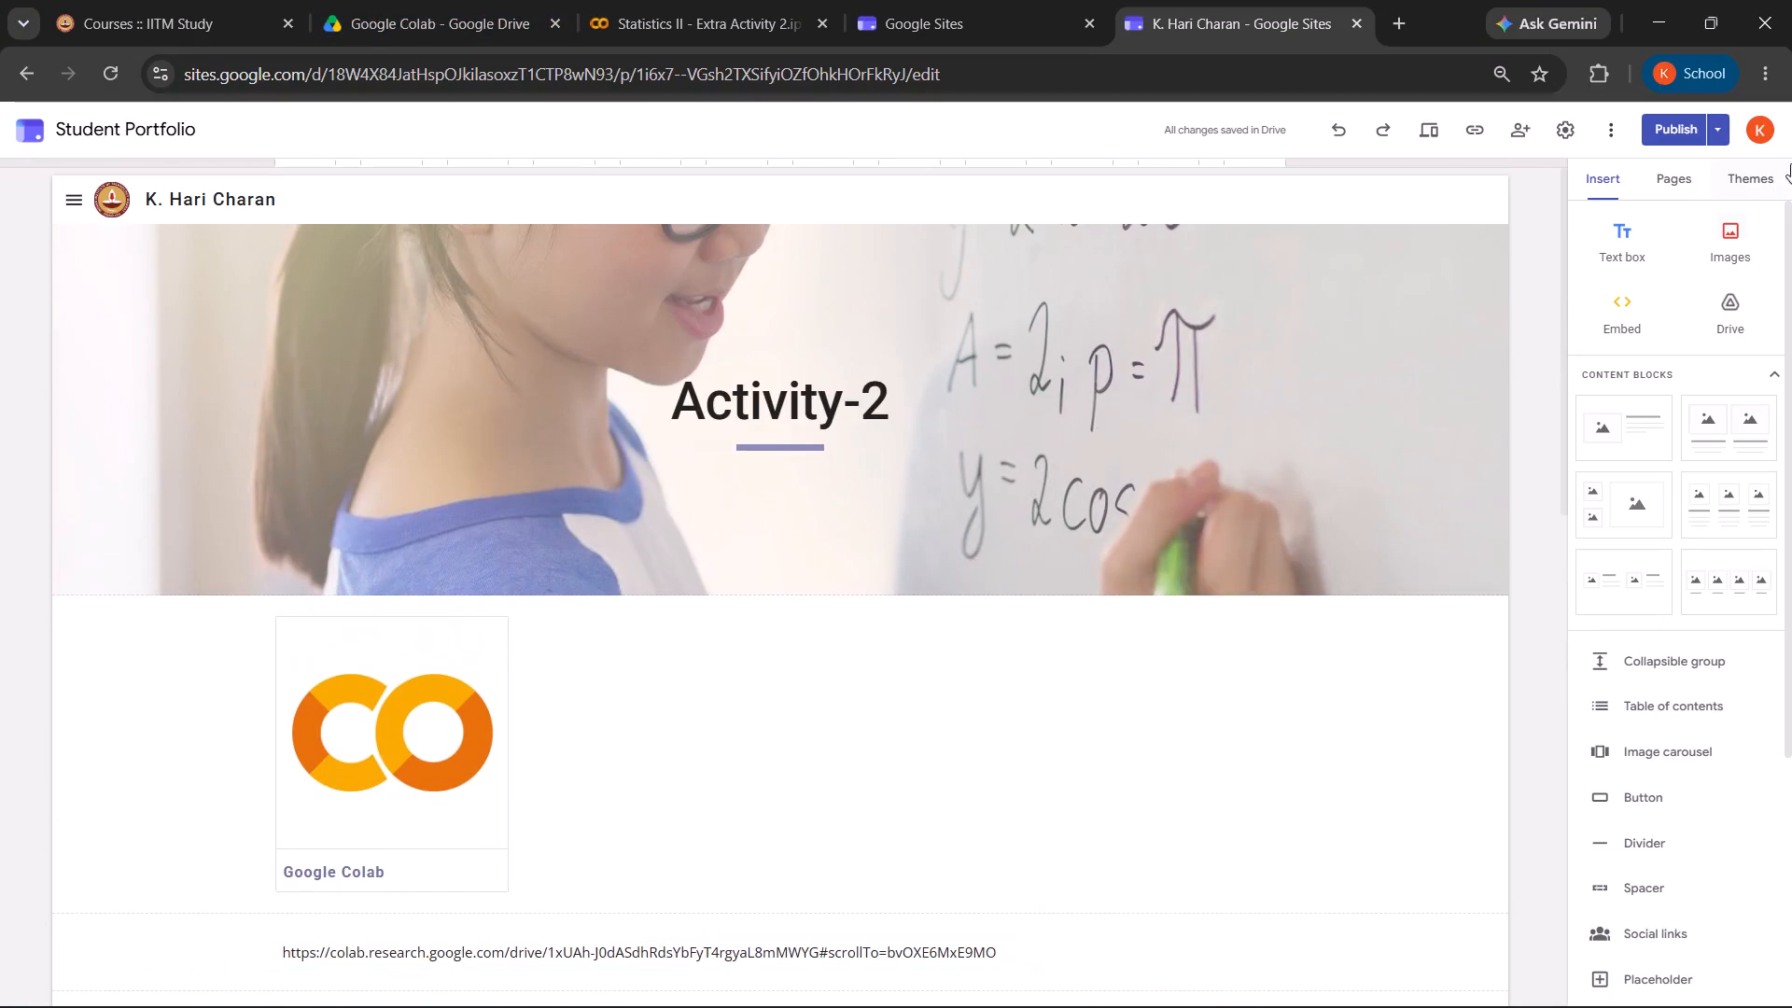
left_click(1718, 123)
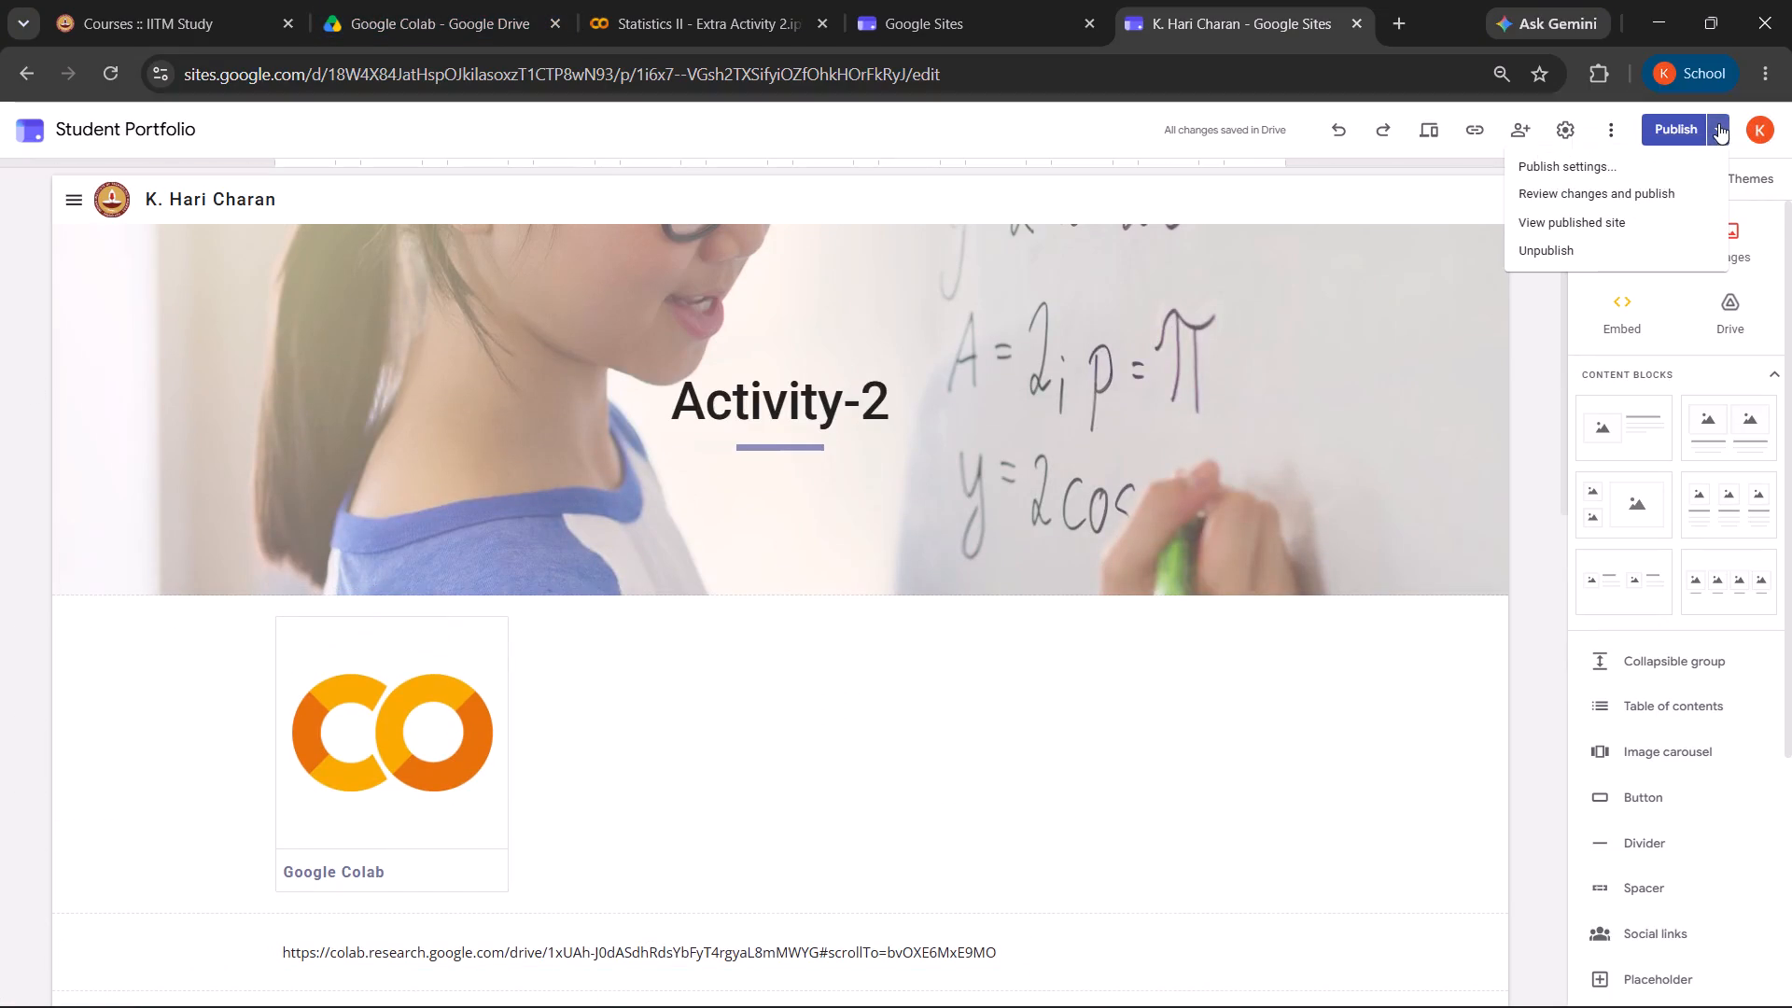
left_click(1630, 193)
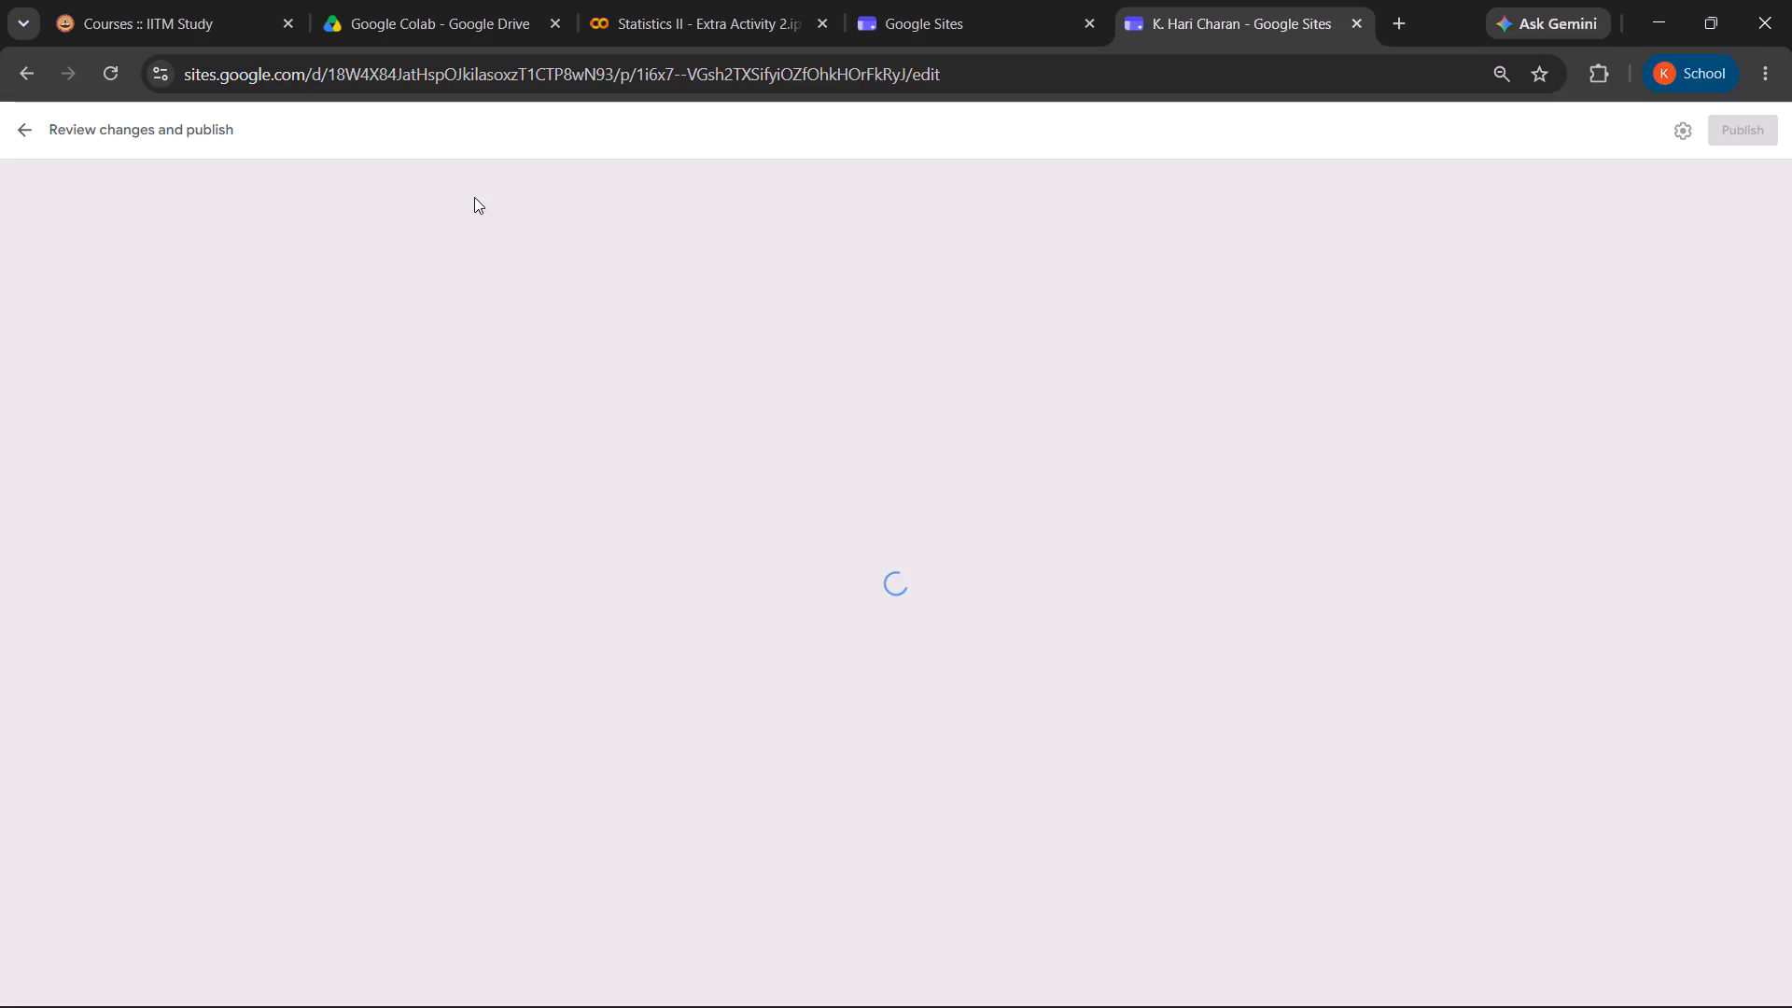
left_click(852, 589)
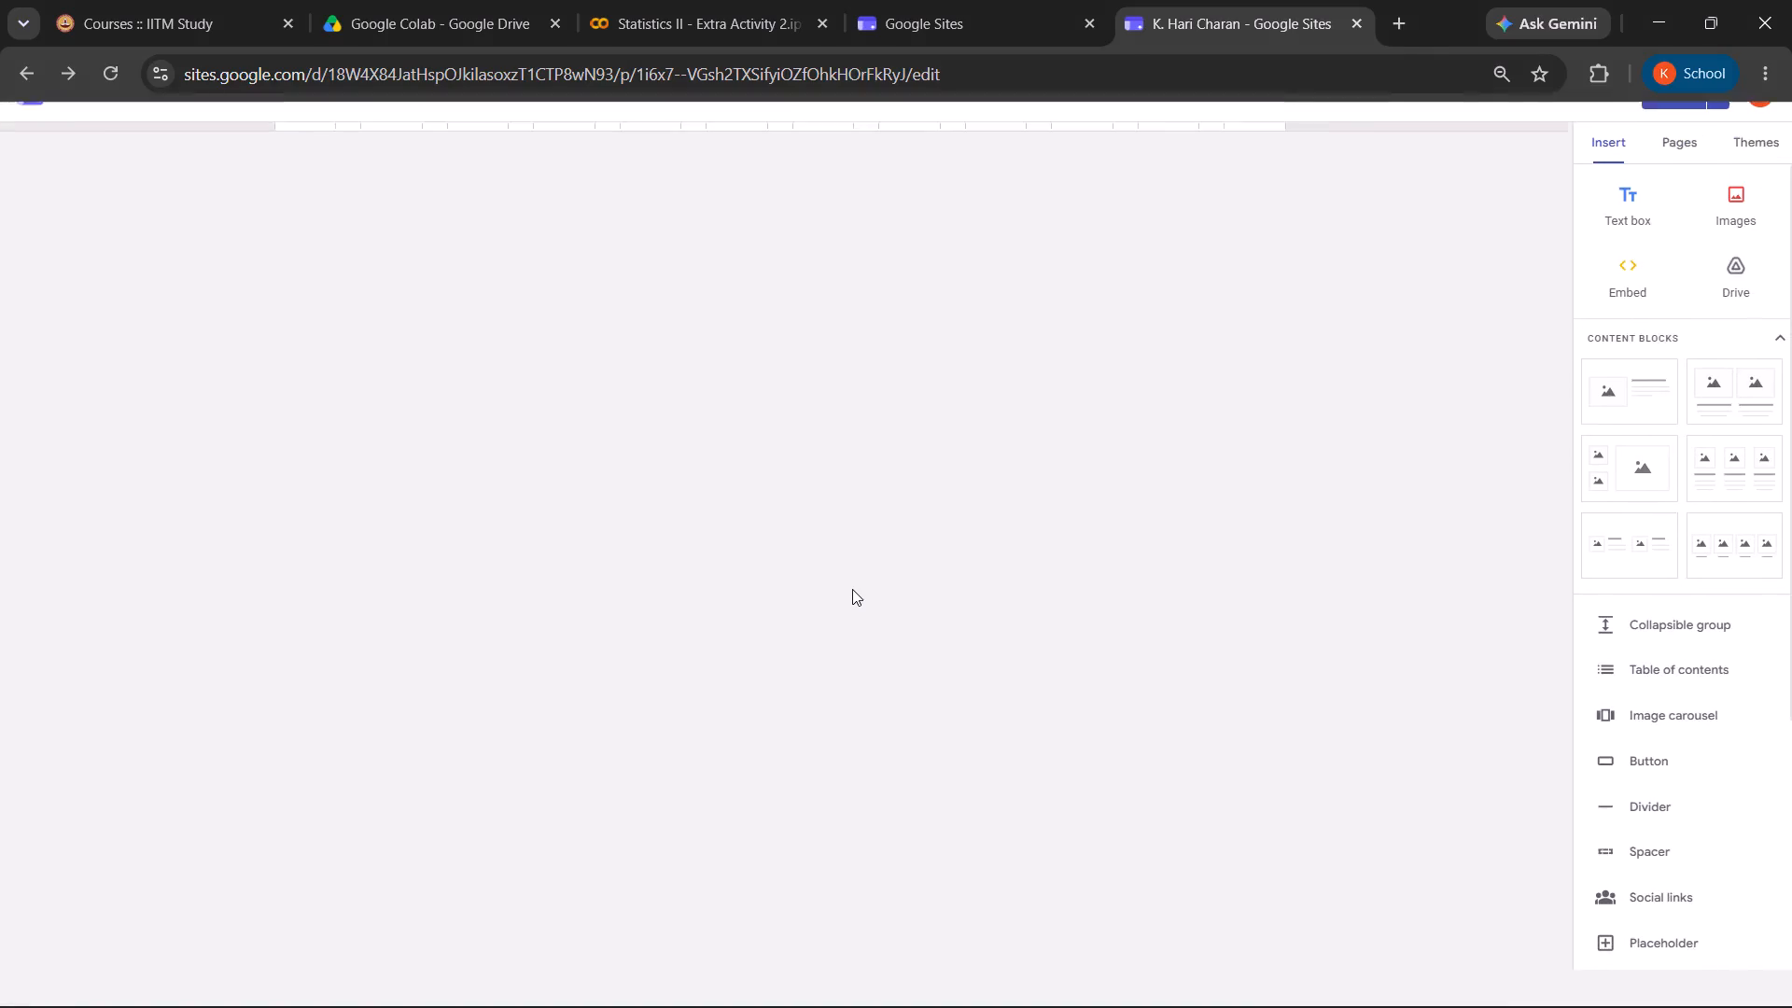
Look through the Activity-2 page in the editor, down to the Conclusion and footer.
scroll(852, 589, "down", 6)
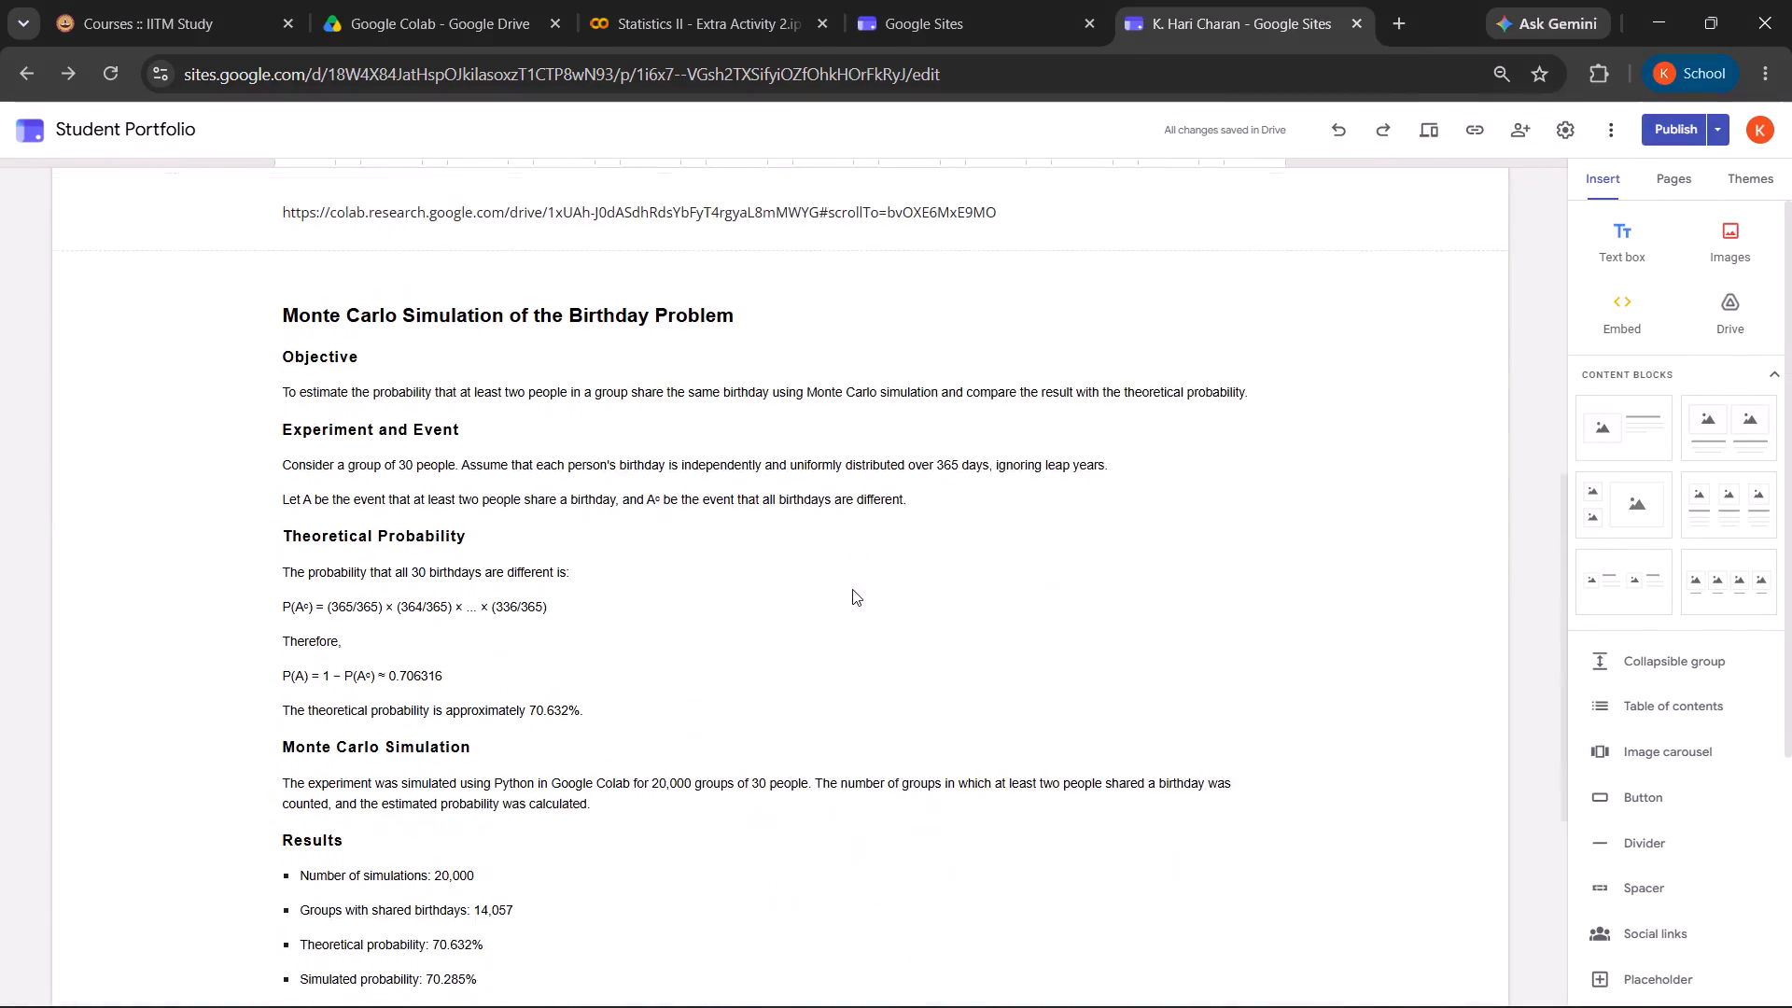
scroll(852, 589, "down", 3)
key("ctrl+s")
scroll(852, 589, "down", 1)
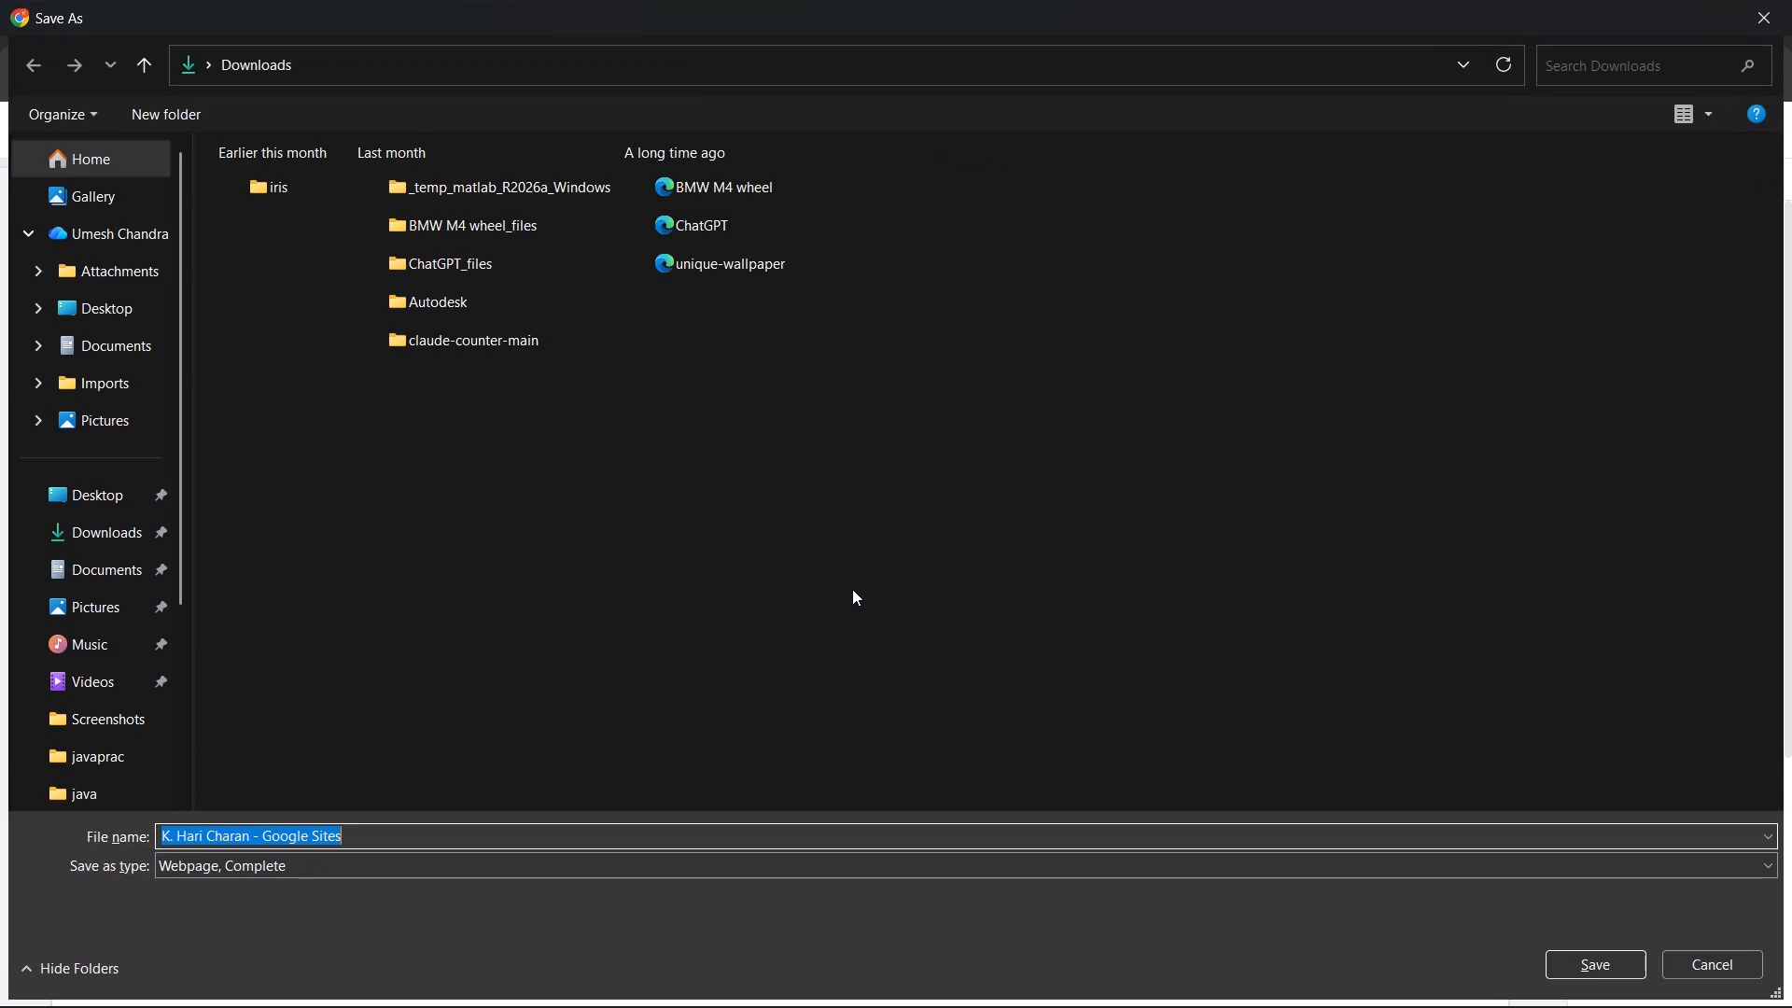
scroll(852, 589, "down", 1)
left_click(1771, 17)
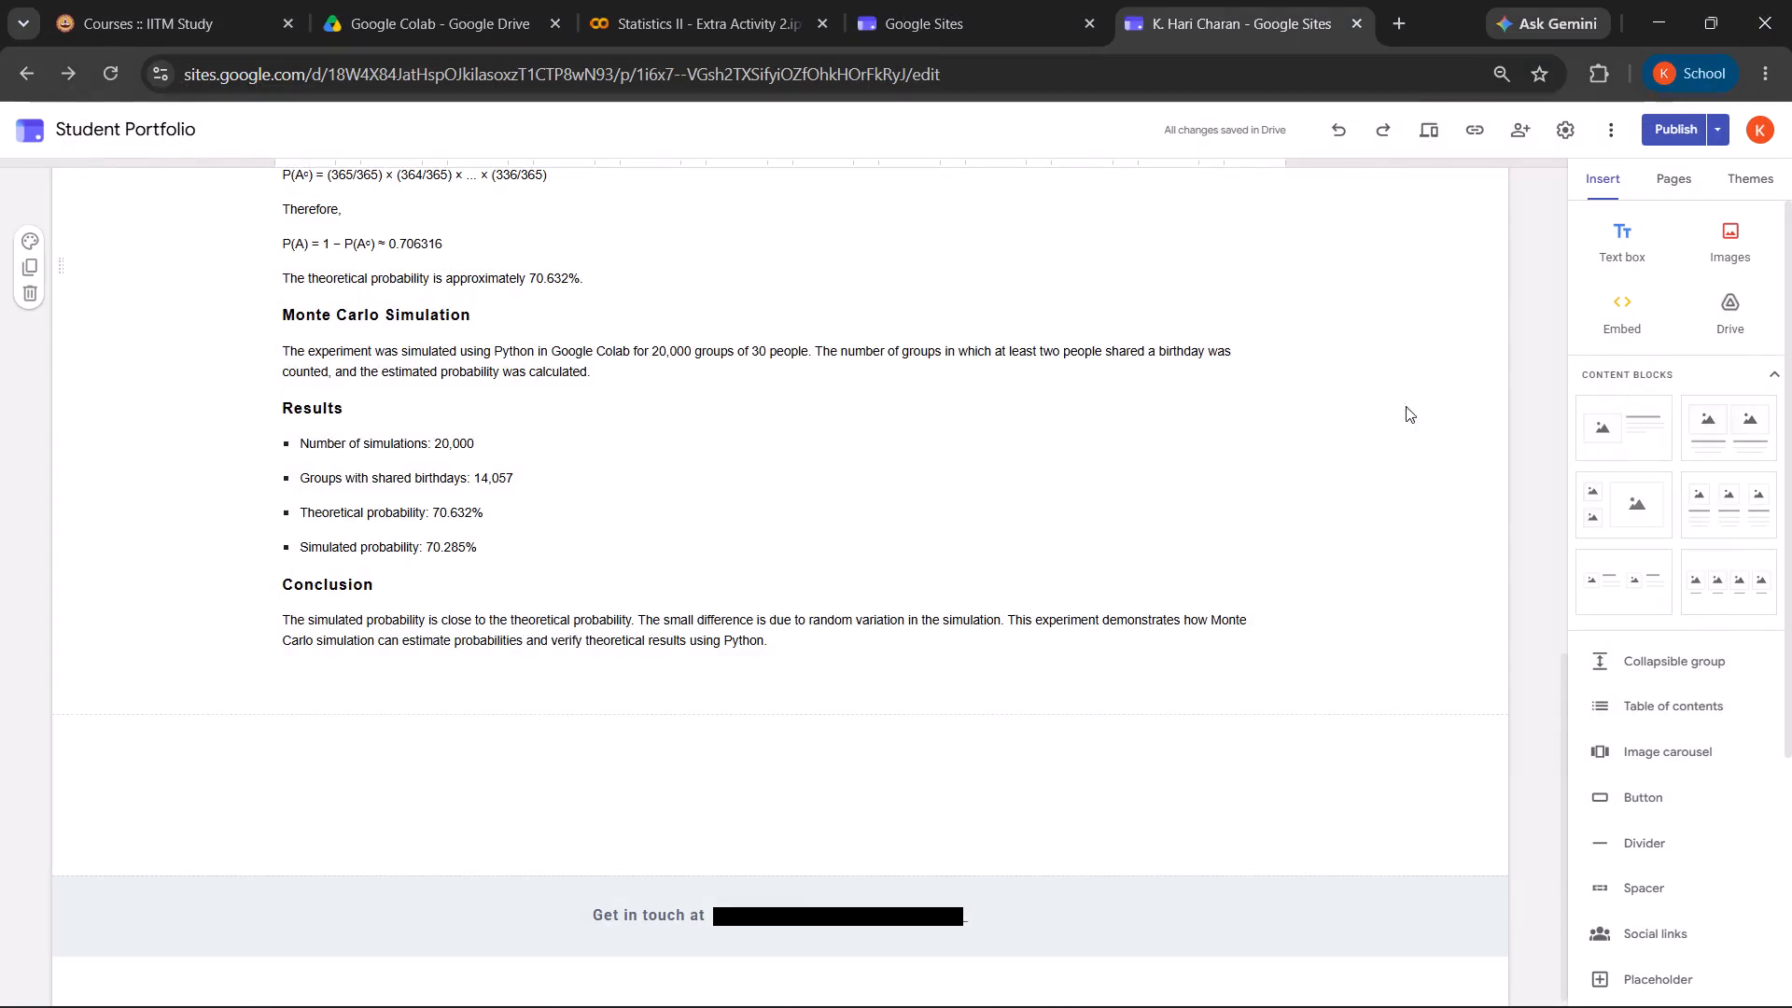
scroll(1327, 520, "up", 9)
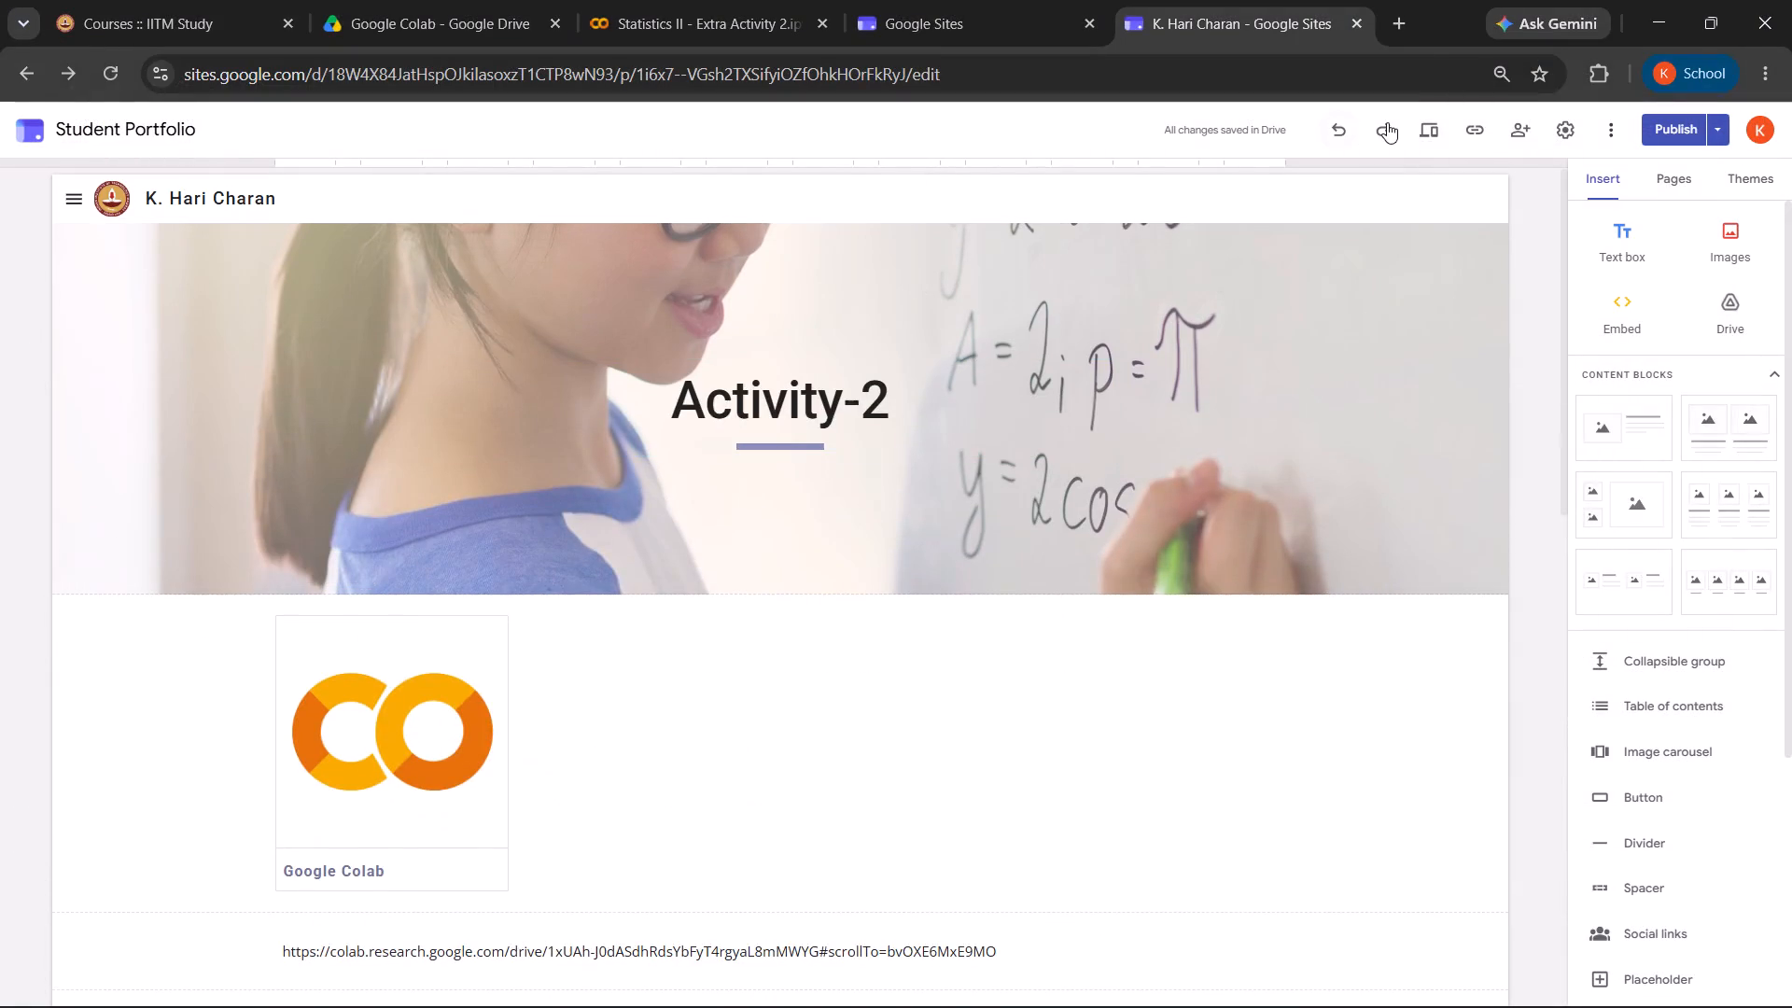
Copy the Student Portfolio's published site link for the Activity-2 page again.
left_click(1460, 137)
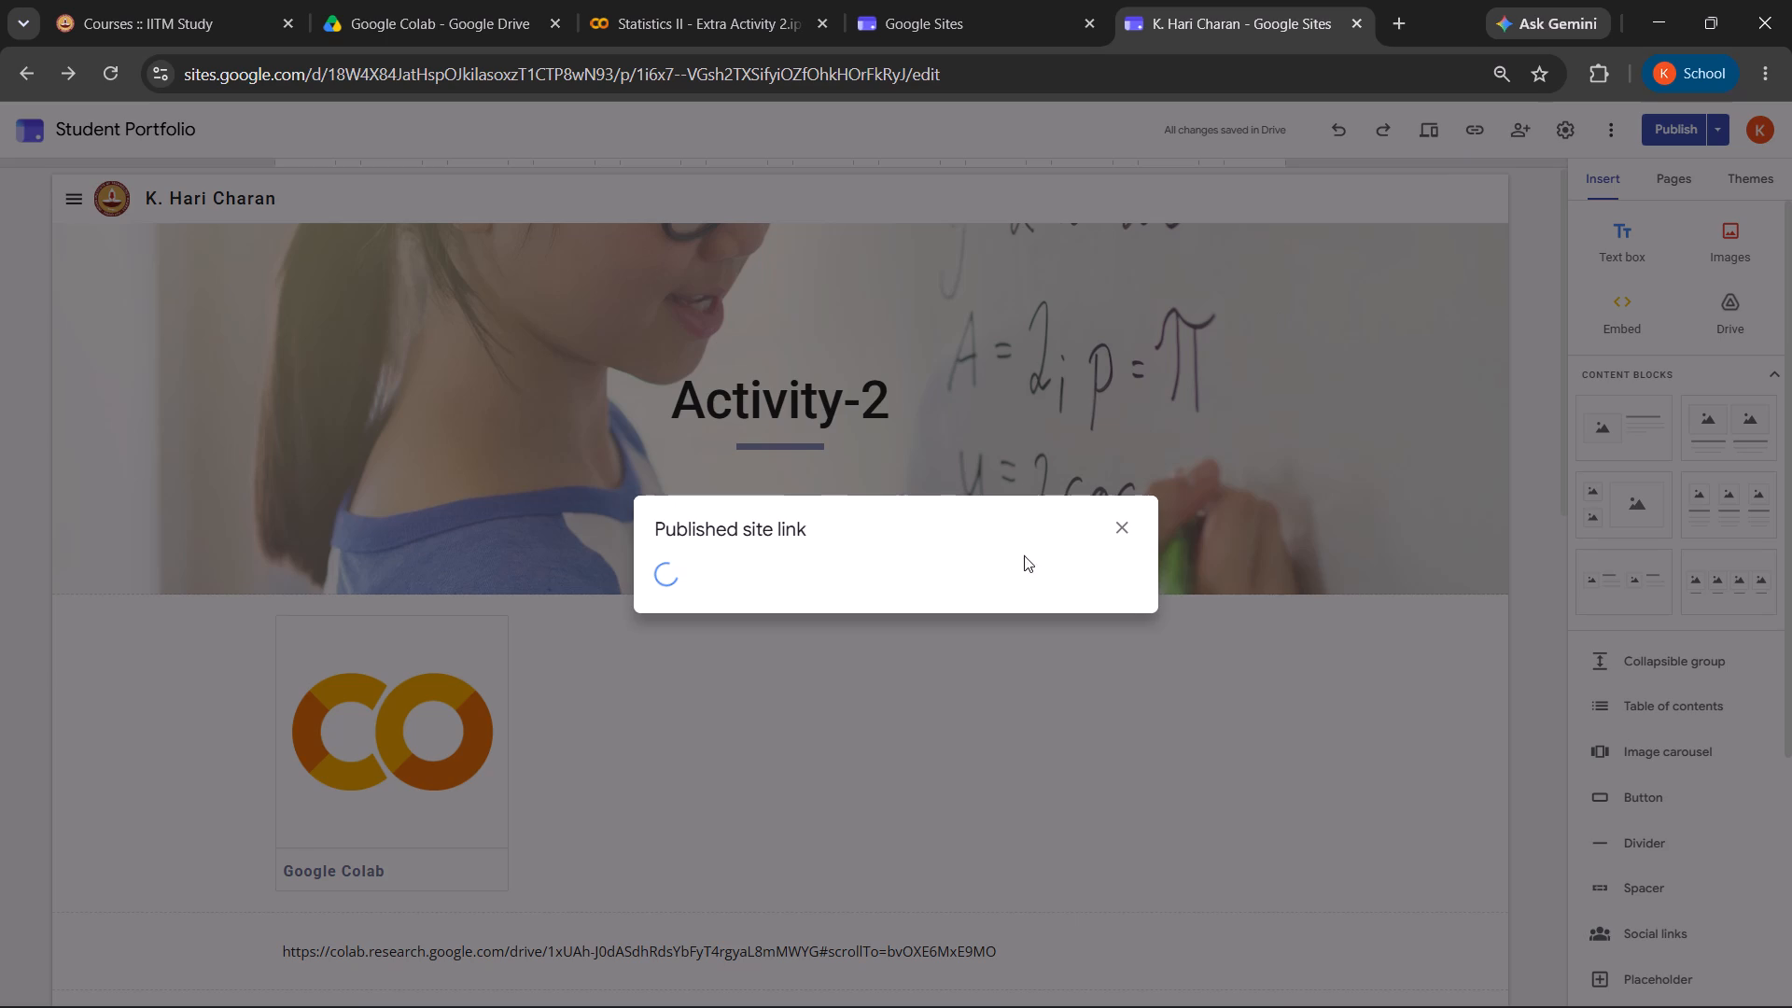
left_click(1075, 560)
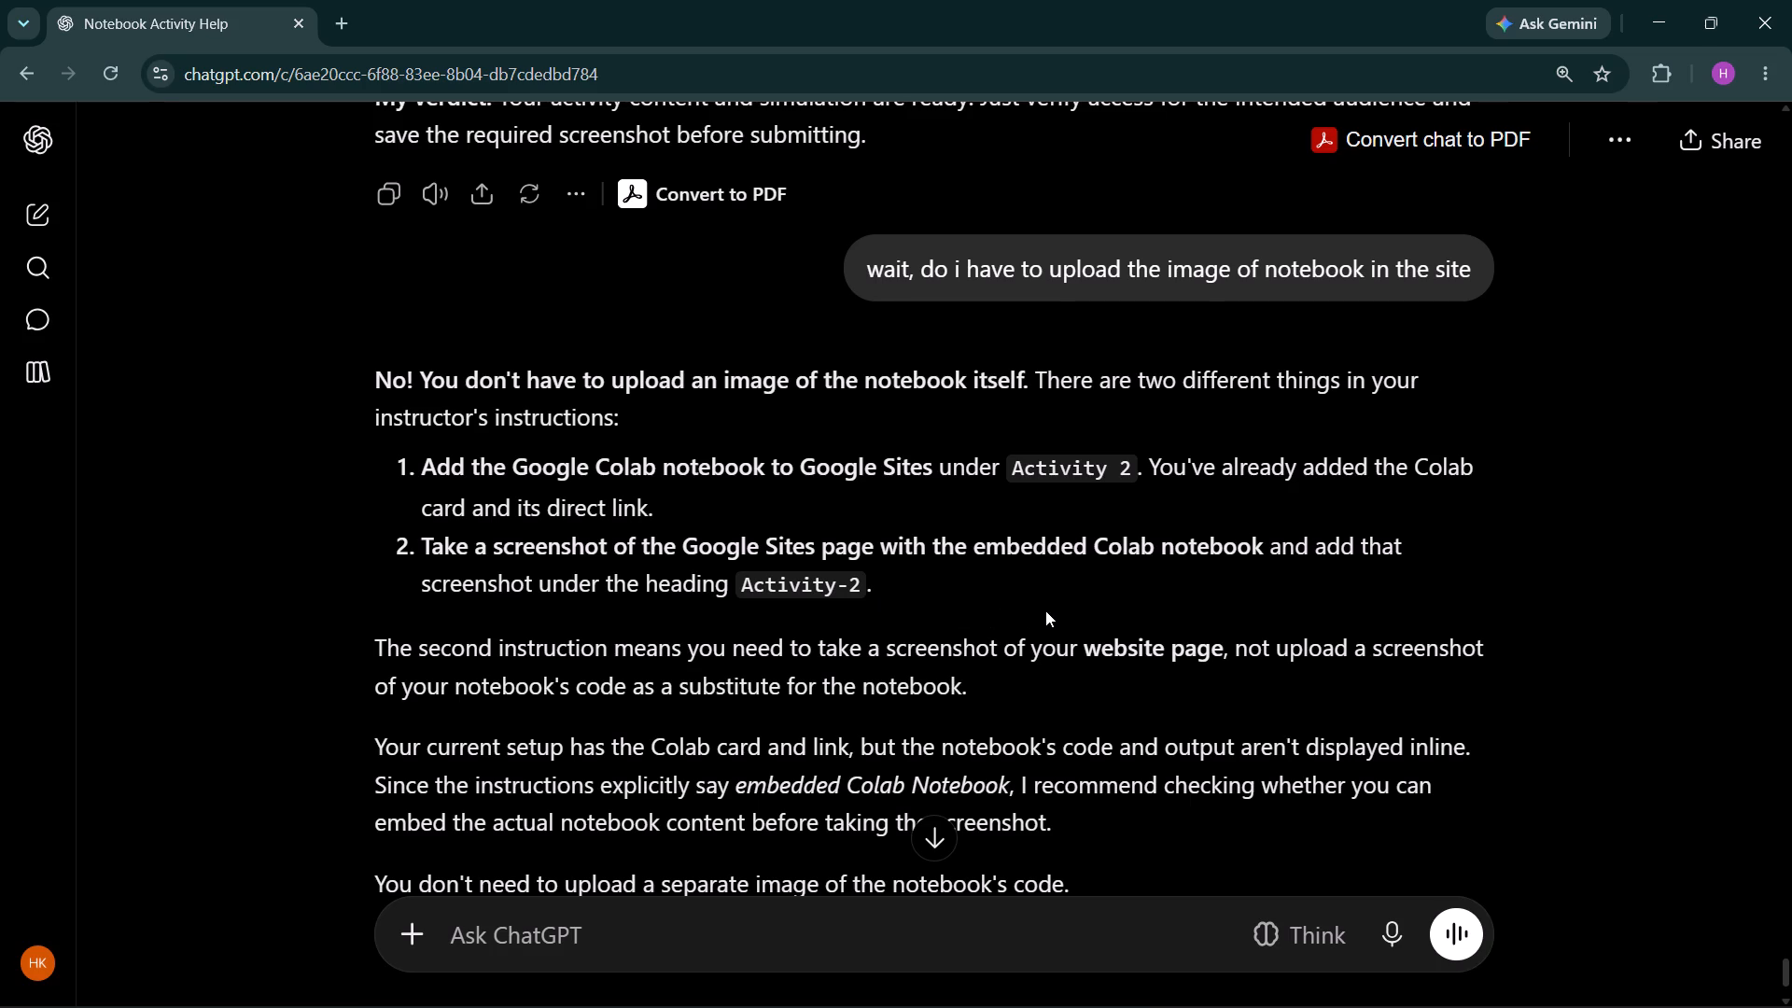
Recheck the screenshot instruction in the course's Extra activity 2 lesson.
left_click(1036, 436)
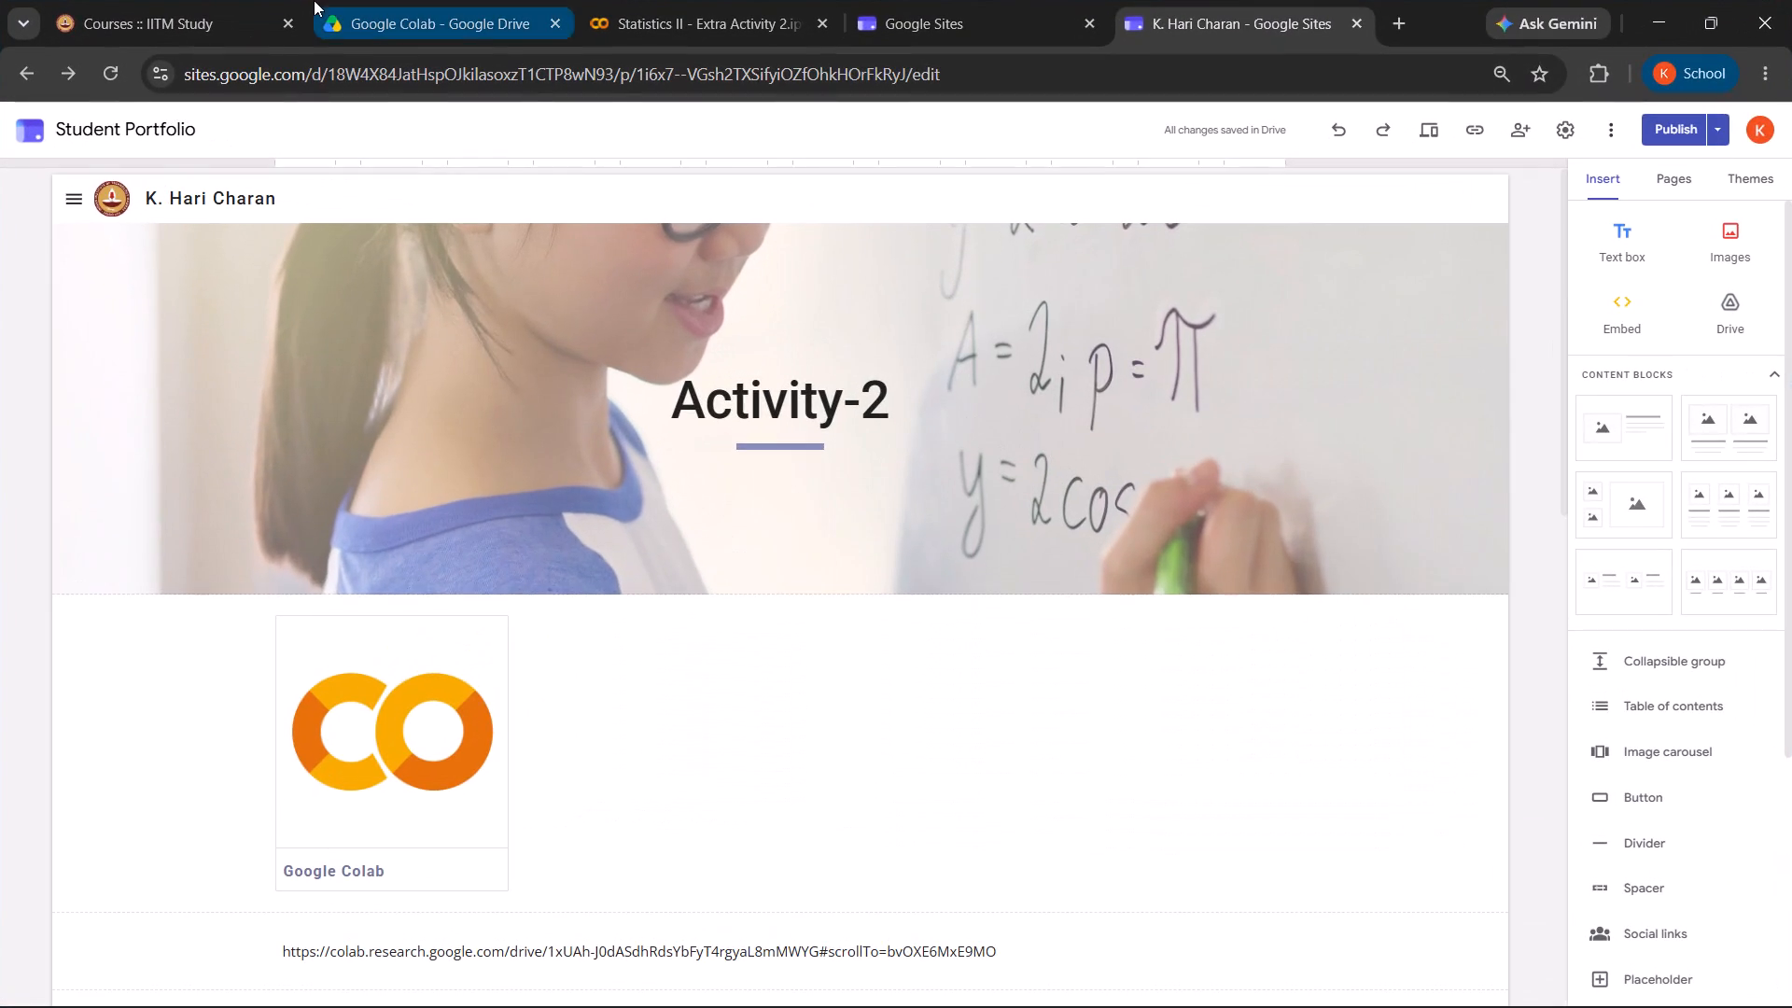
left_click(199, 0)
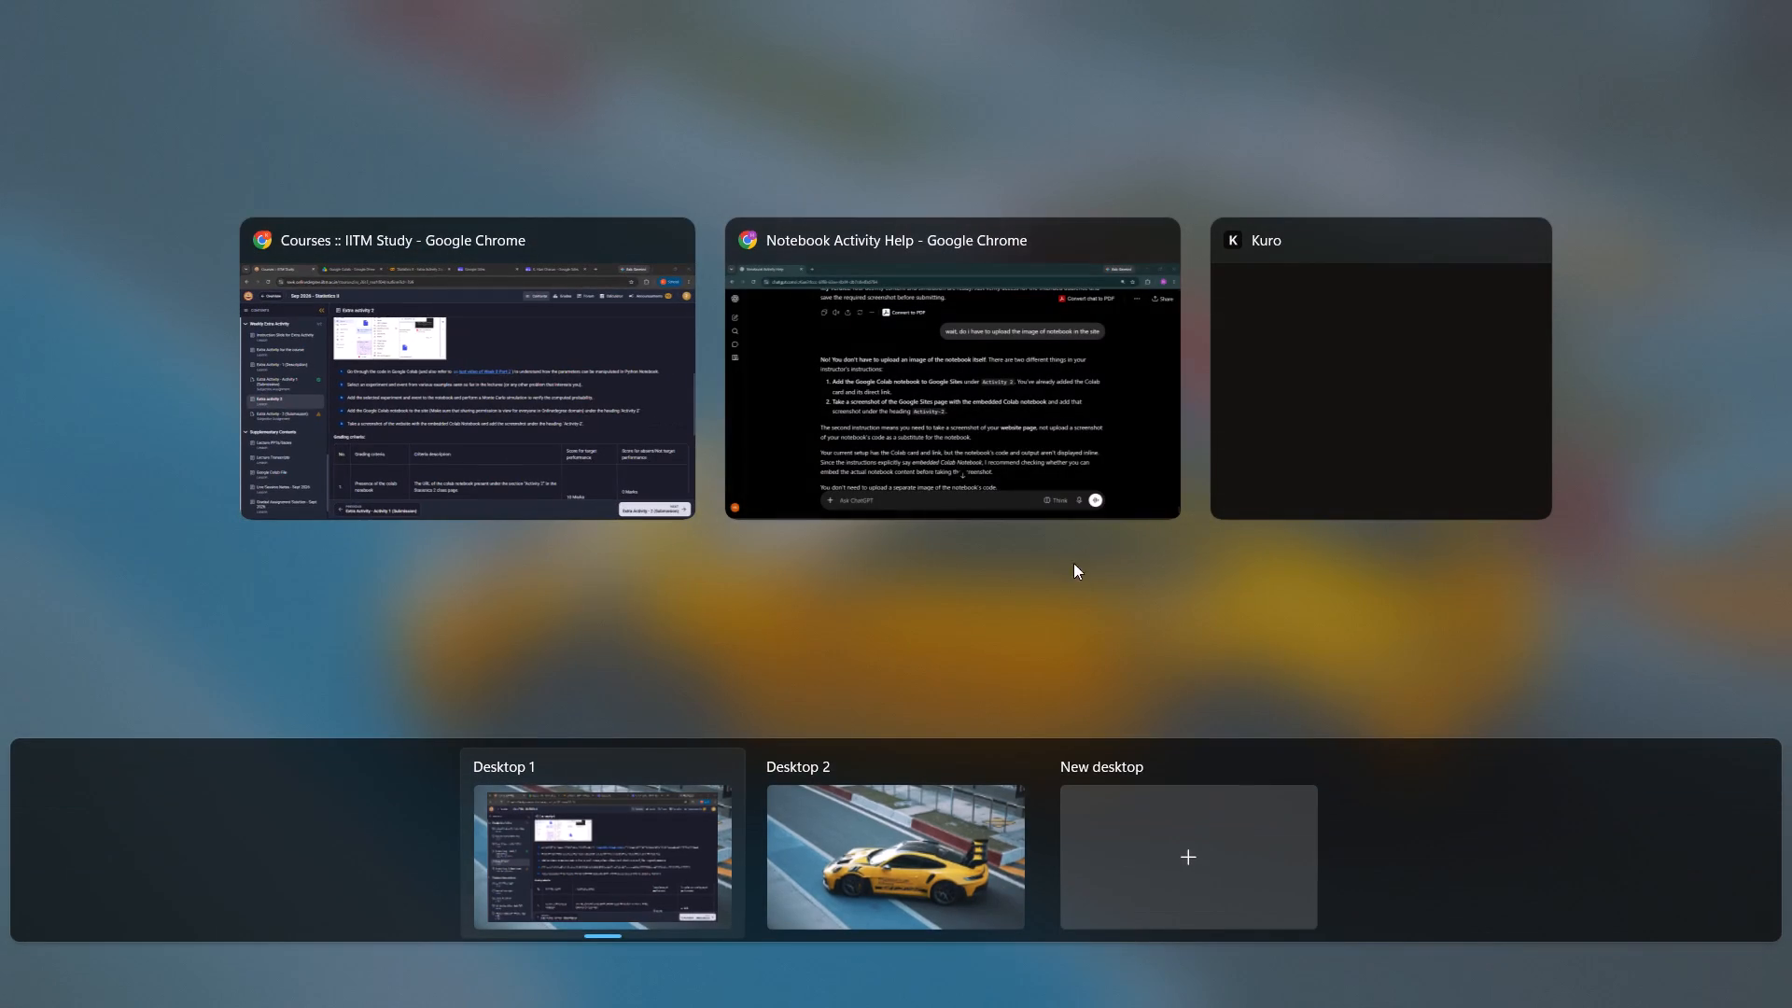
left_click_drag(597, 373, 657, 386)
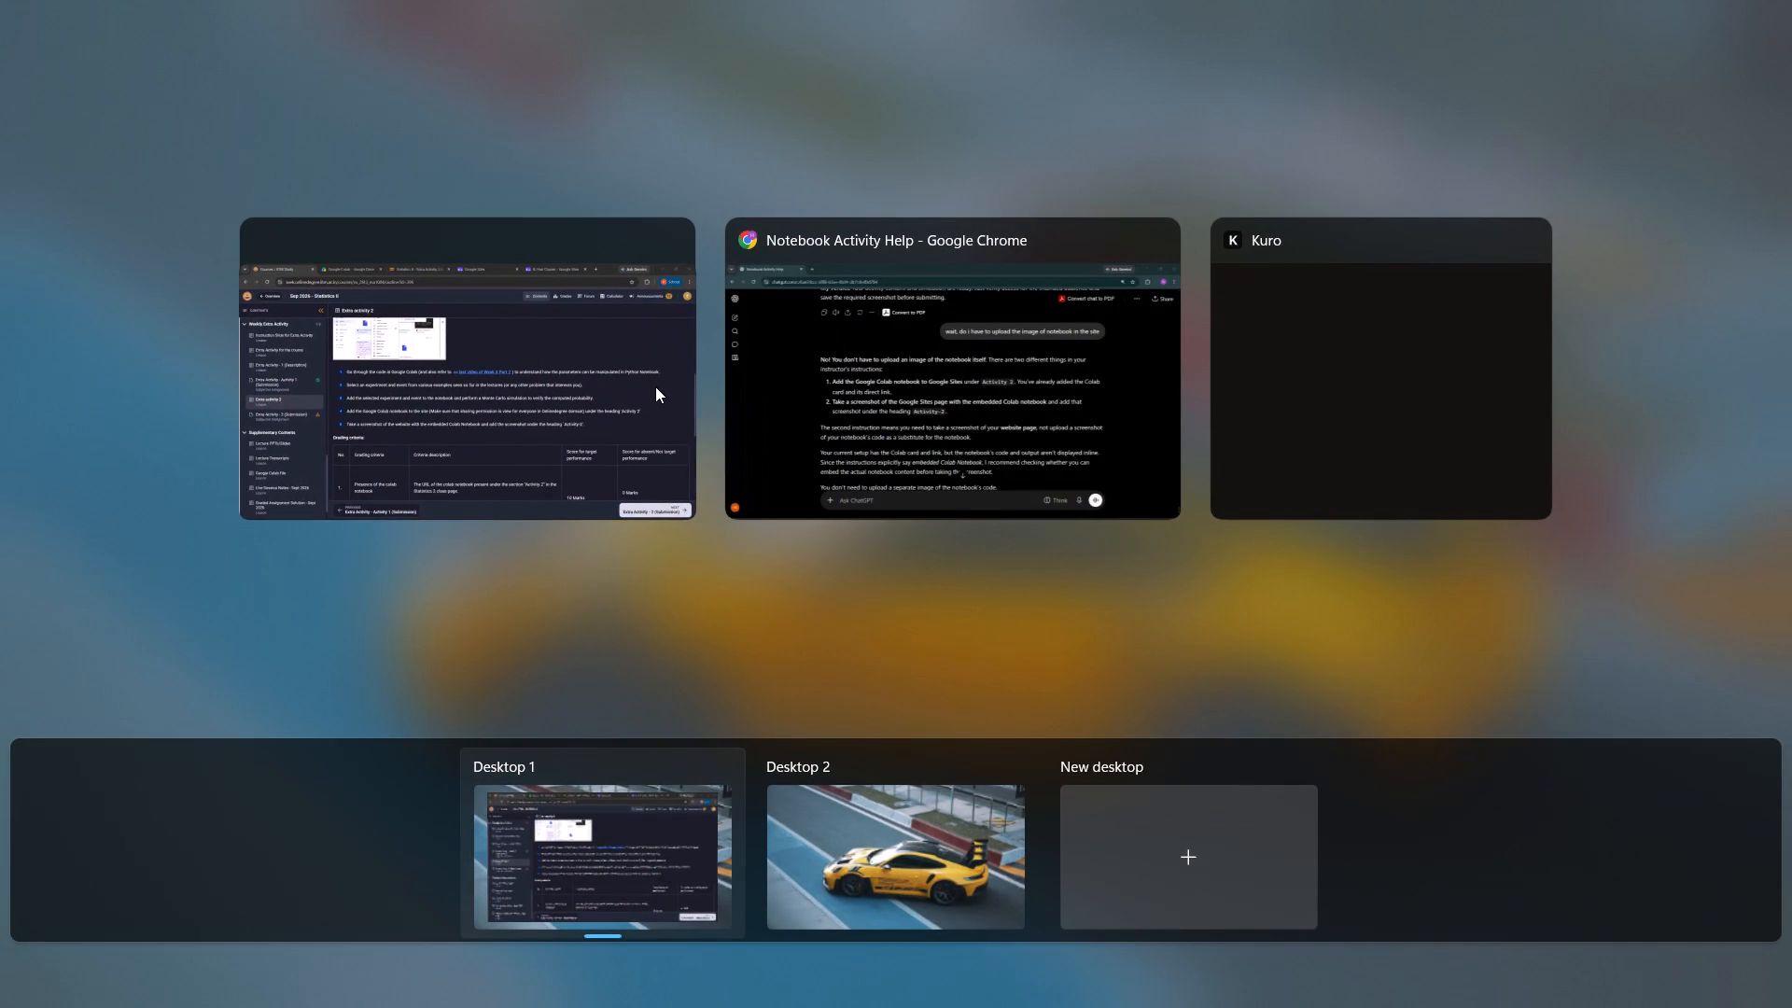
left_click(650, 383)
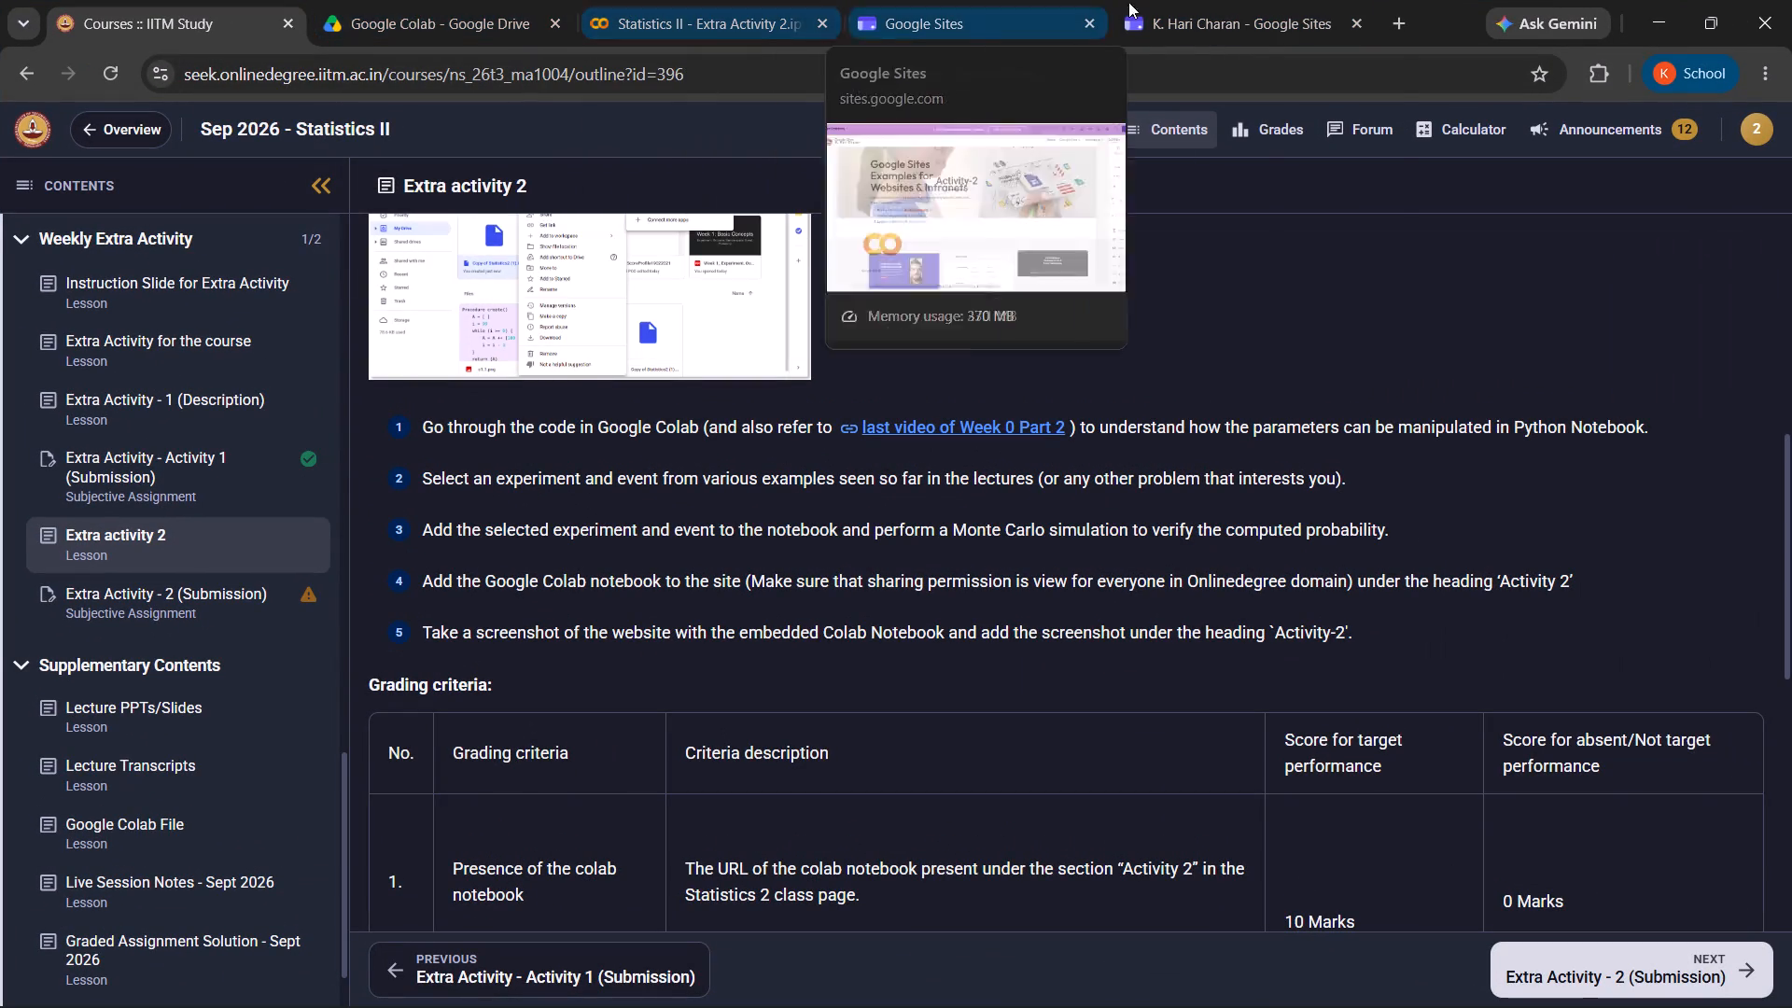
Capture a screenshot of the Student Portfolio's Activity-2 page at 67% zoom, including the heading, Google Colab card and notebook link.
left_click(1191, 11)
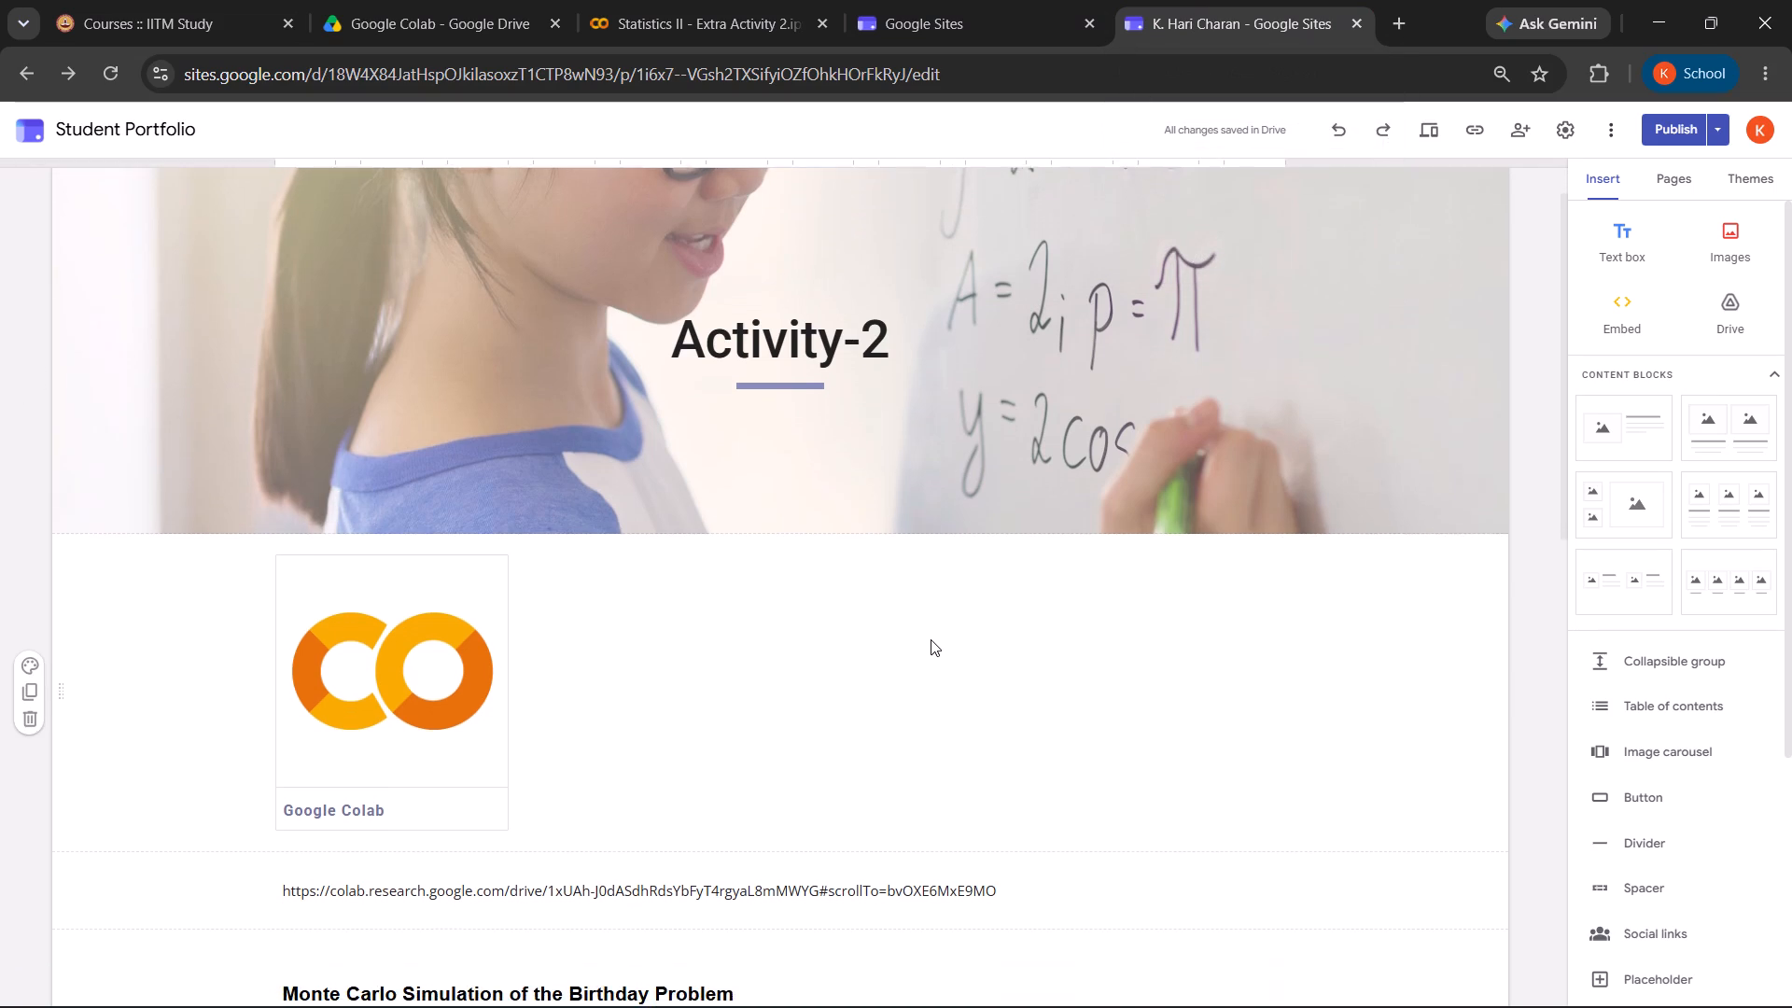
key("ctrl+minus")
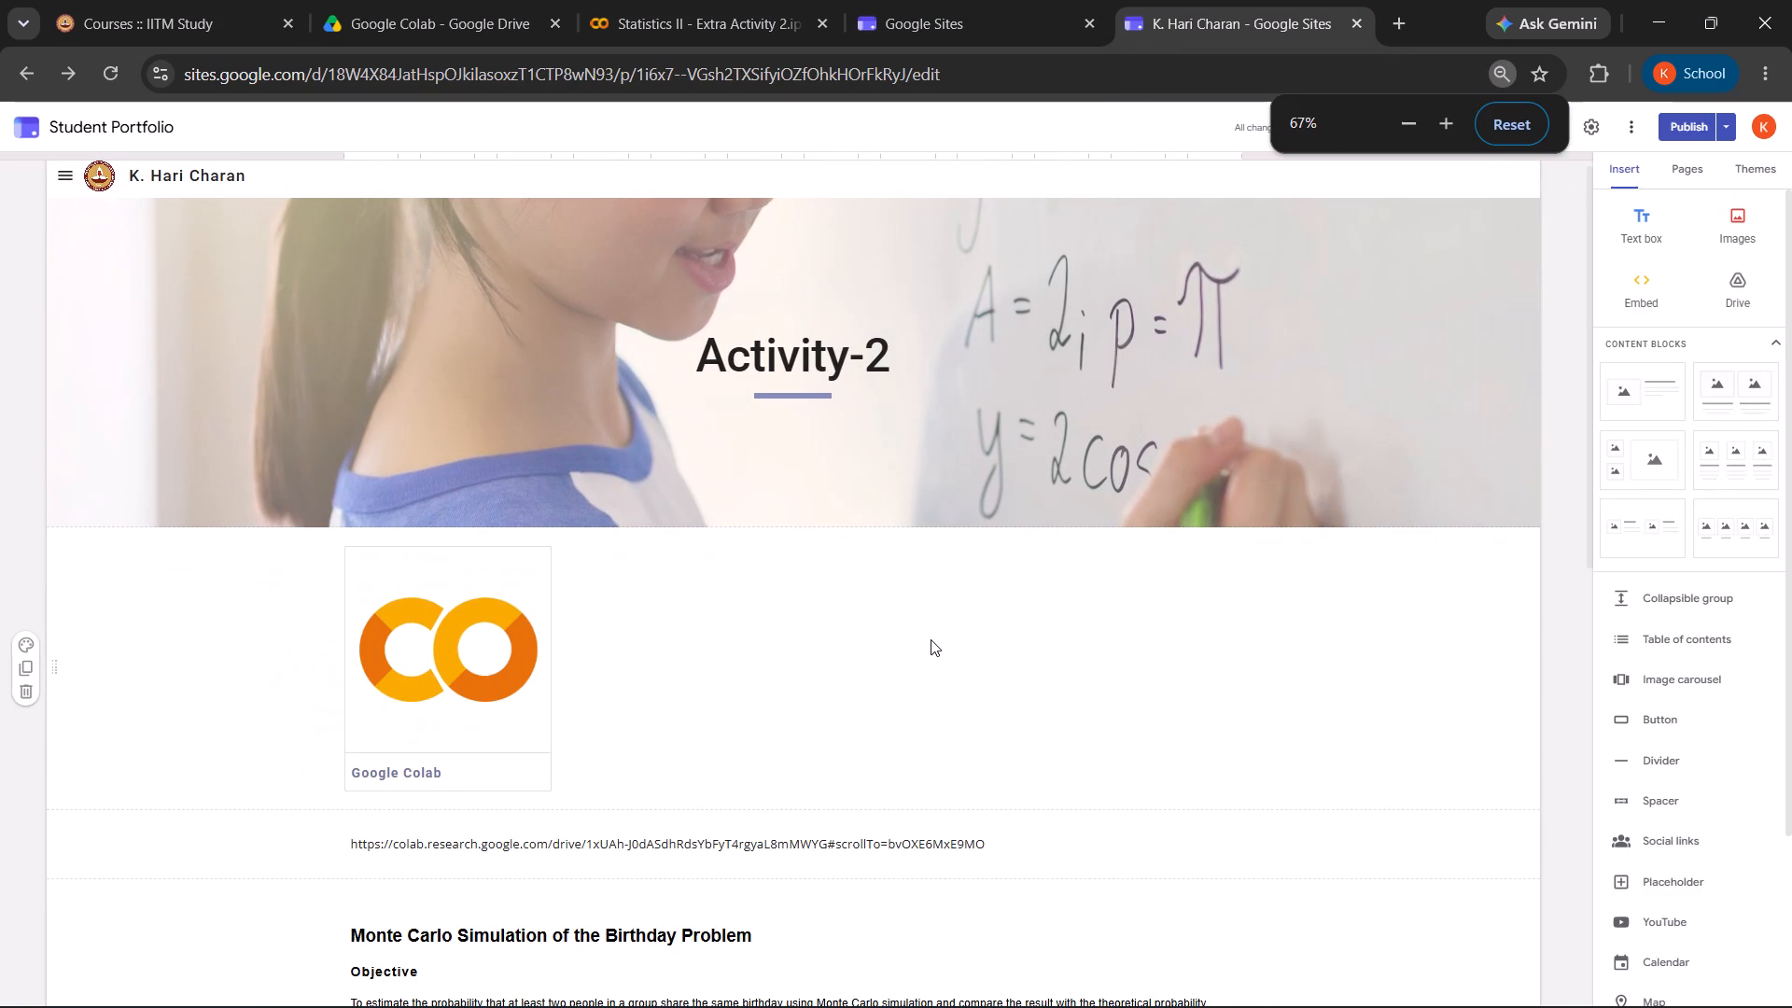
key("ctrl+minus")
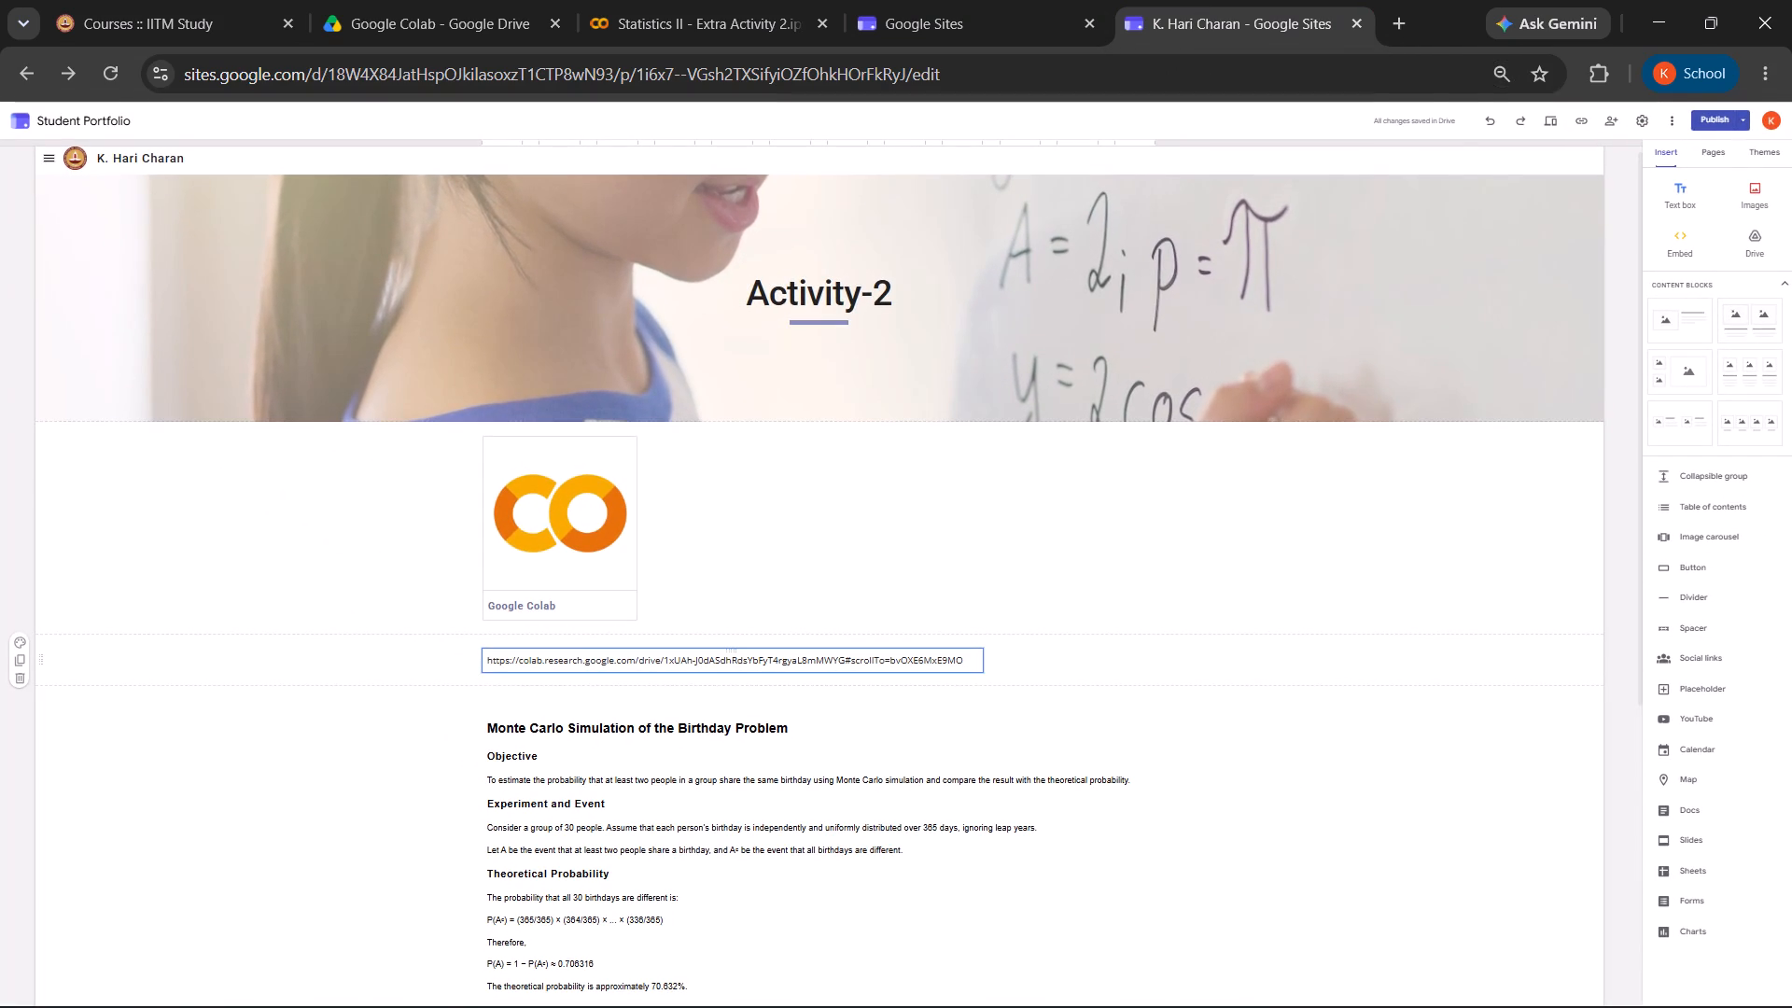
key("ctrl+equal")
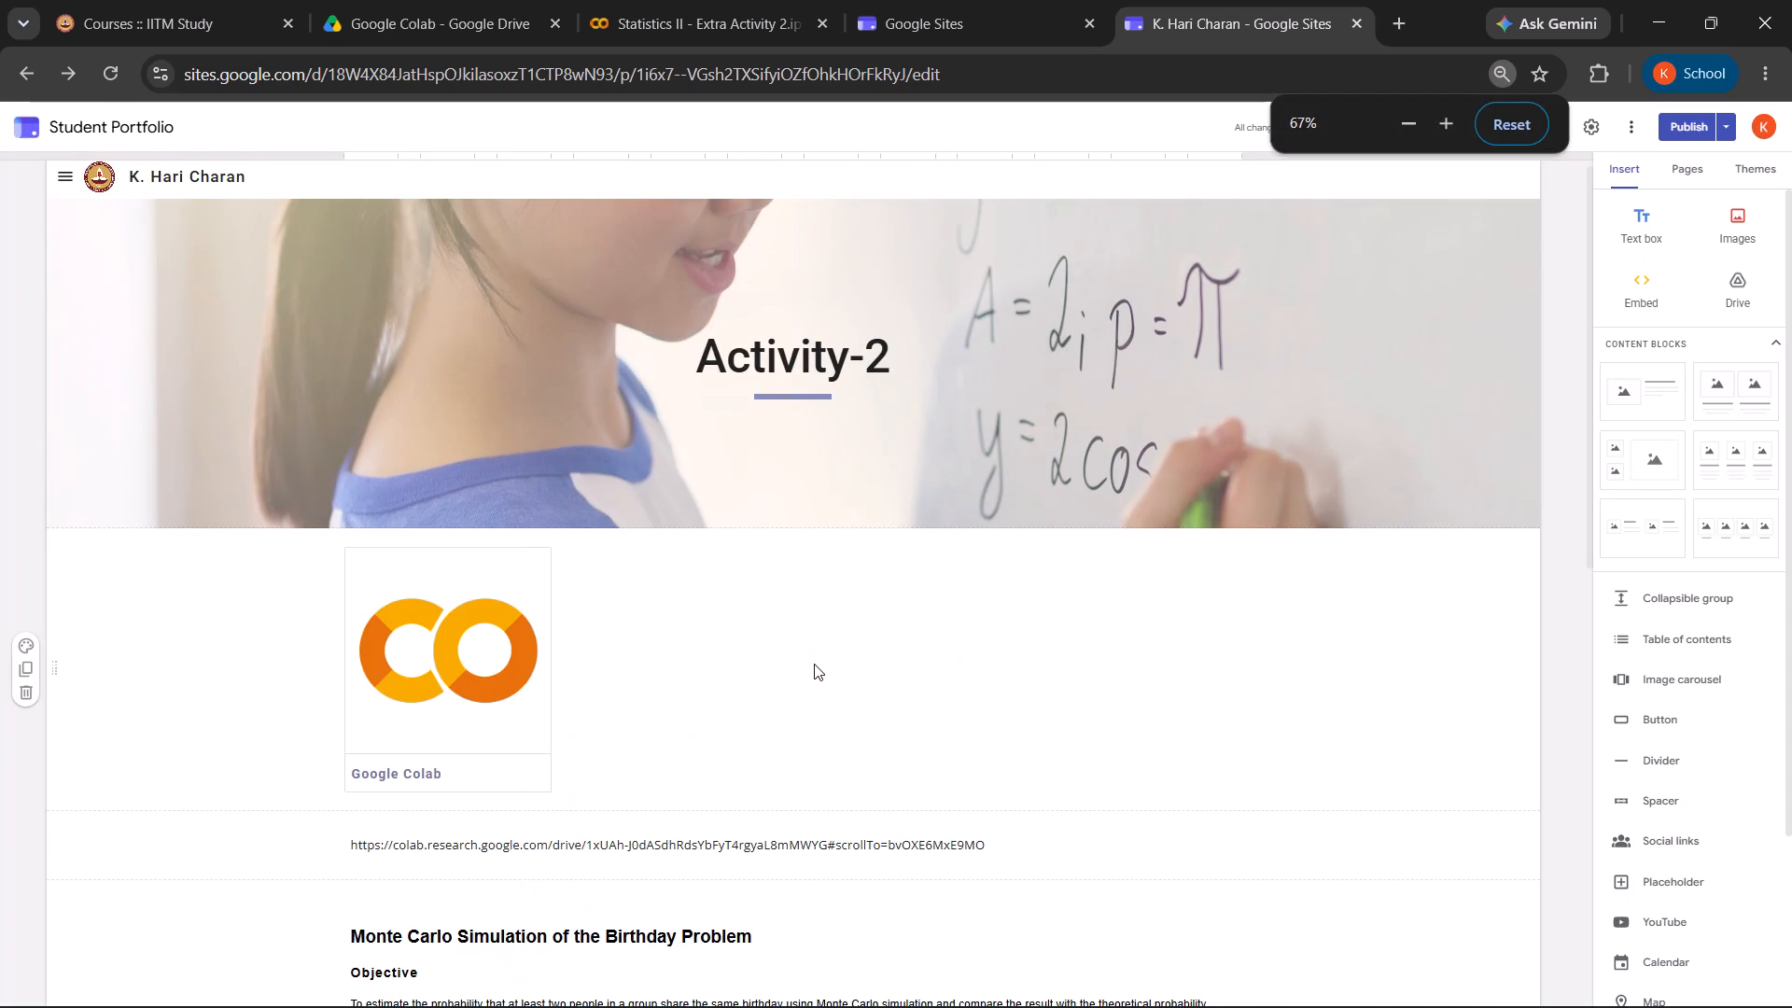
triple_click(1314, 120)
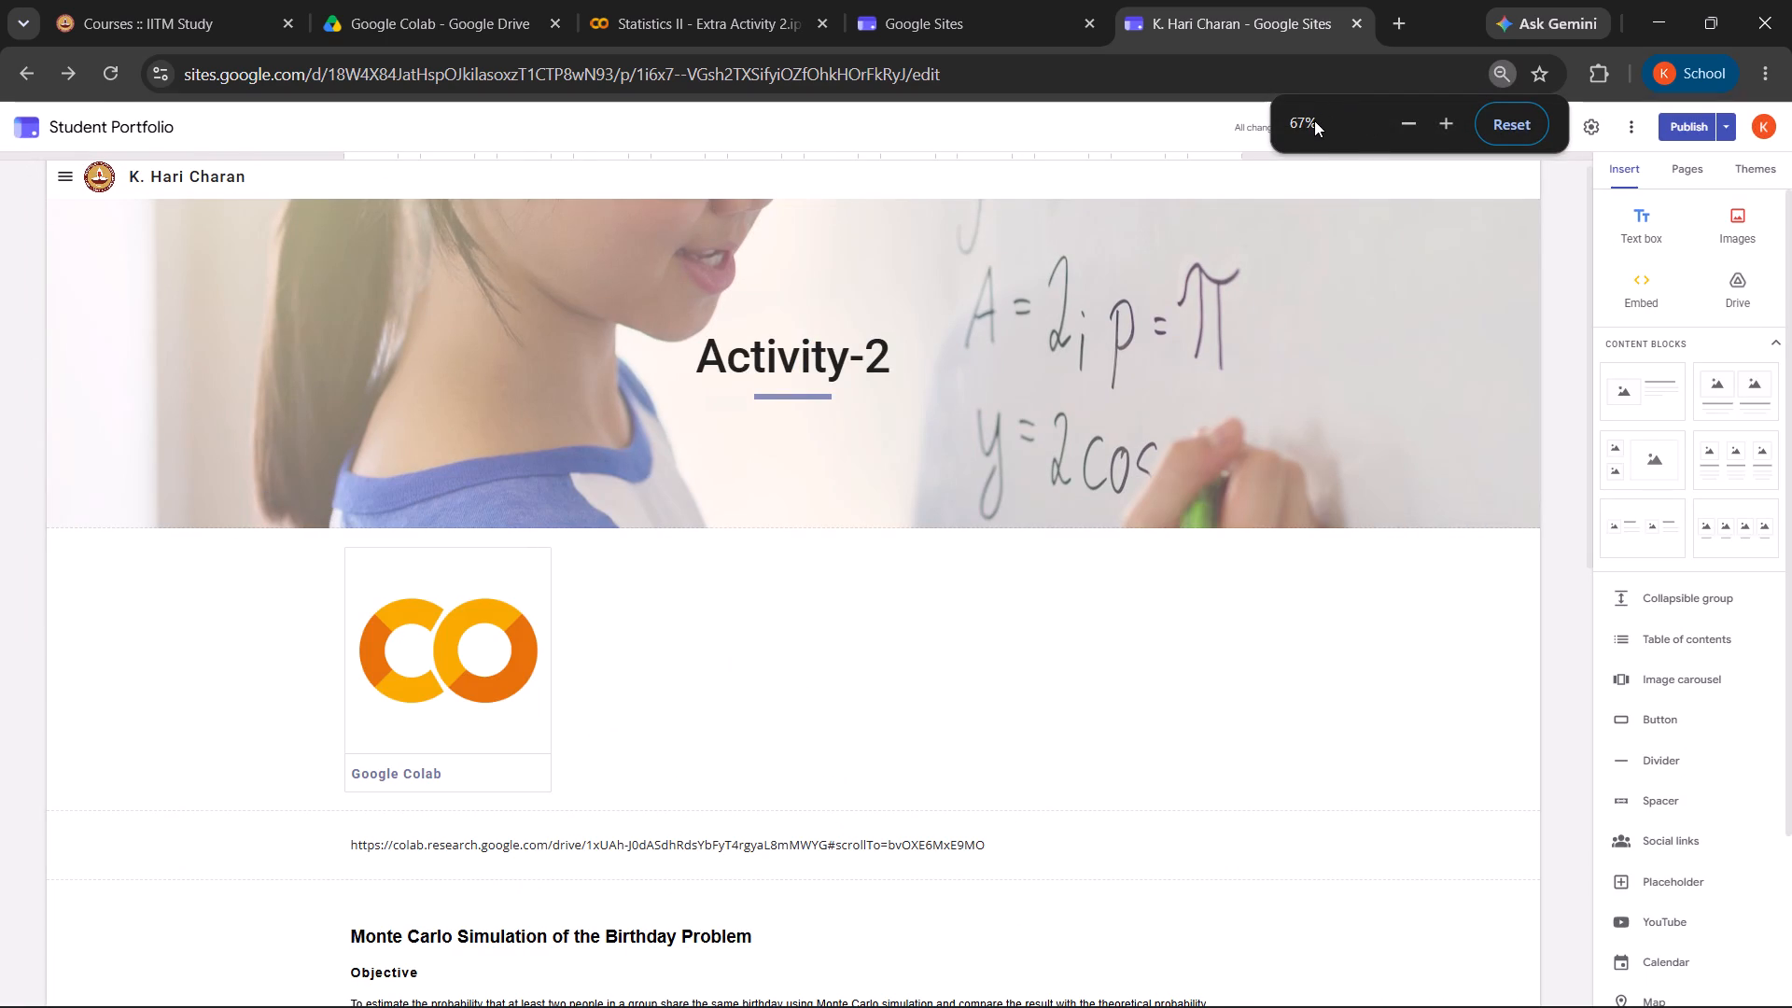
triple_click(1303, 118)
left_click_drag(1303, 118, 1422, 129)
left_click_drag(1422, 129, 933, 596)
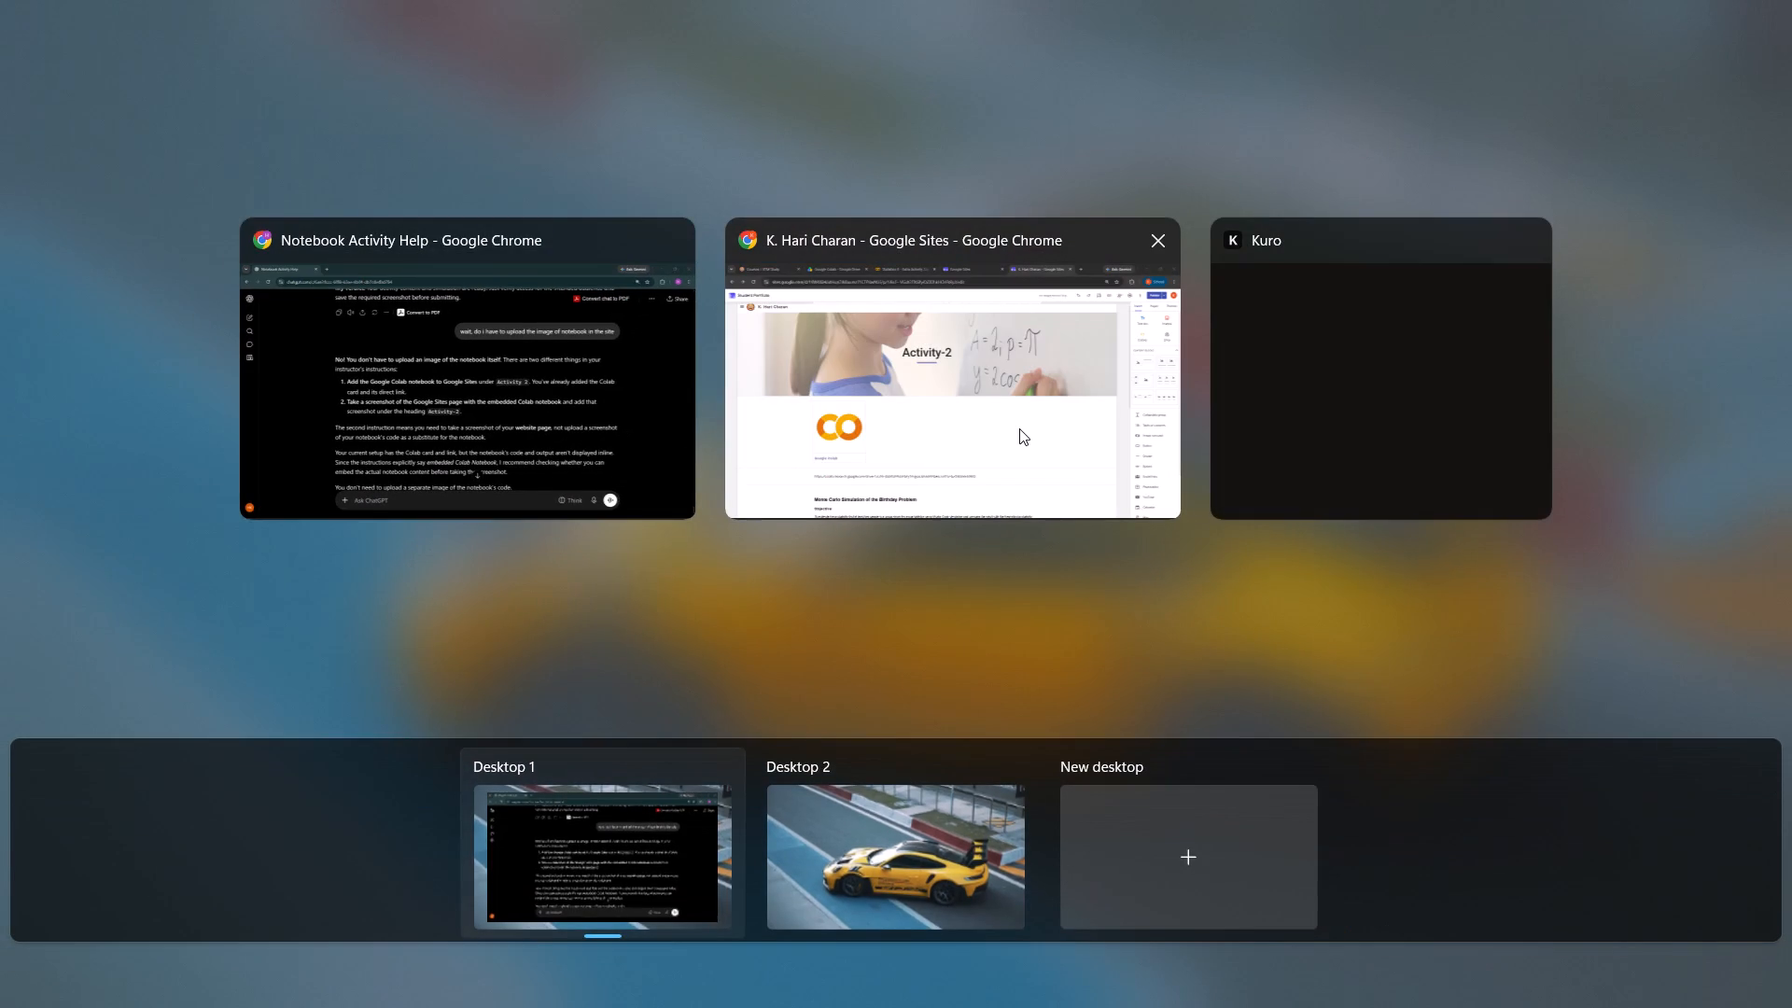
left_click(1019, 428)
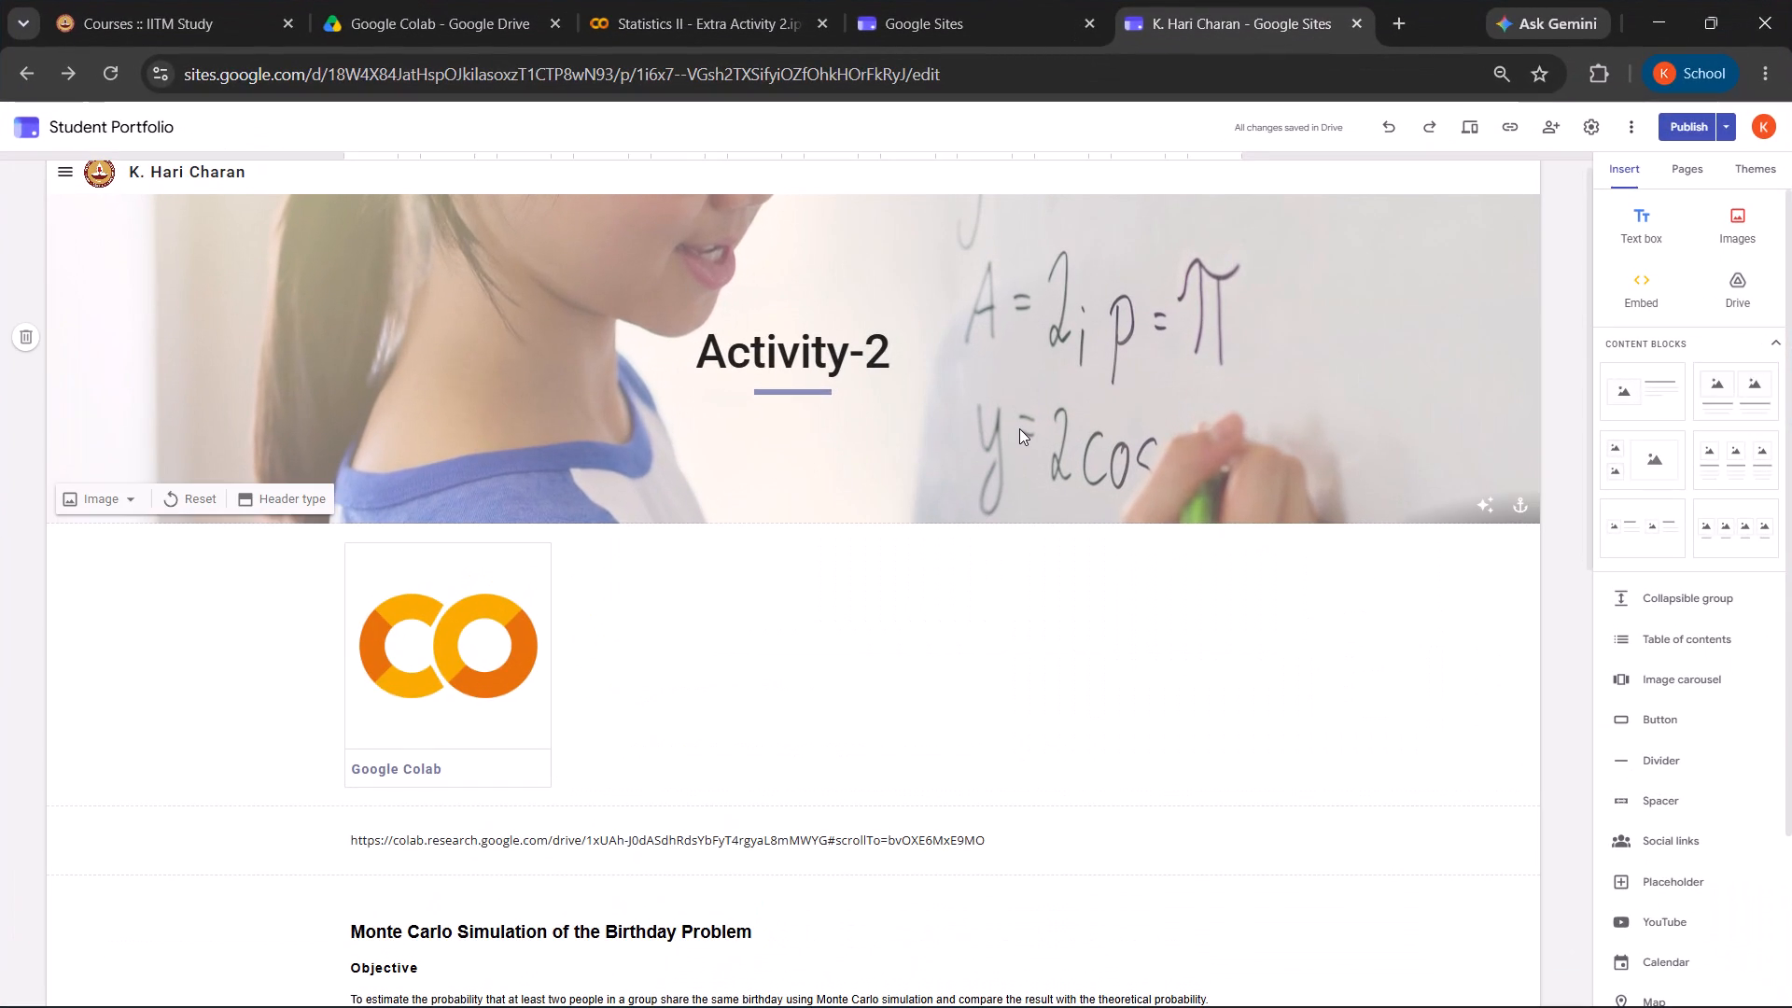
key("shift+super+s")
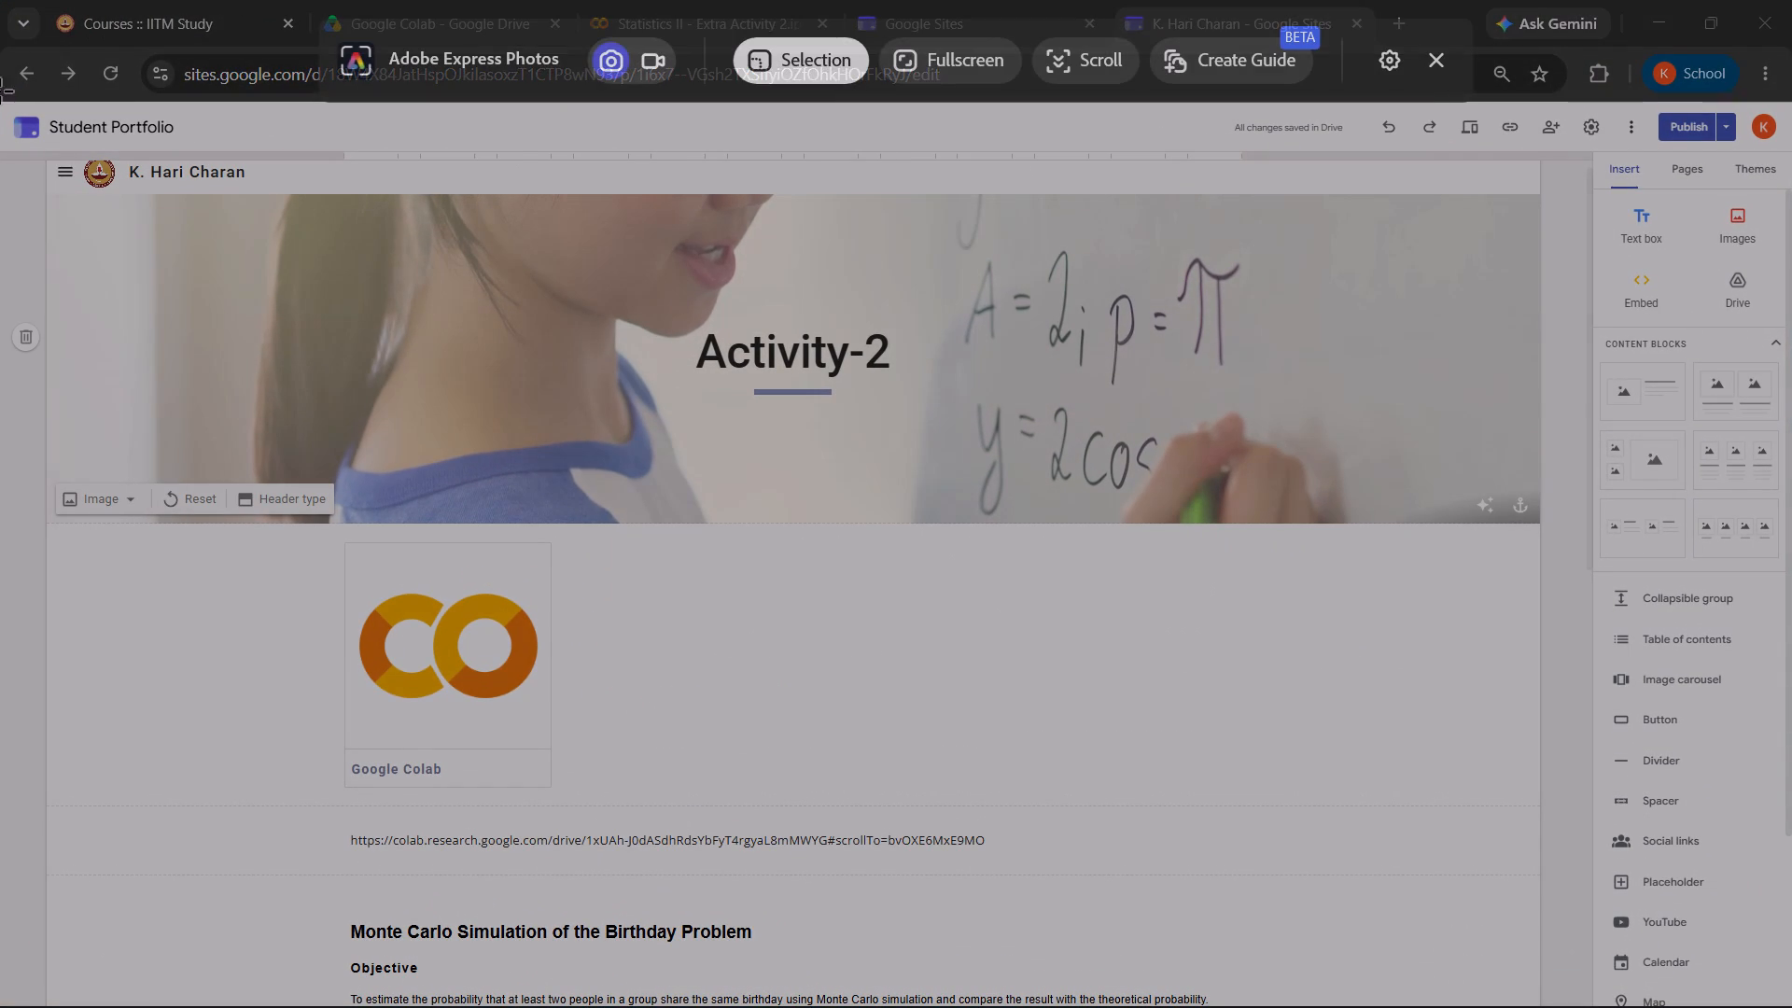
left_click_drag(0, 99, 512, 406)
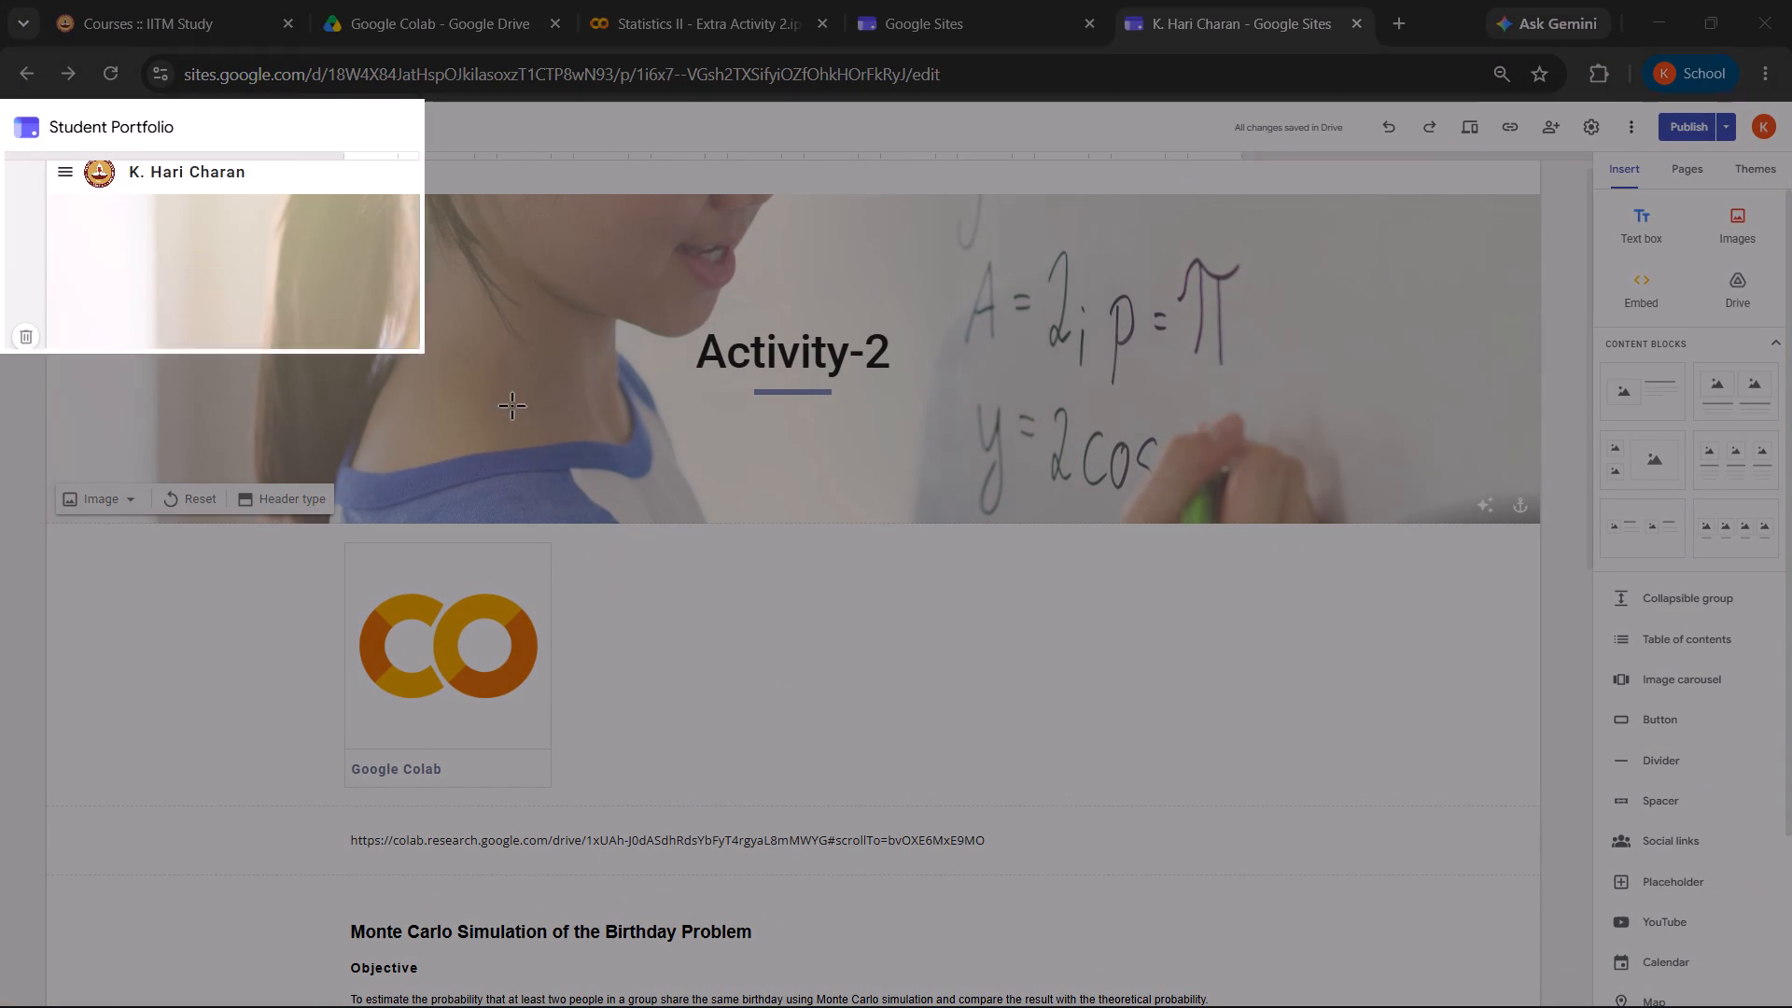
left_click_drag(512, 406, 1174, 1007)
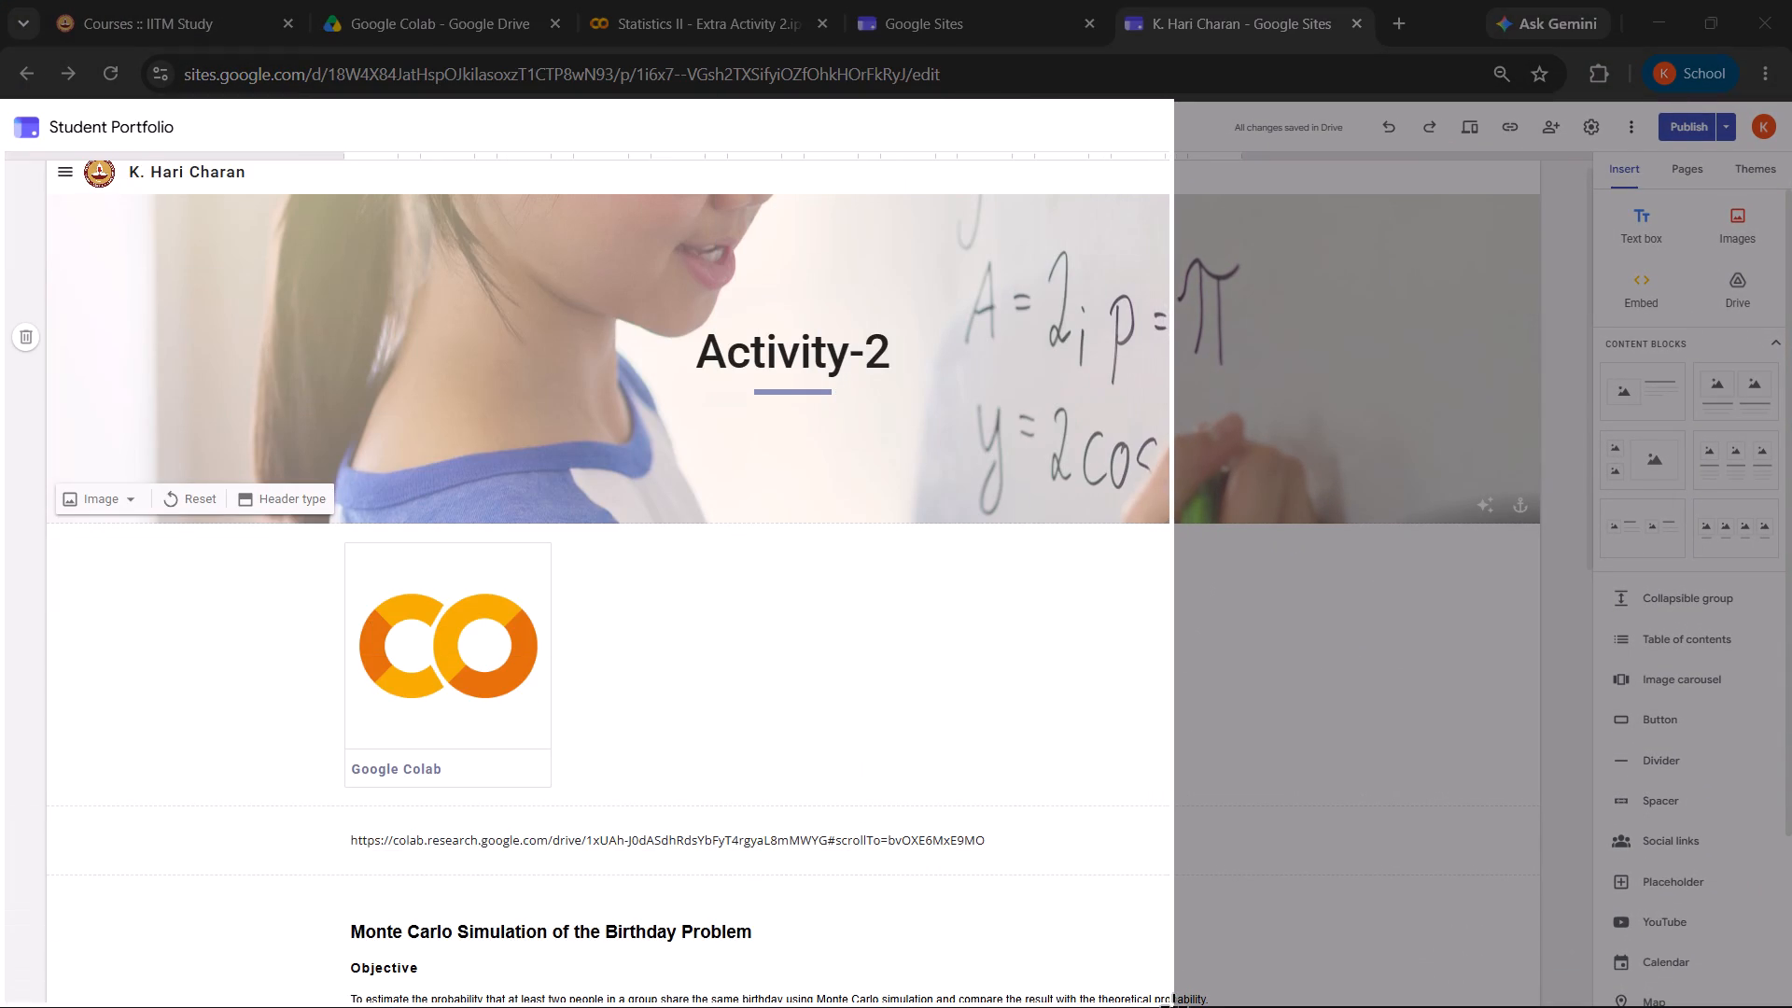
left_click_drag(1174, 1007, 1550, 1007)
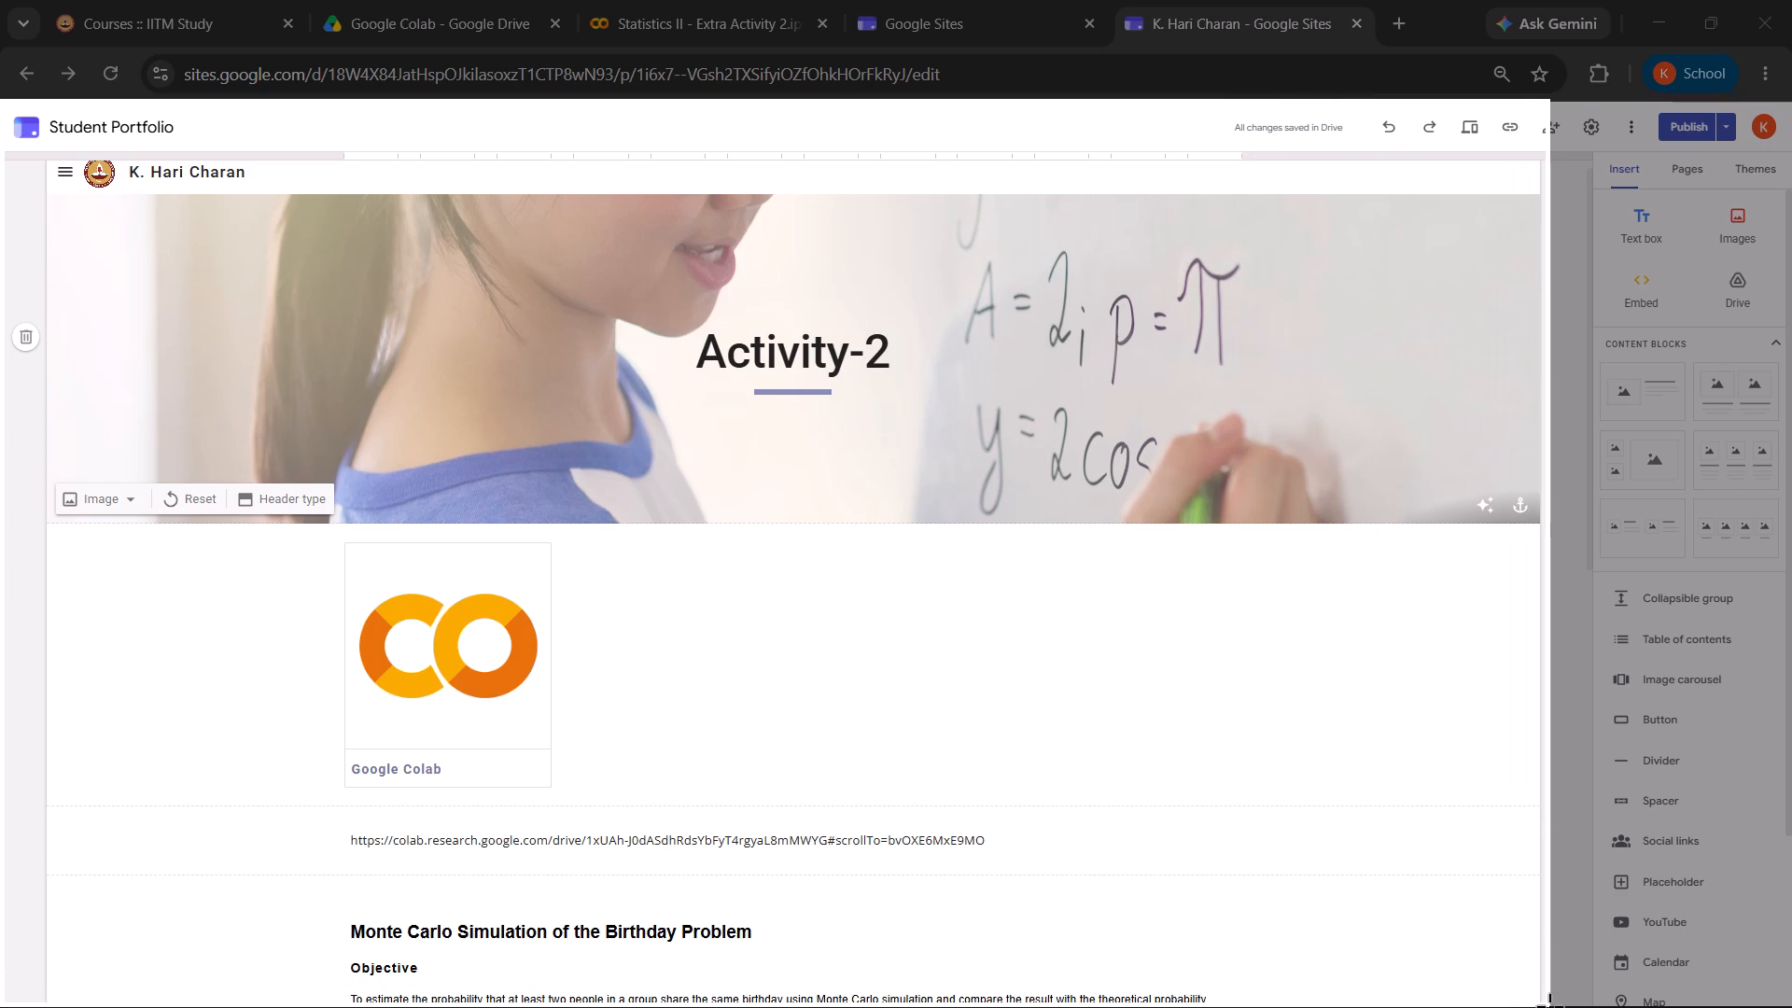
left_click_drag(1550, 1007, 1633, 1007)
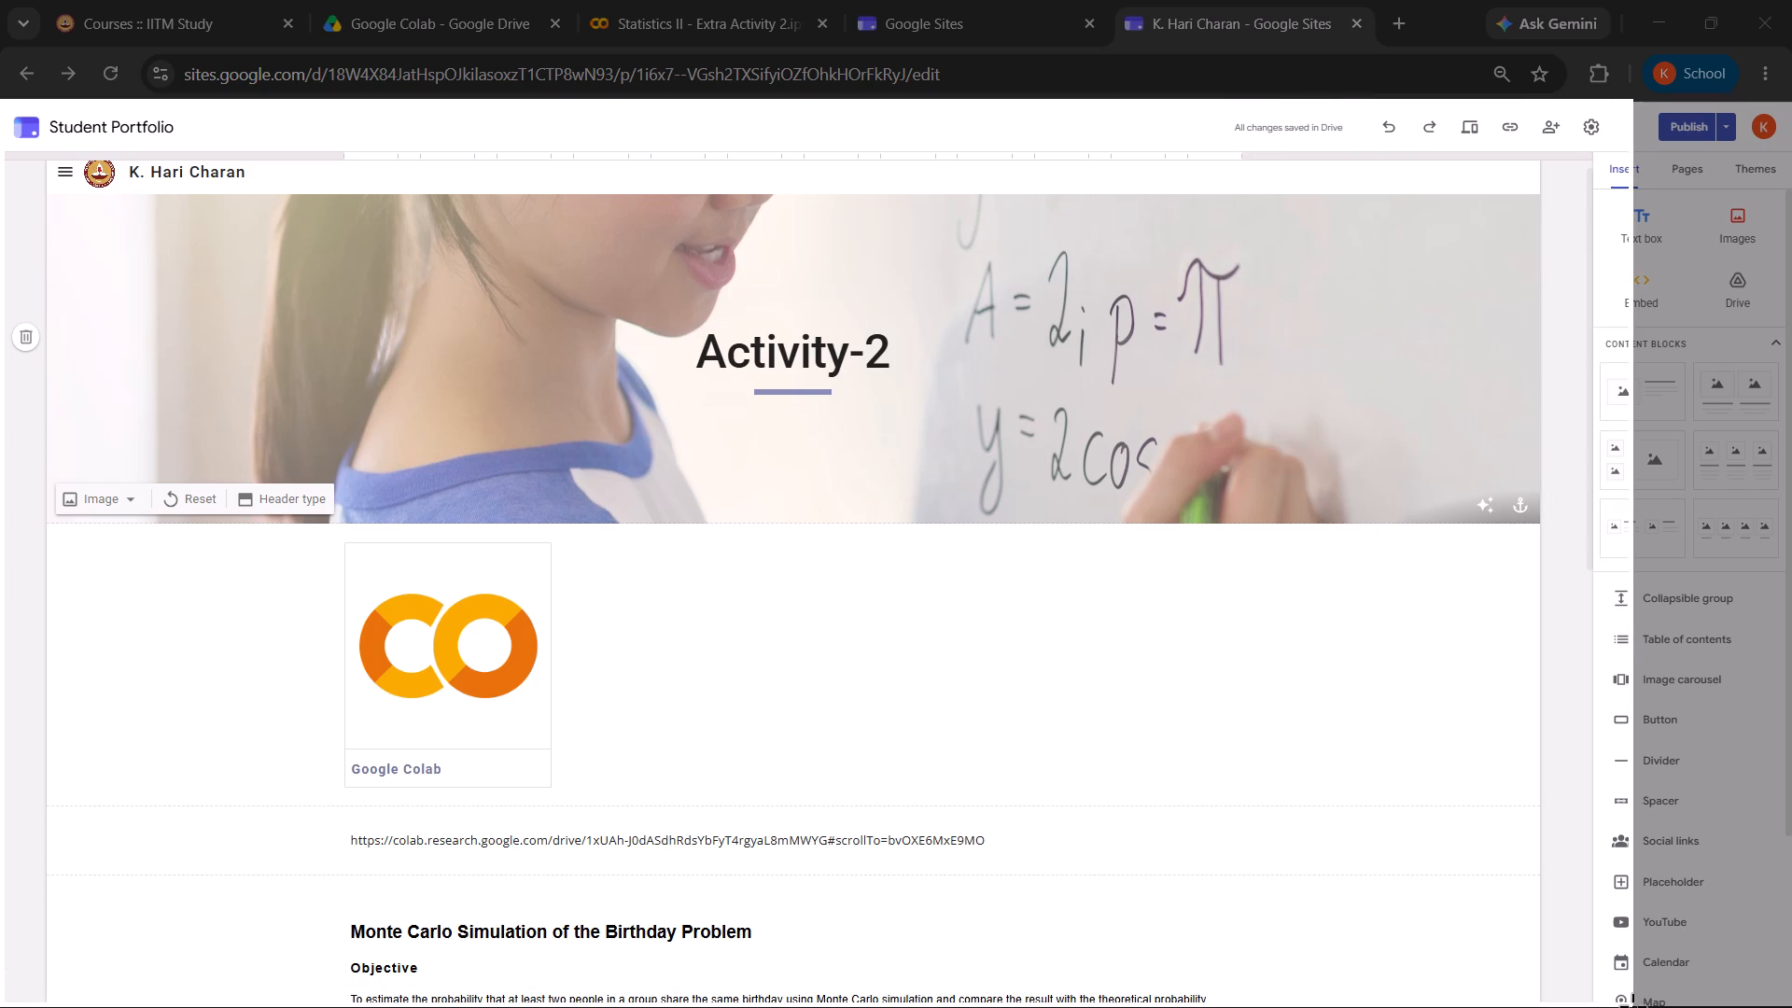
left_click_drag(1633, 1007, 1548, 1007)
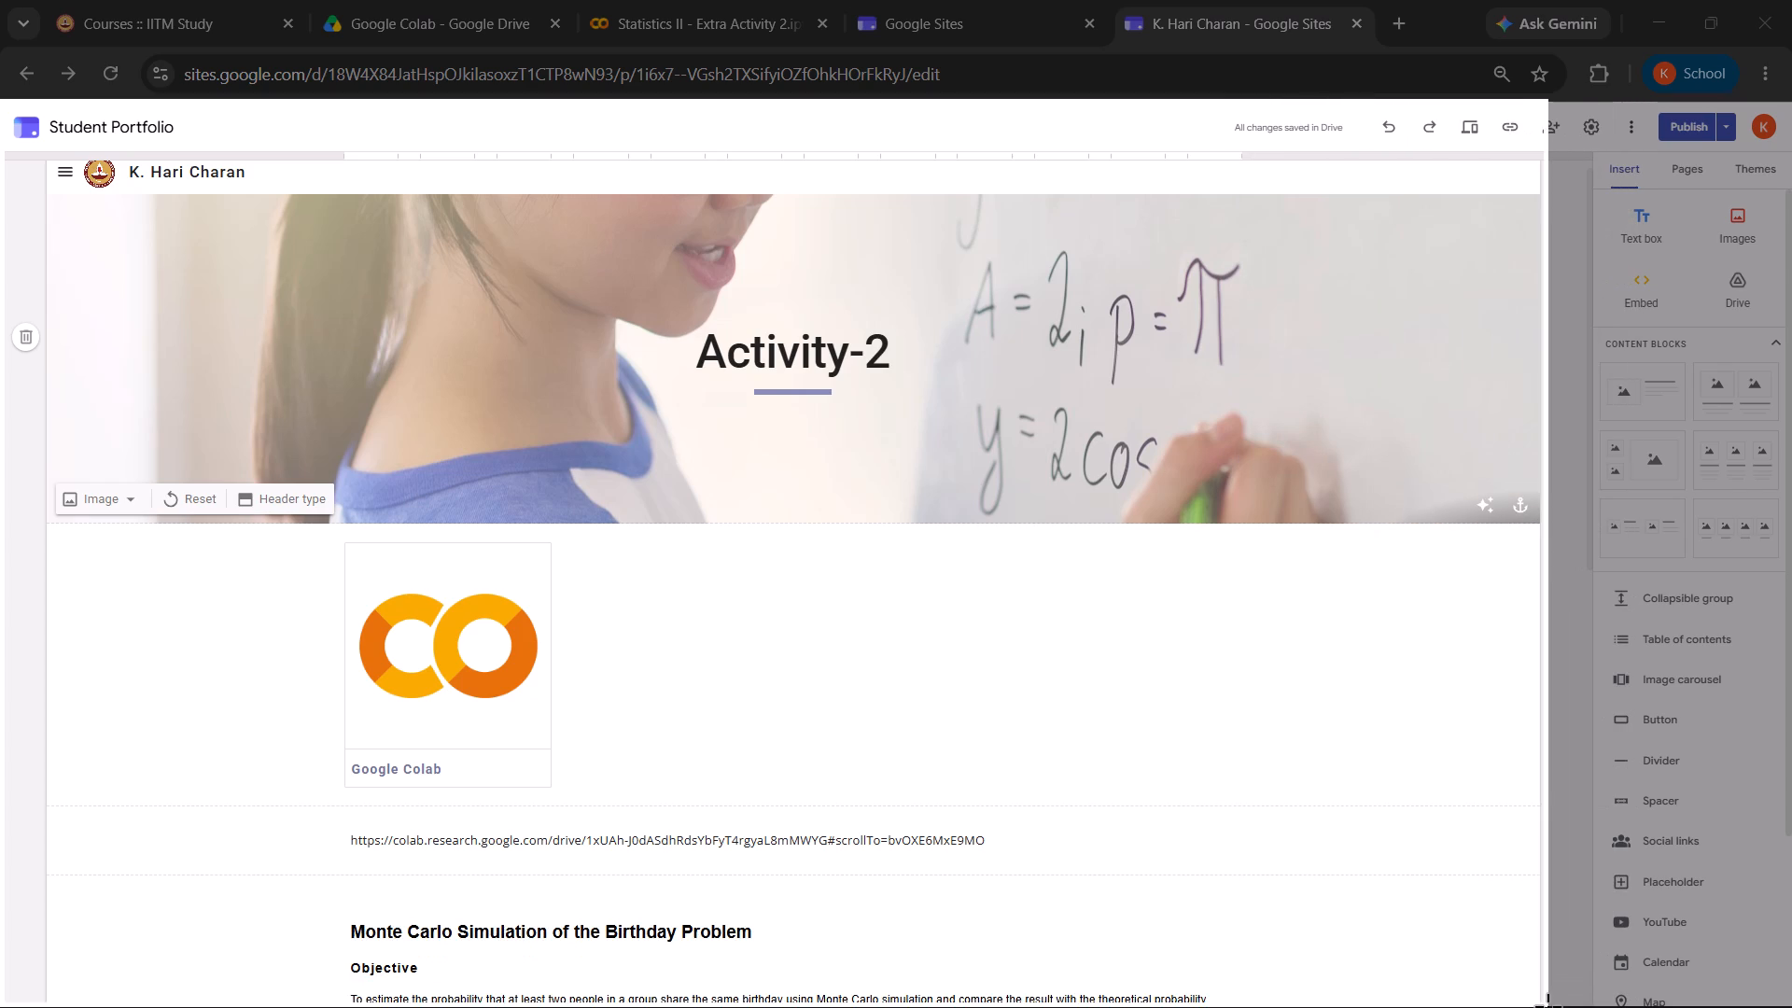
left_click_drag(1548, 1007, 1594, 1007)
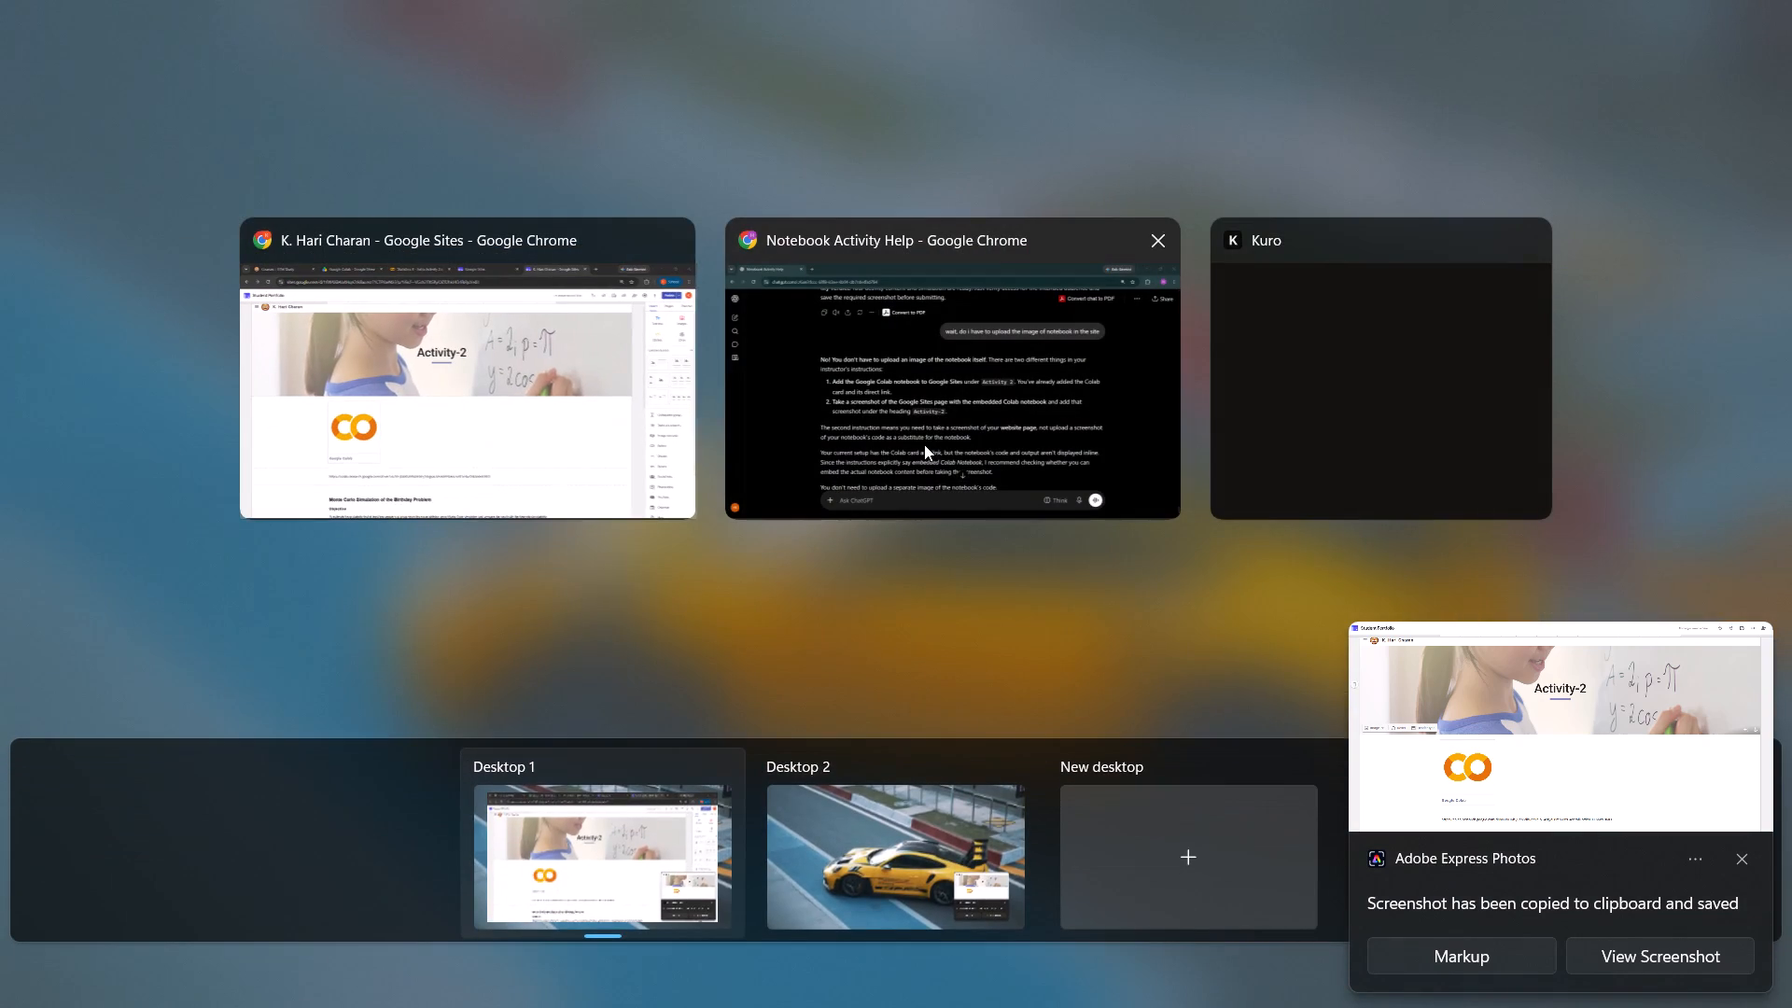
Return to the Statistics II course, open Extra Activity - 2 (Submission) and start the assignment.
left_click(616, 435)
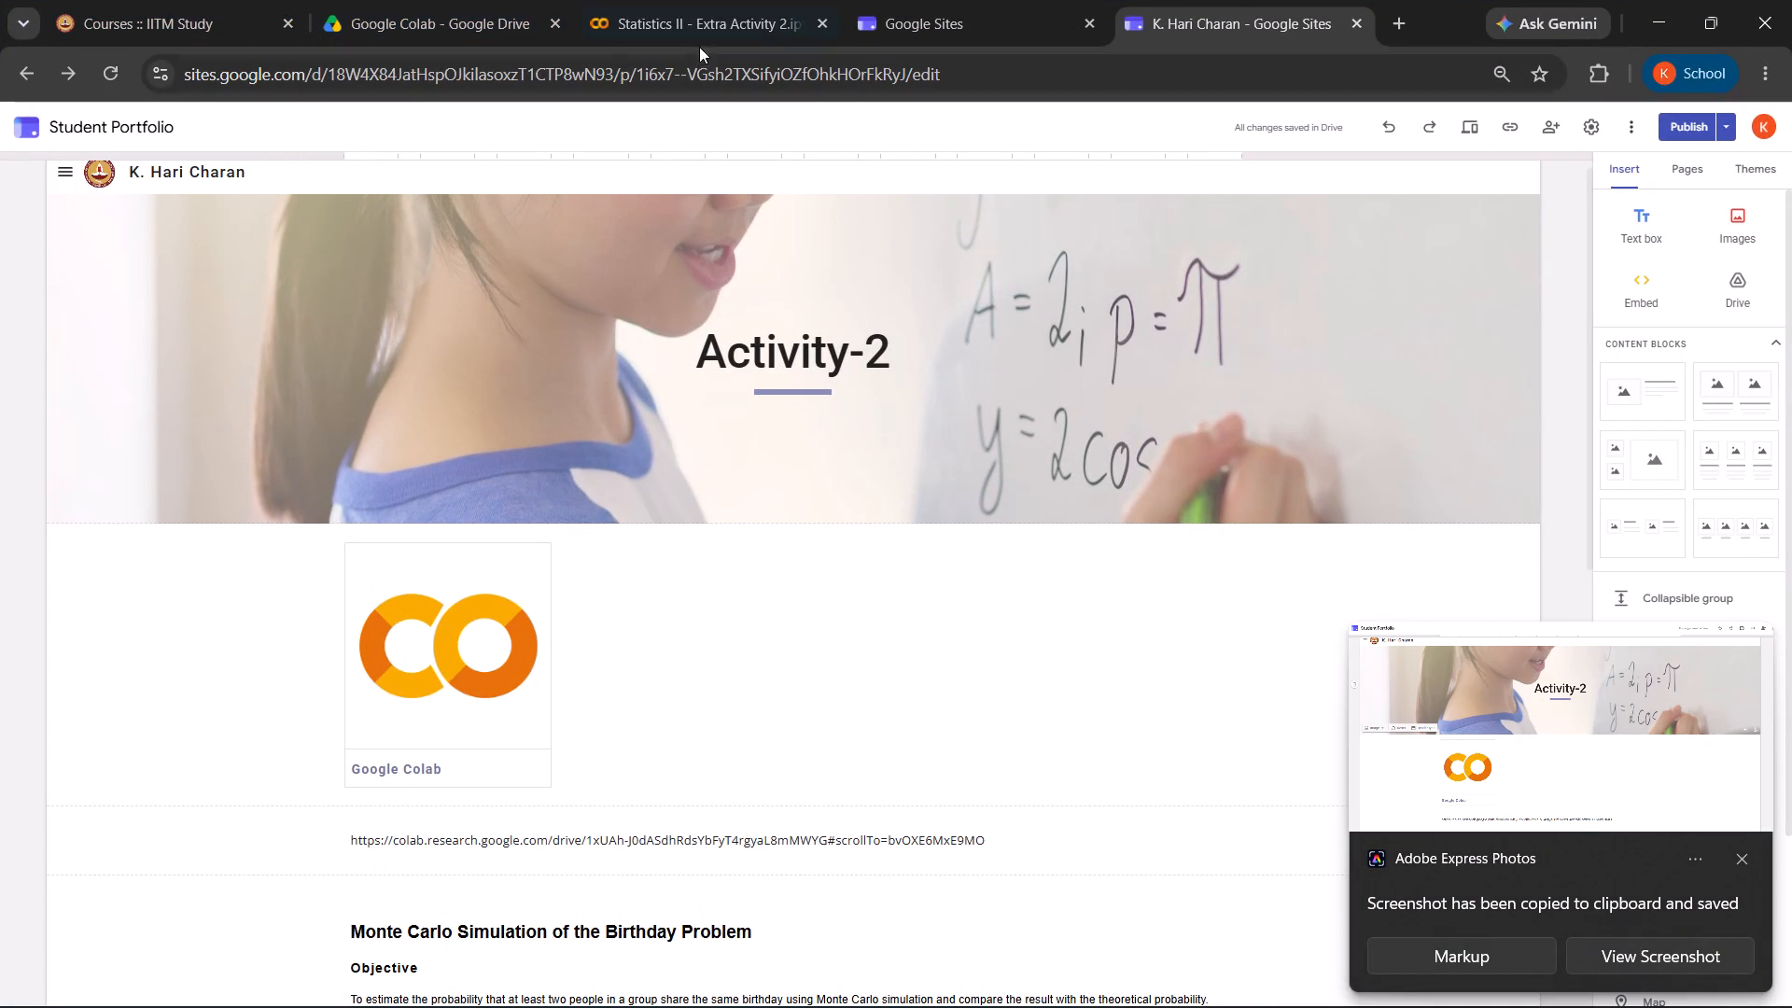
left_click(188, 15)
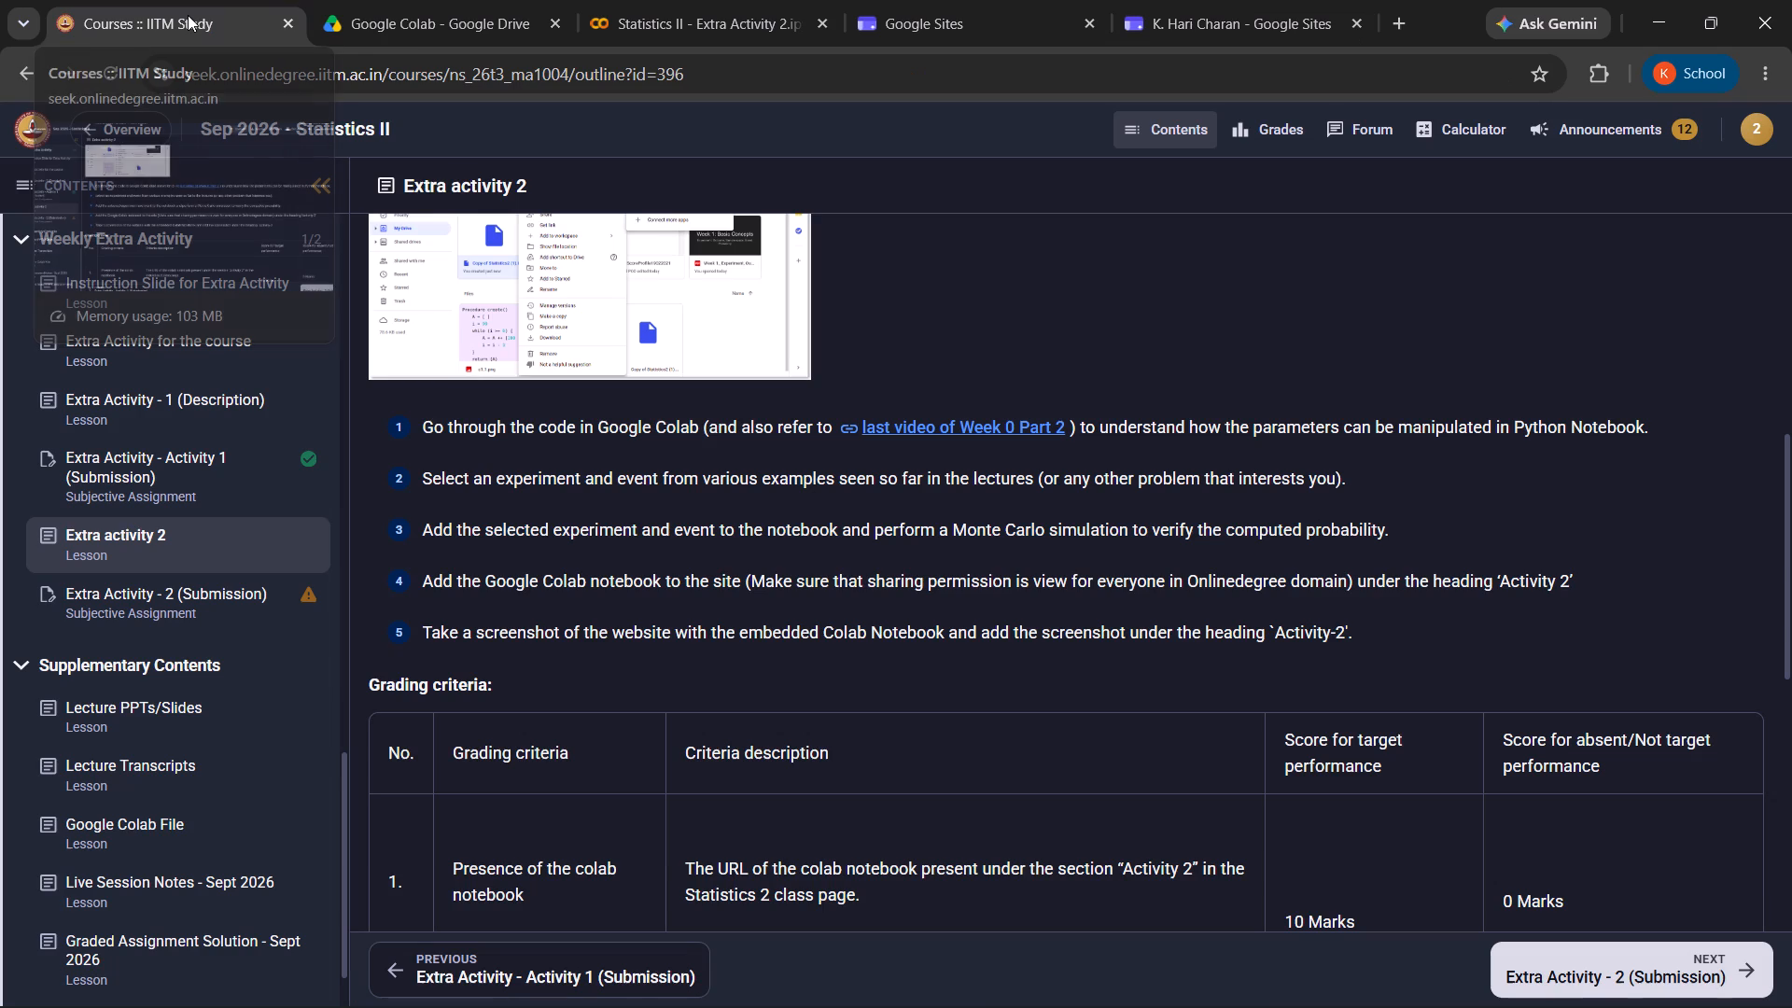
left_click(164, 598)
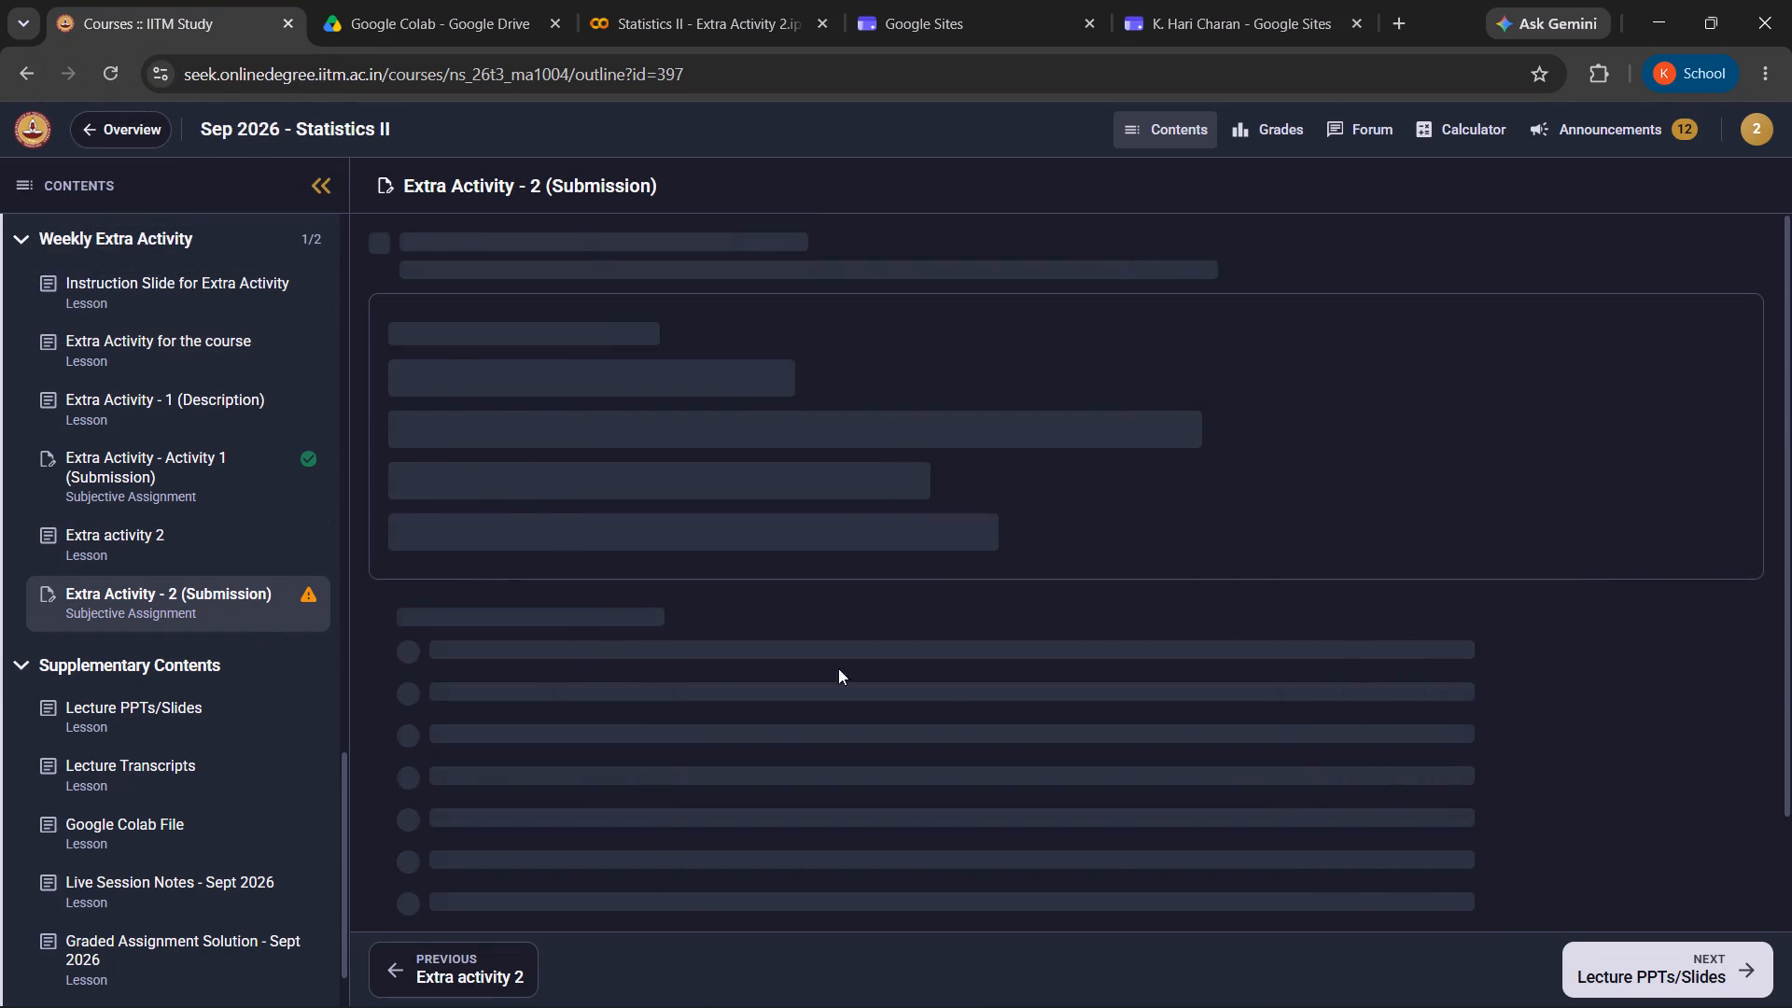
scroll(1532, 876, "down", 2)
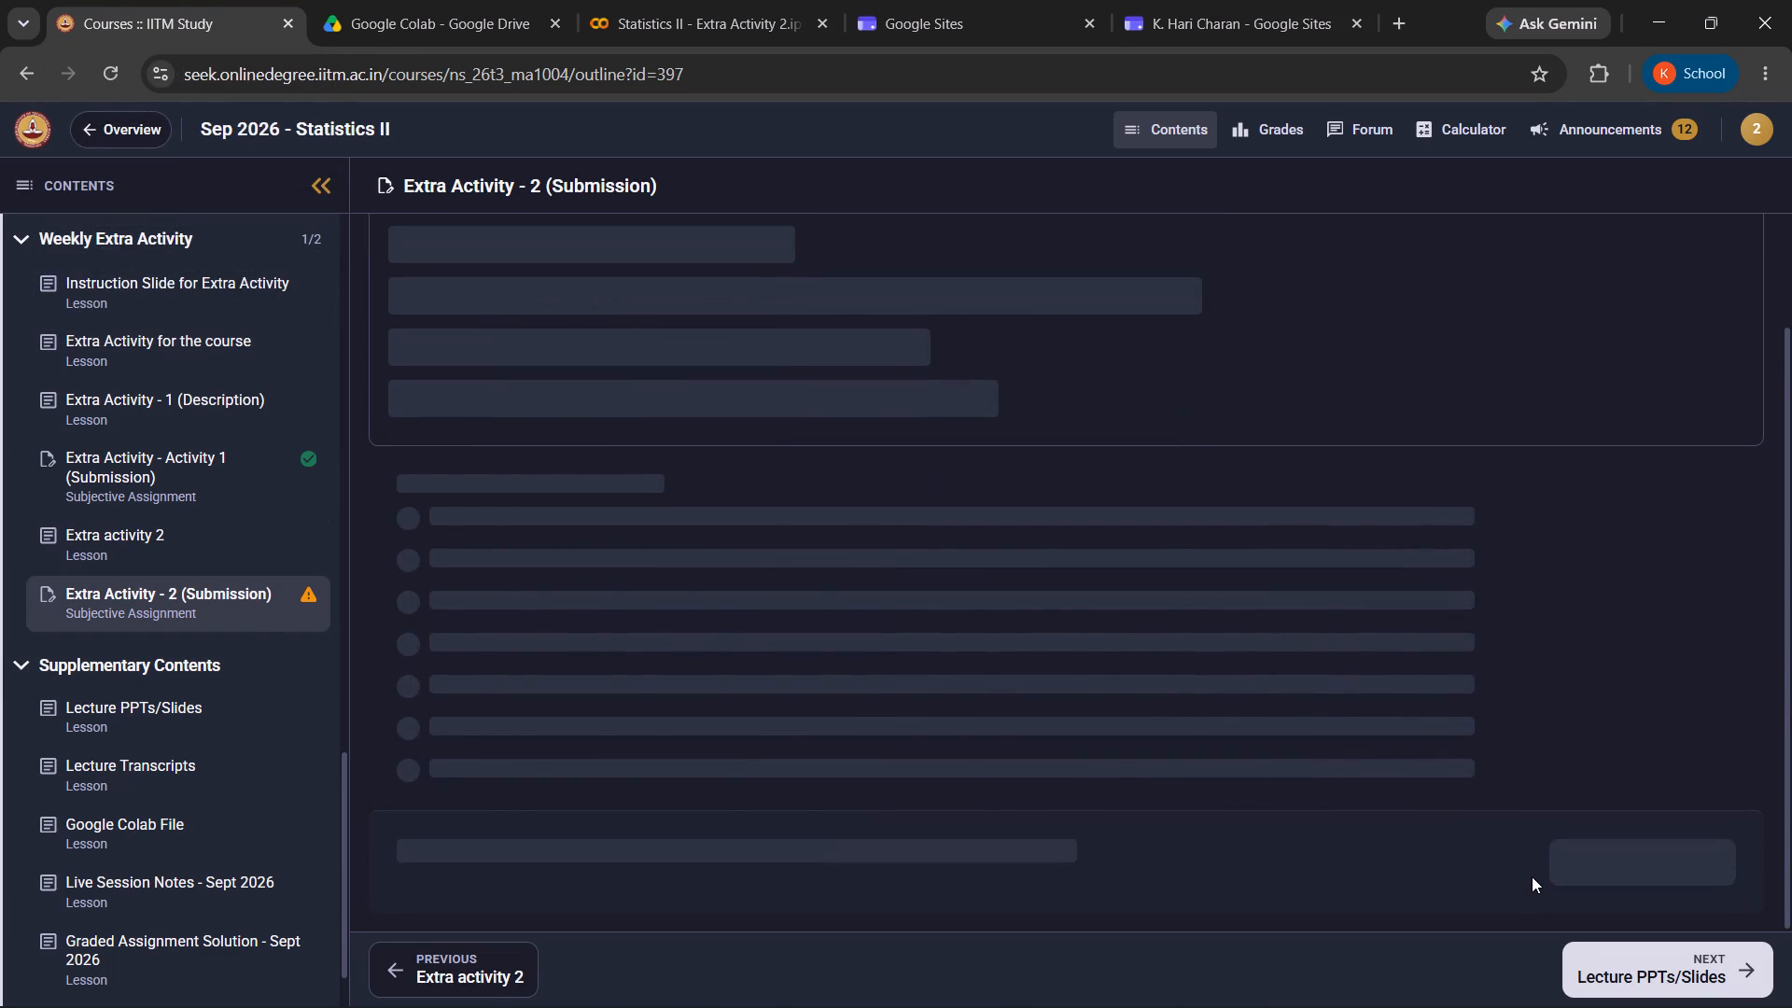
scroll(1532, 876, "down", 3)
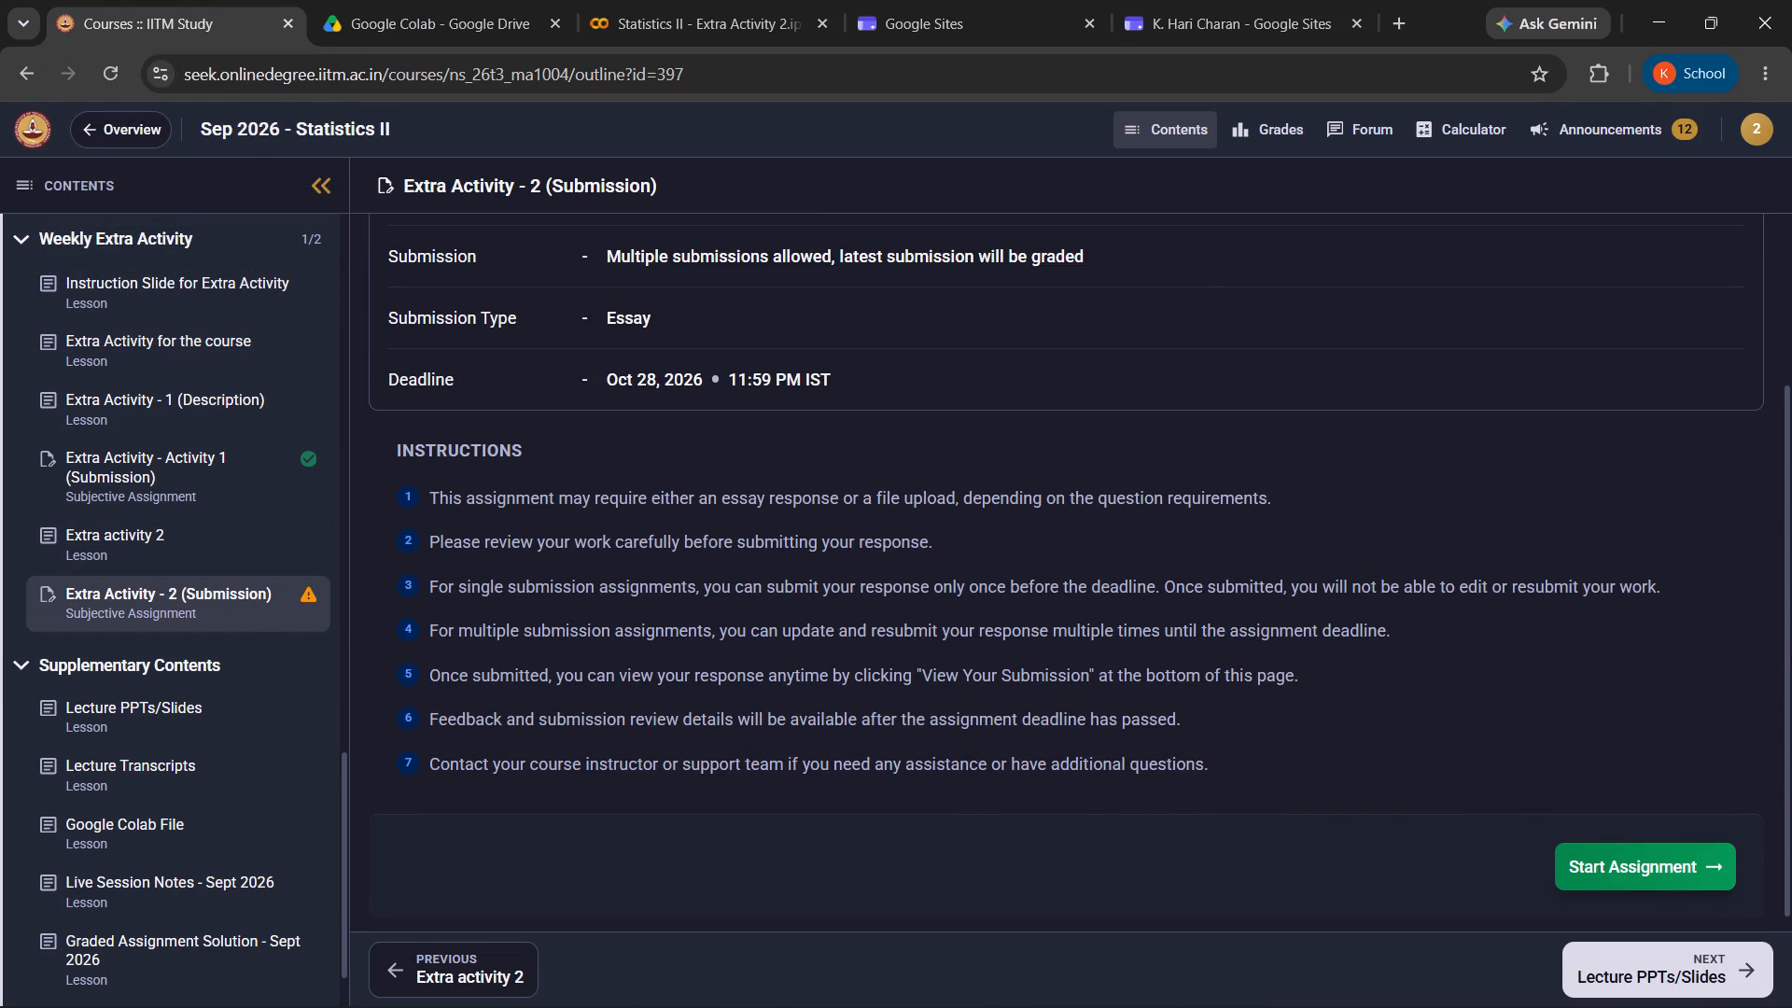
left_click(1560, 855)
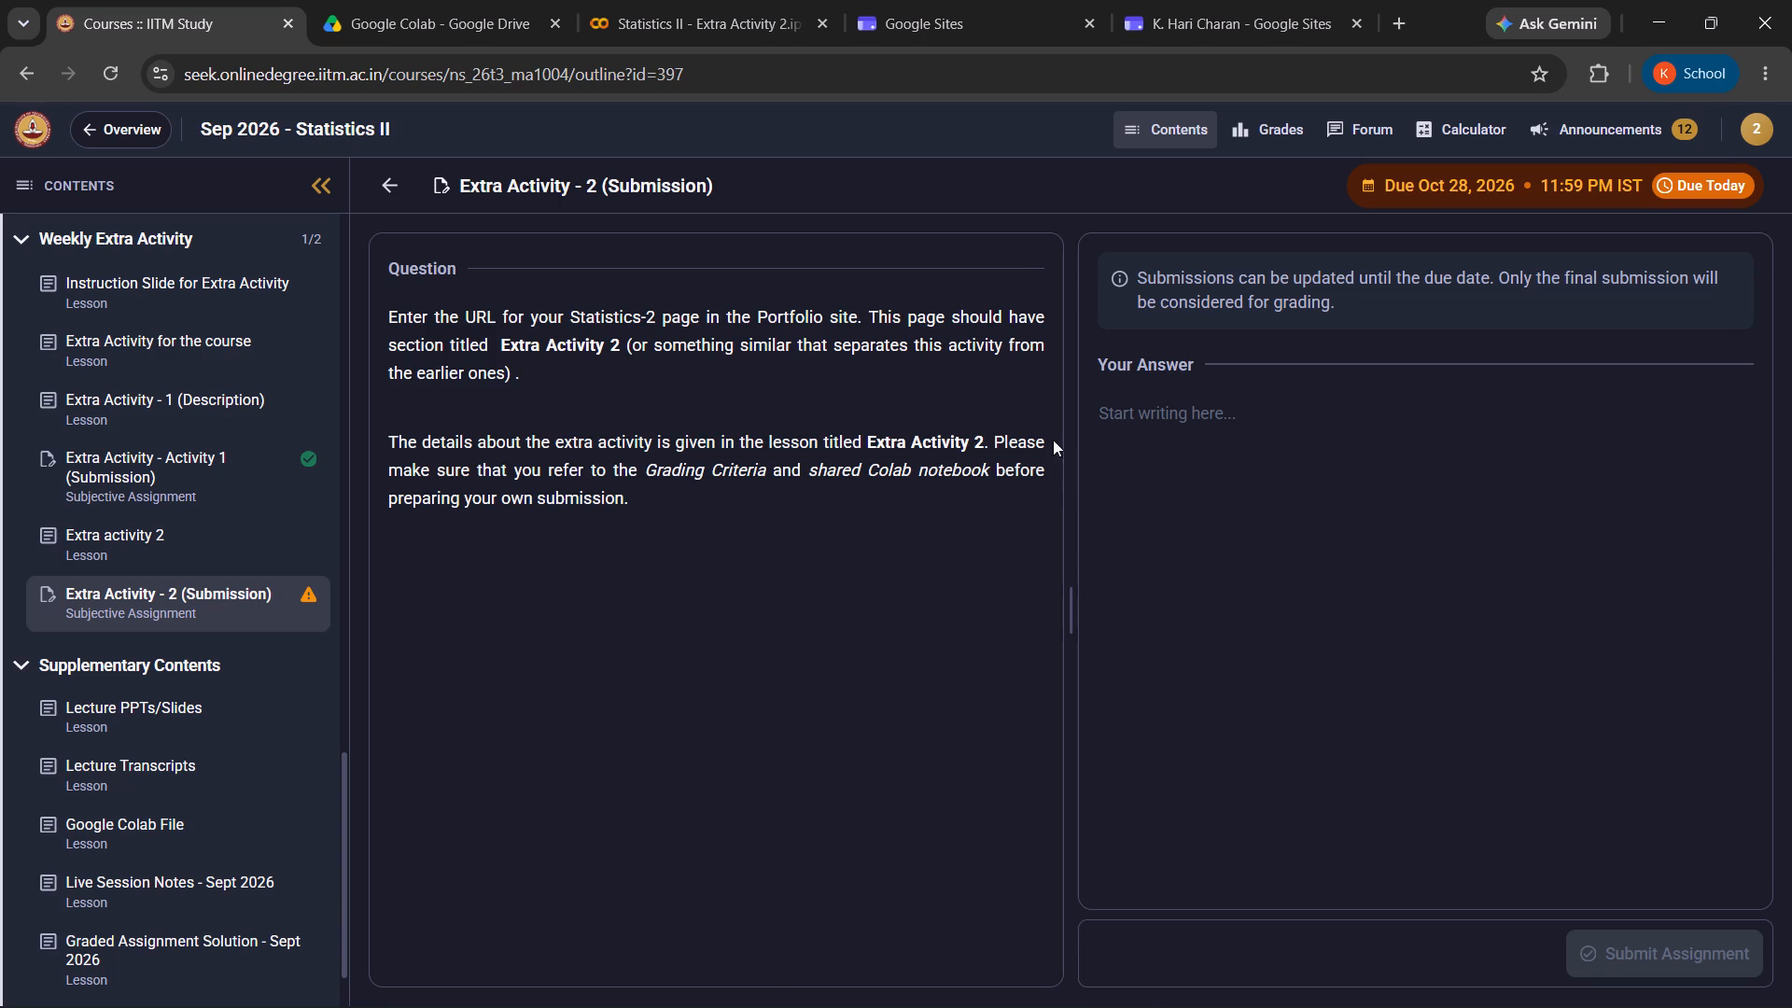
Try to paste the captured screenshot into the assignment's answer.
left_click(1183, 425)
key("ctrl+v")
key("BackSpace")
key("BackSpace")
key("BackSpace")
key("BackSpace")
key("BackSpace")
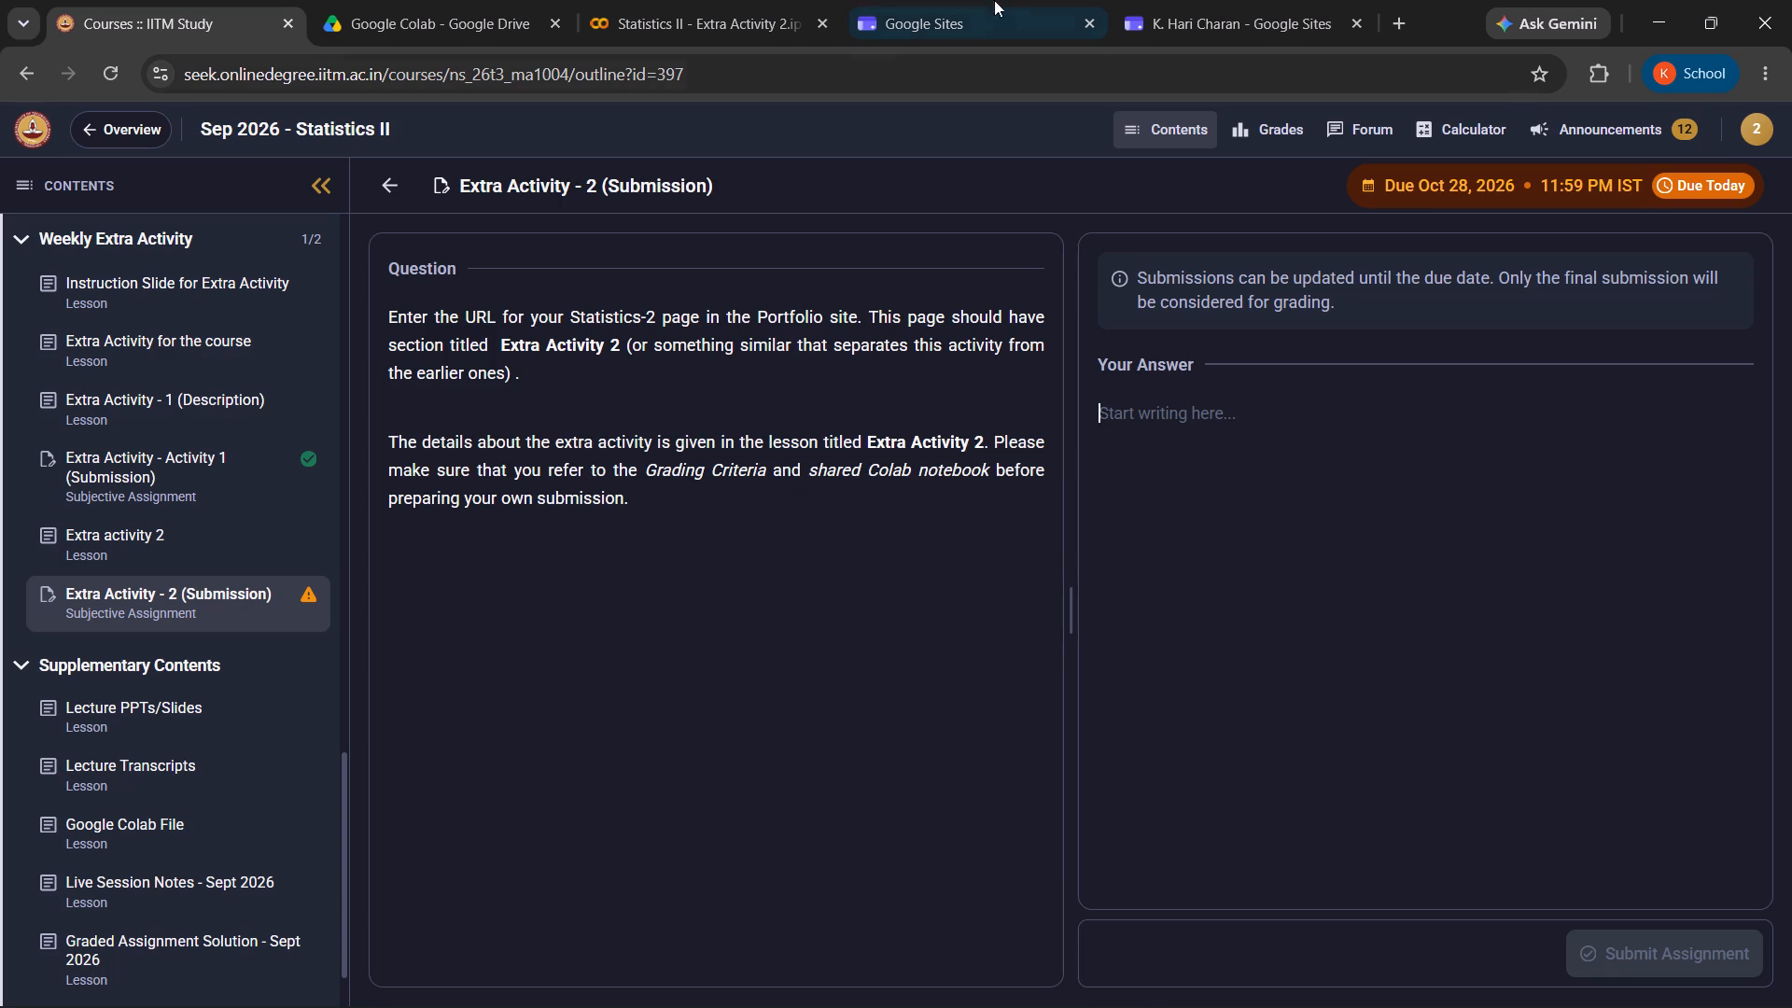
Go back to the Student Portfolio editor and copy the published site link of the Activity-2 page.
left_click(1179, 2)
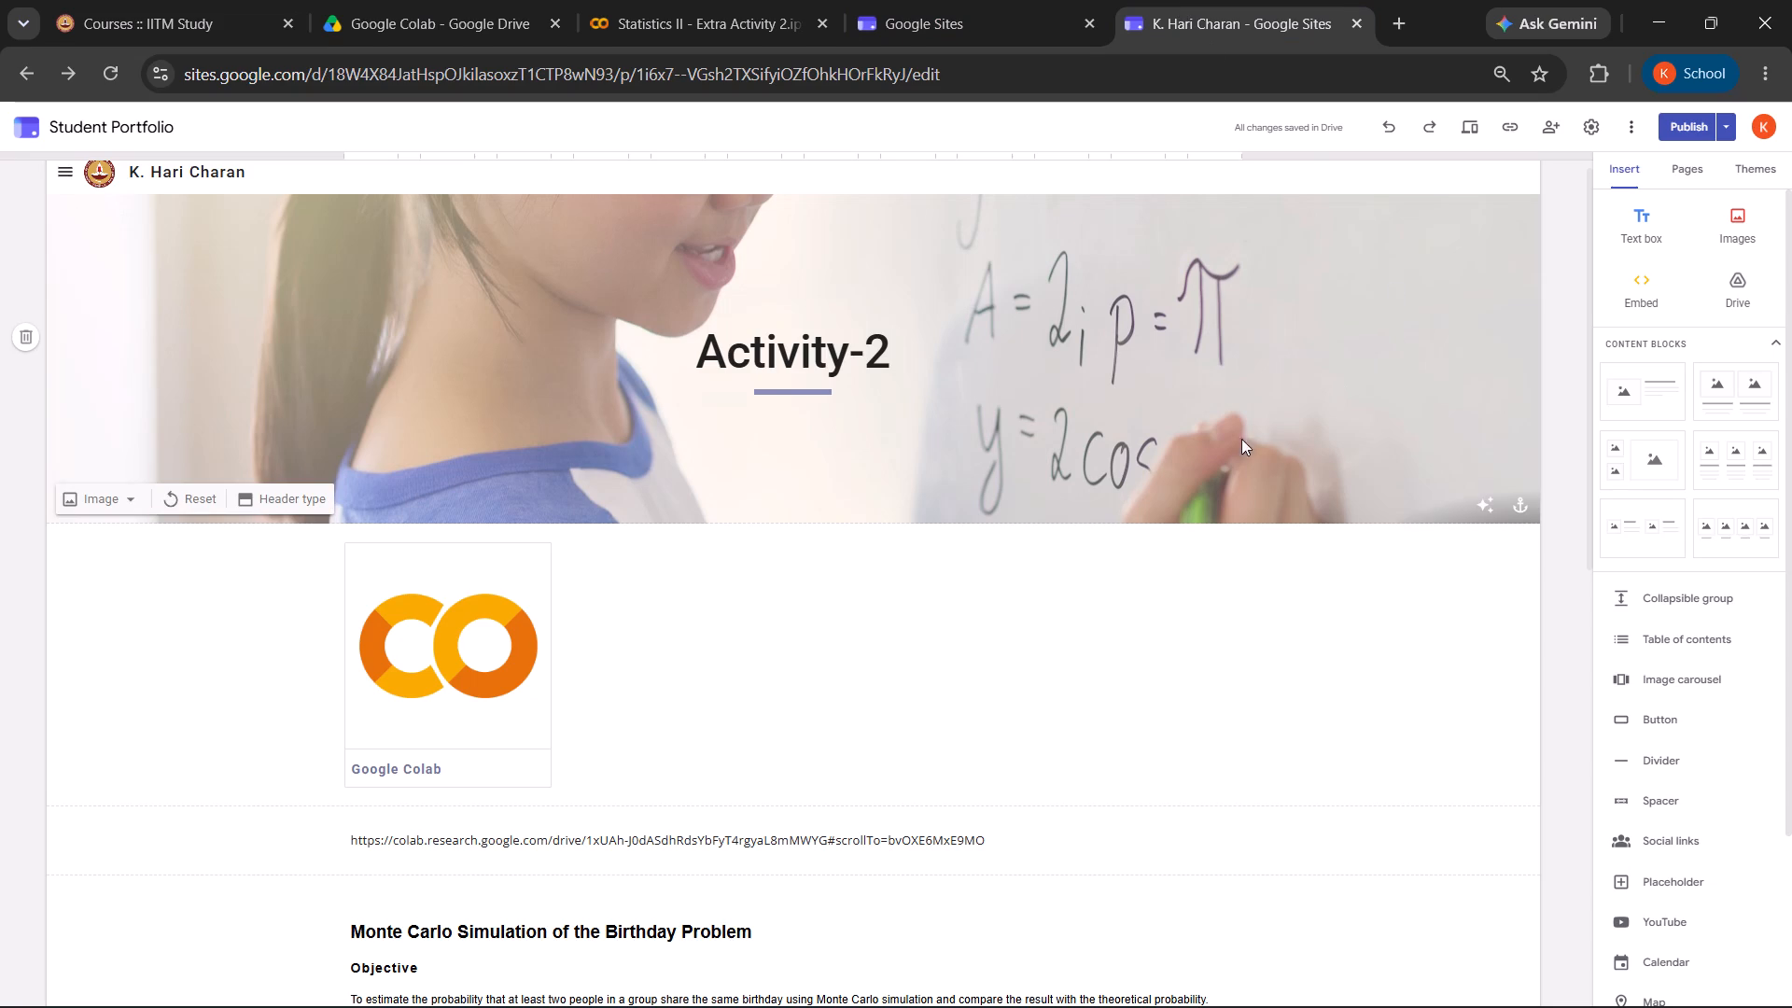
scroll(1382, 361, "down", 1)
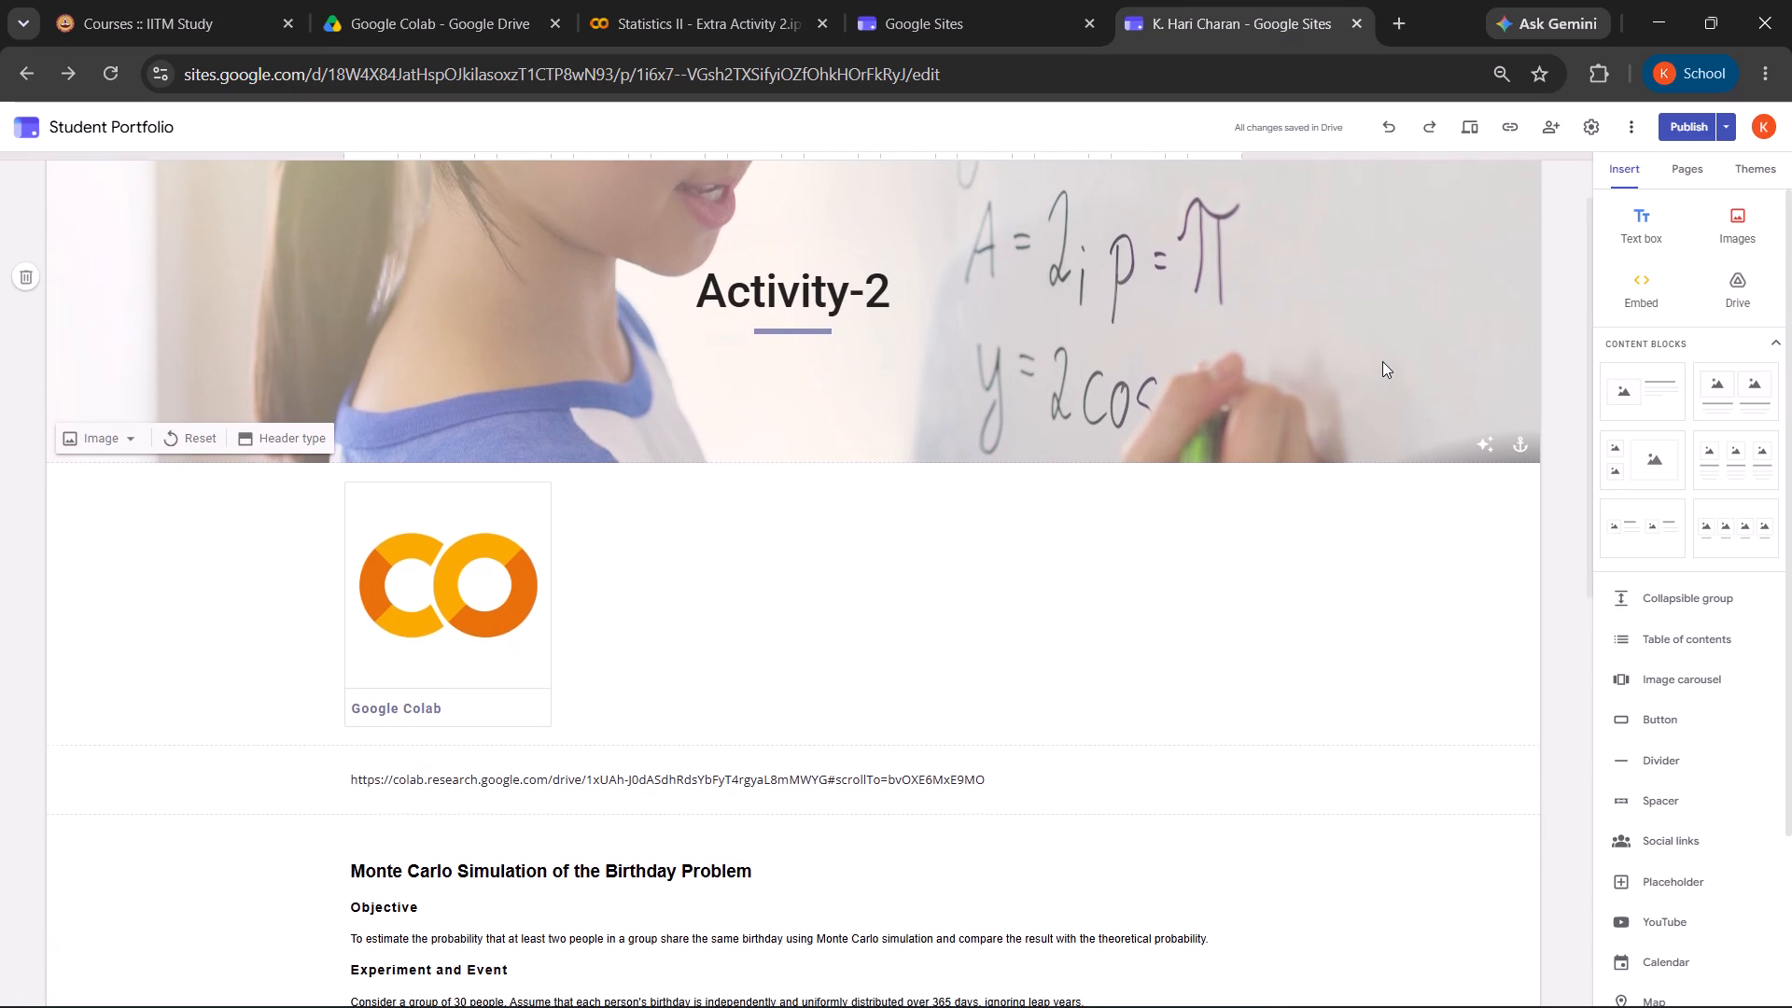
scroll(1382, 361, "down", 1)
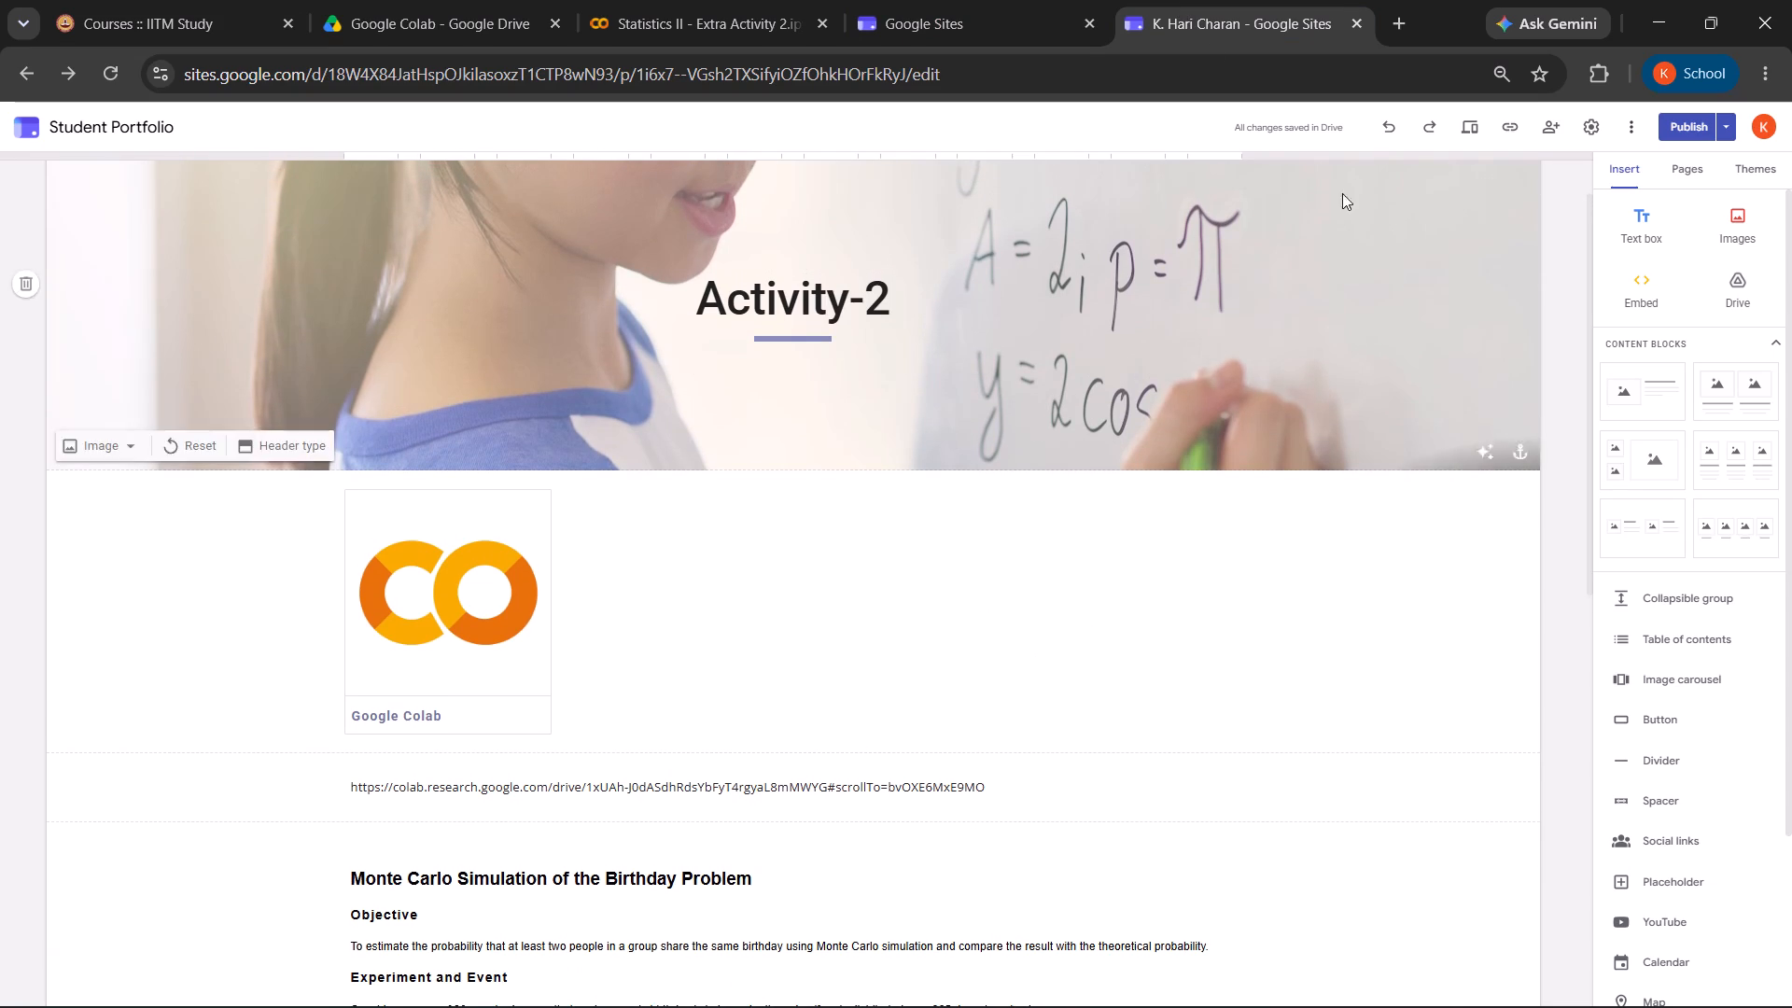
left_click(1512, 118)
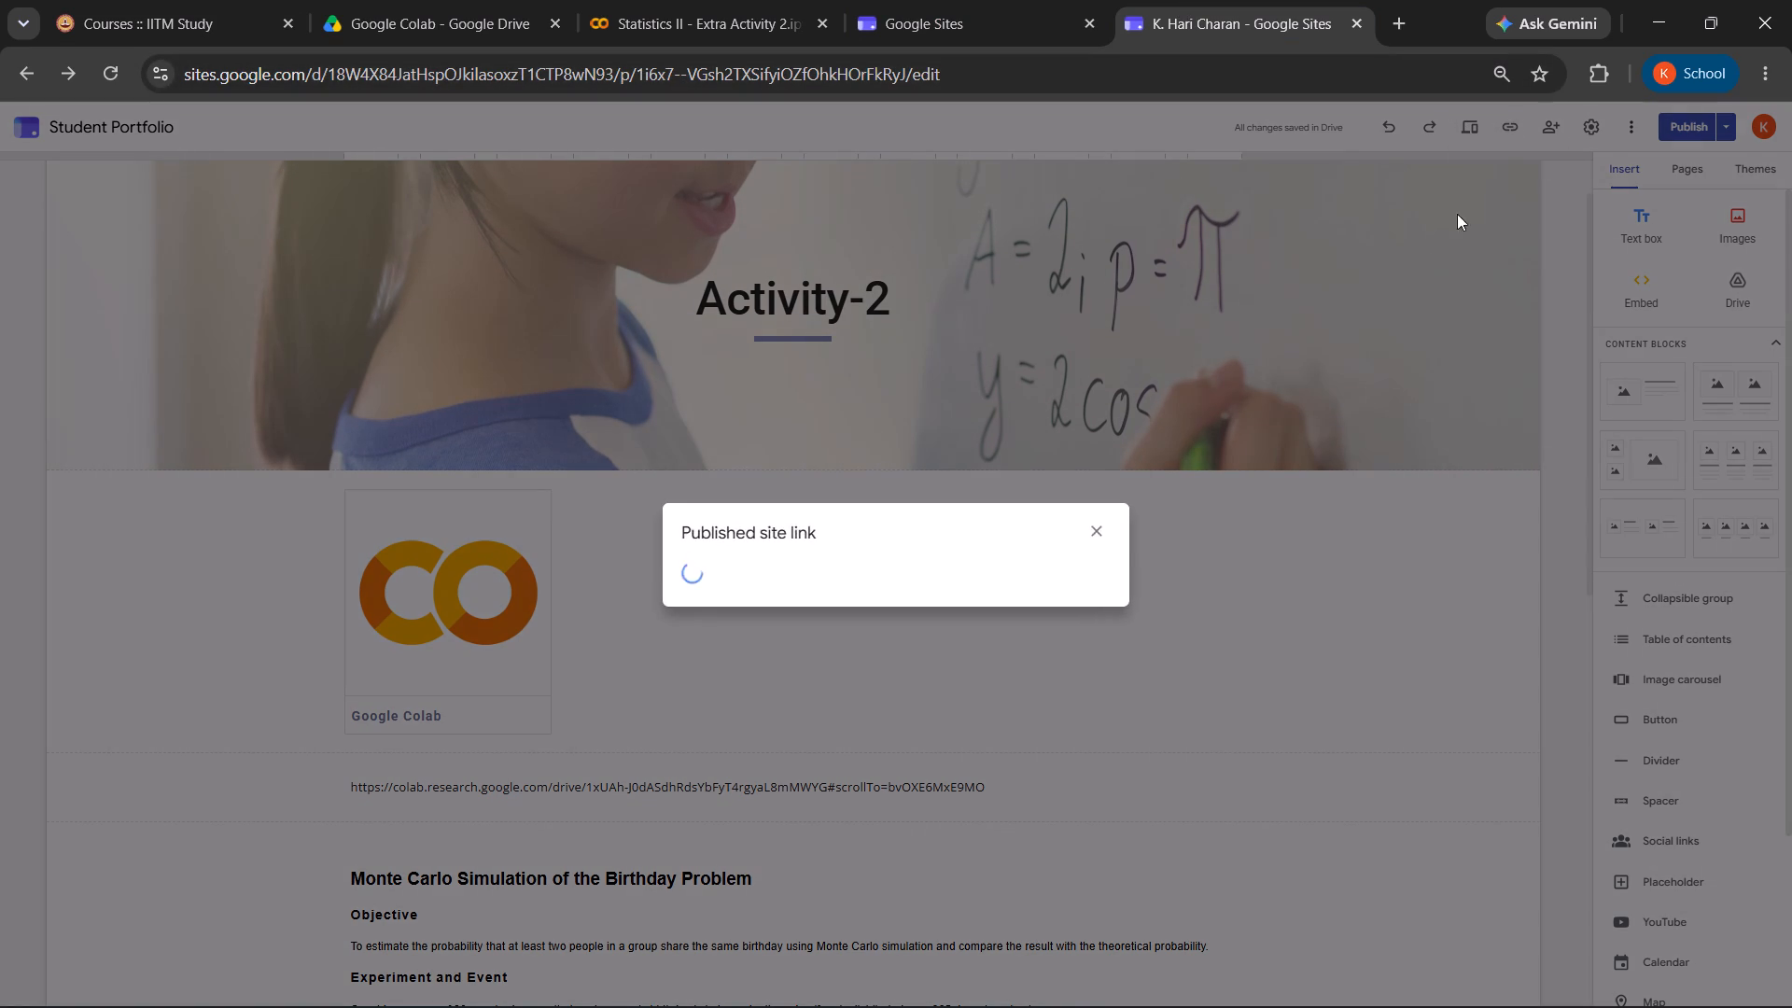
left_click(1076, 569)
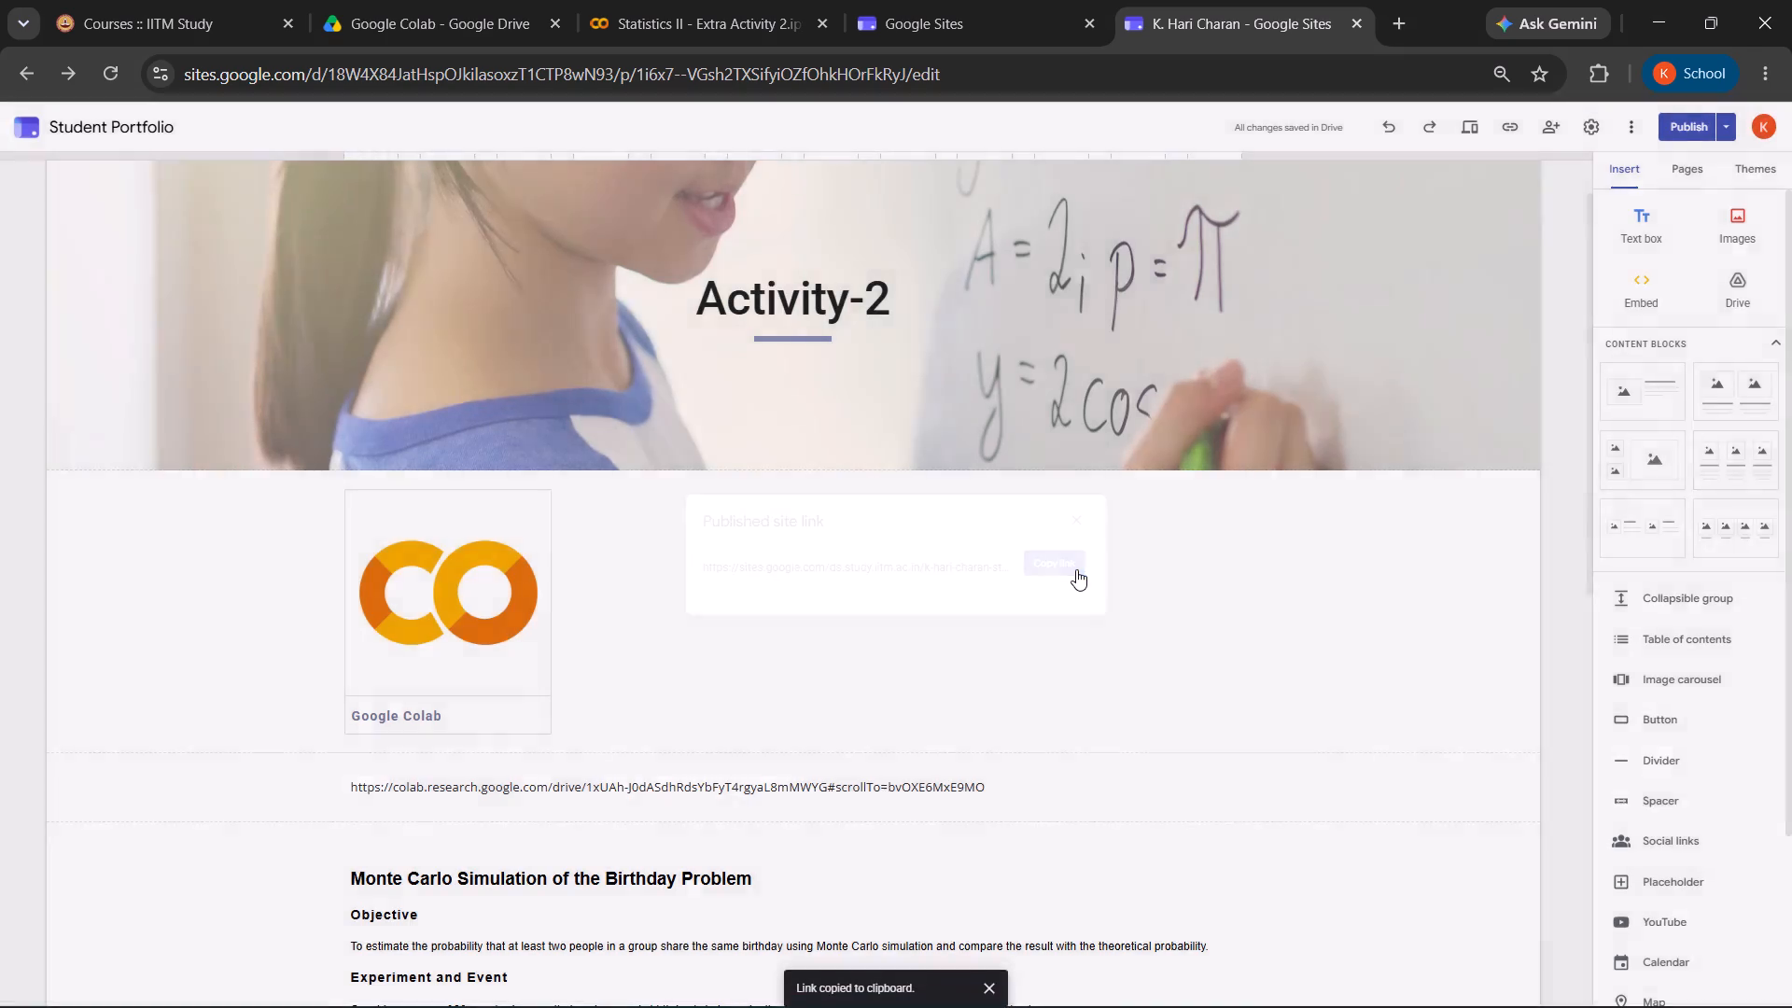
Paste the copied published site link into the answer of Extra Activity - 2 (Submission).
left_click(211, 23)
left_click(1282, 393)
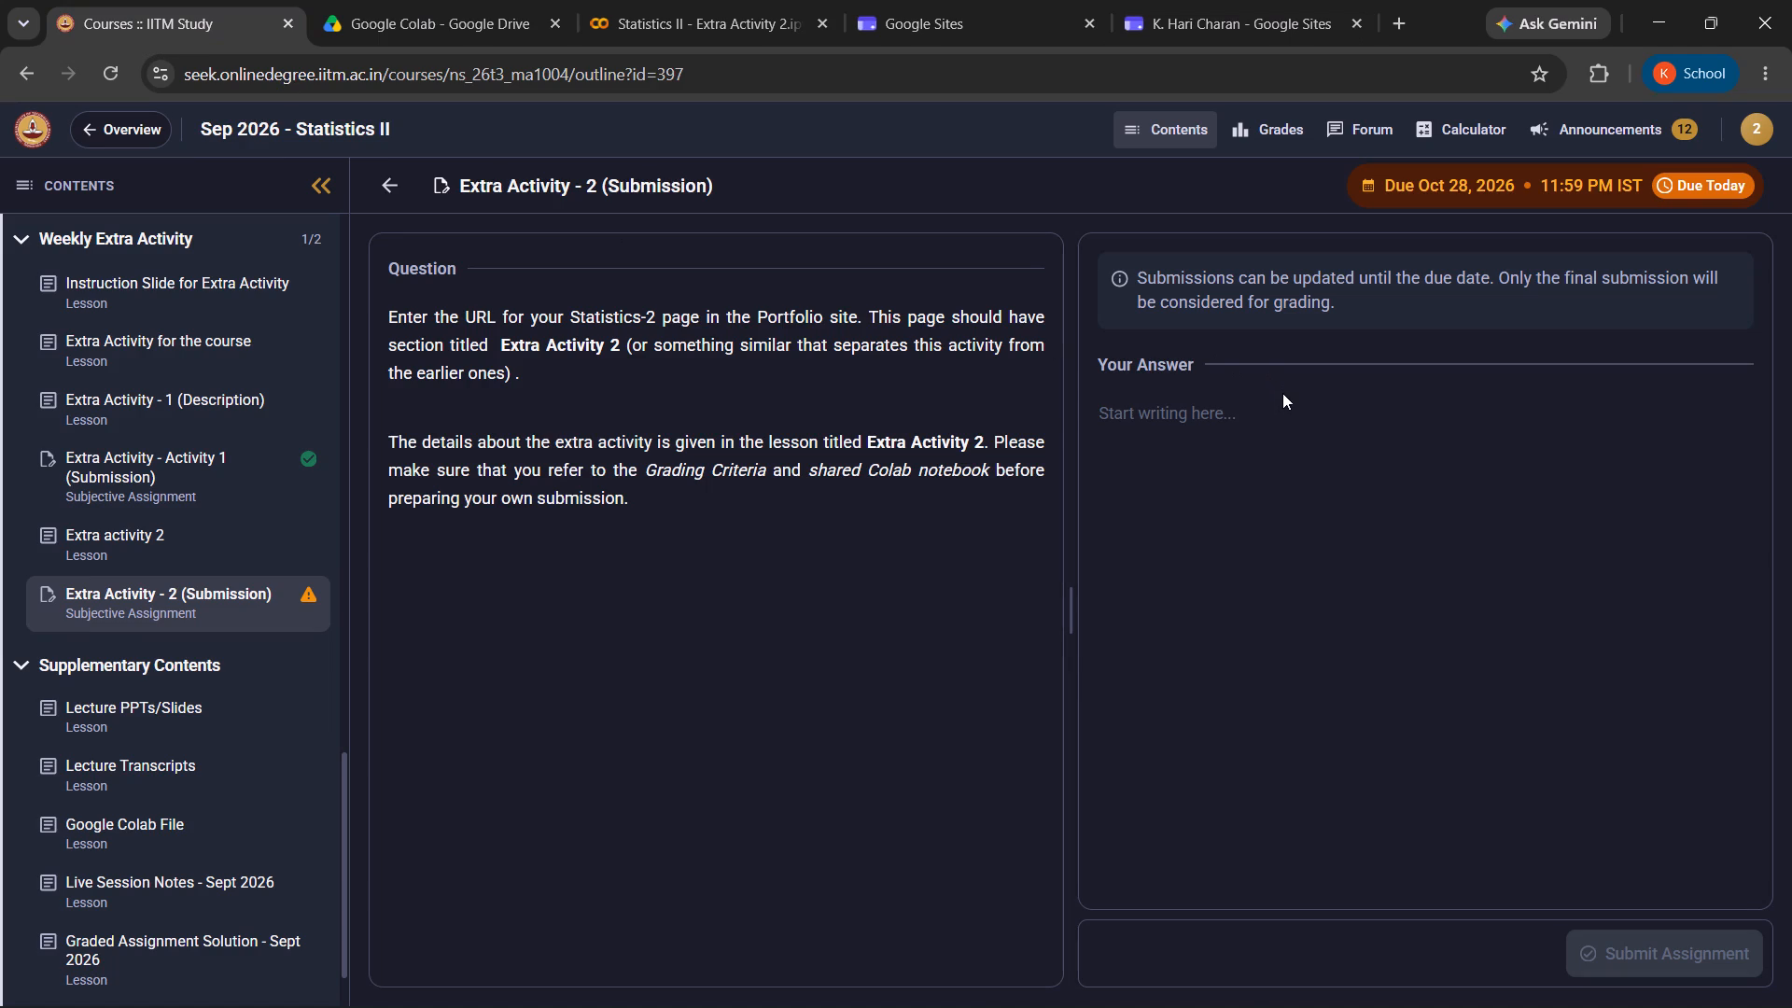
key("ctrl+v")
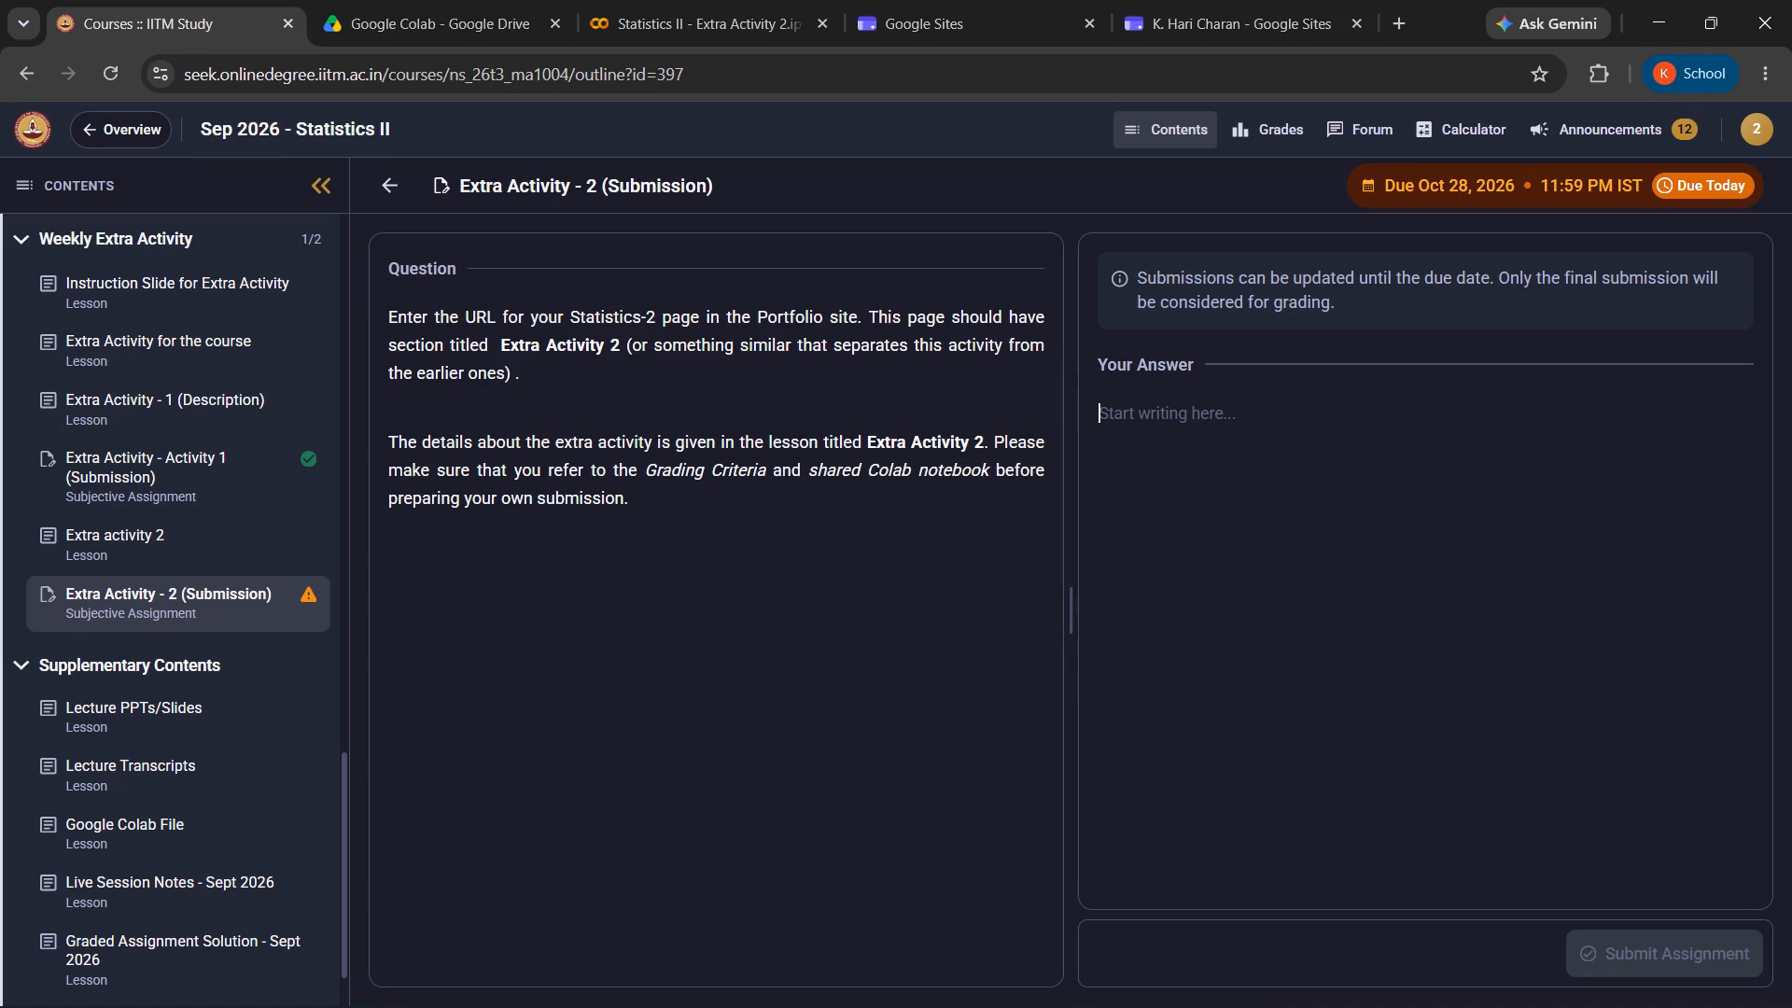
left_click(1201, 412)
key("ctrl+v")
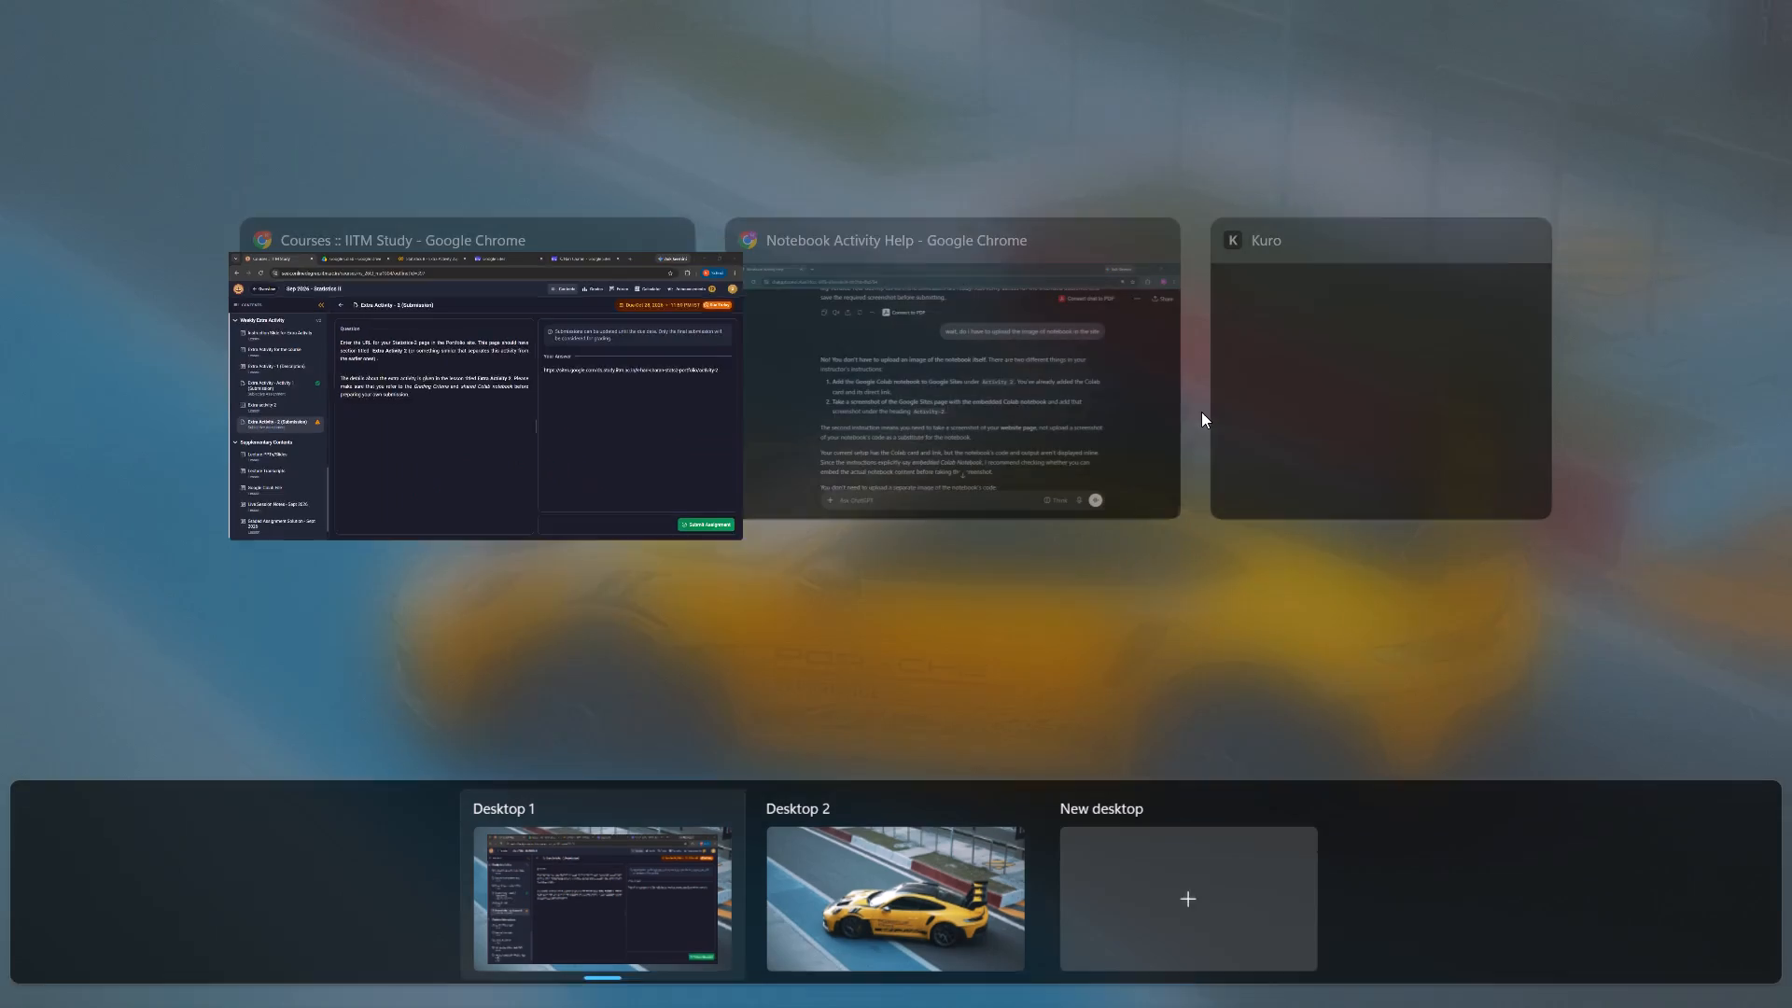
Return to the Student Portfolio editor and change the Activity-2 page's header title to Extra Activity-2.
left_click(627, 364)
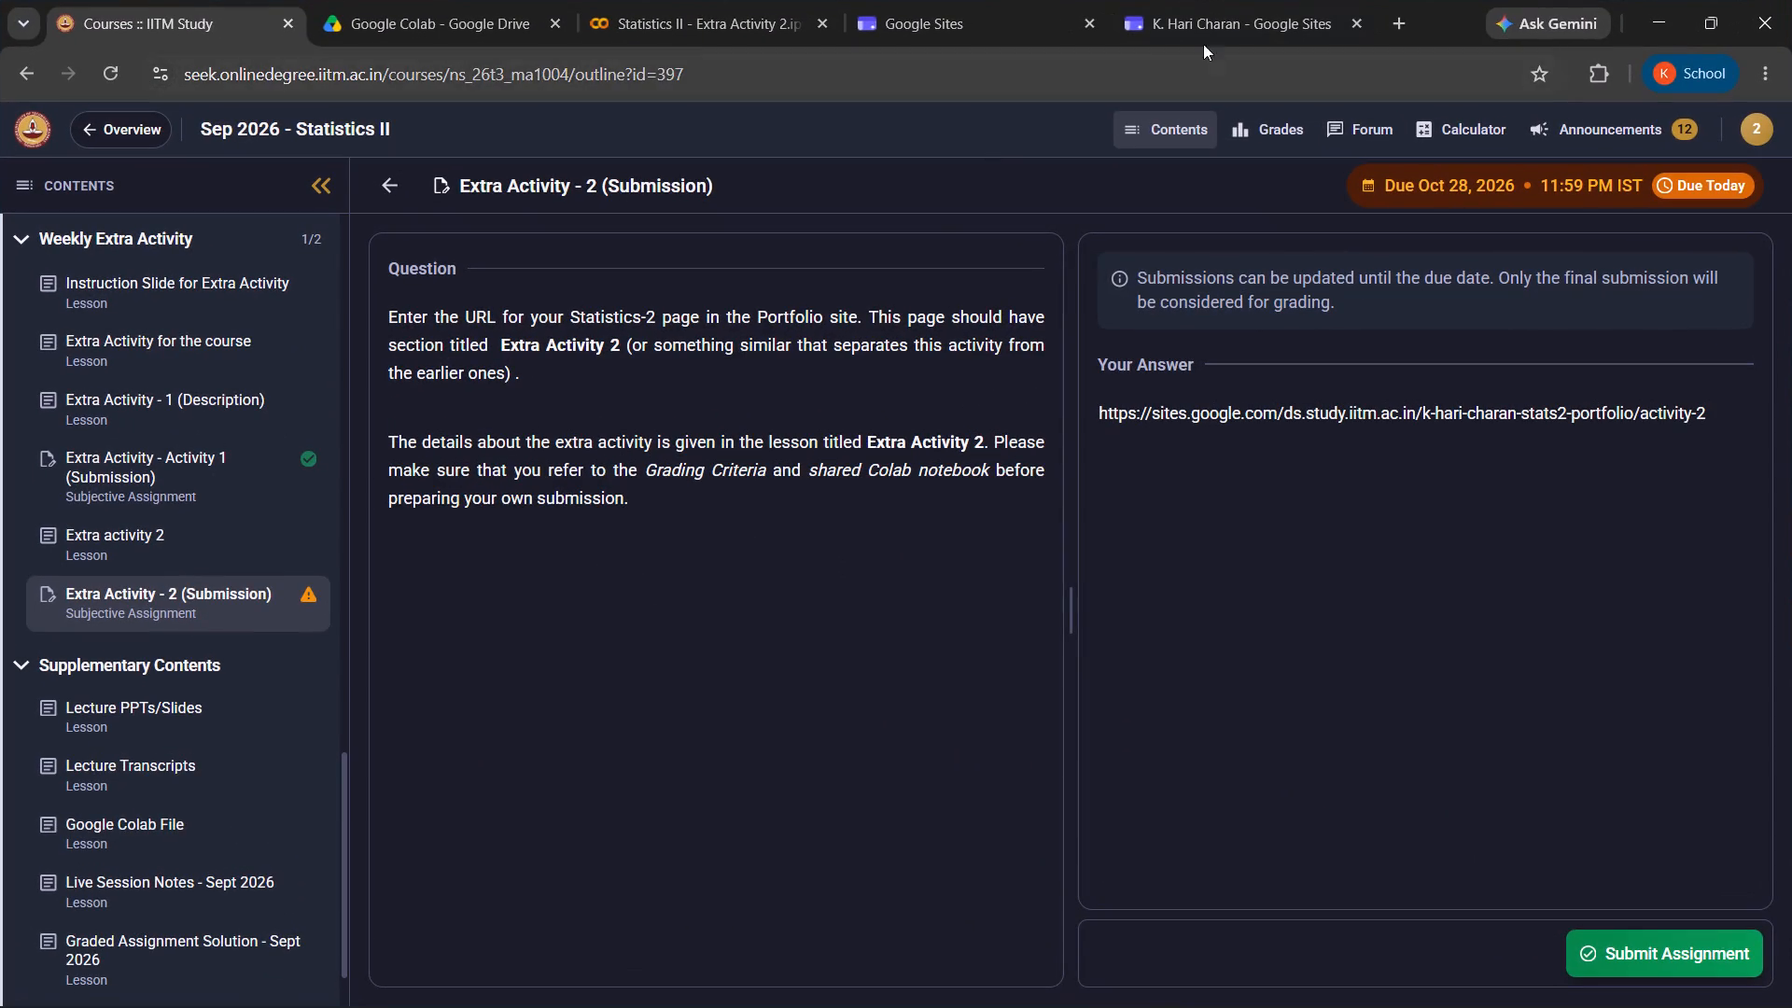
left_click(1235, 20)
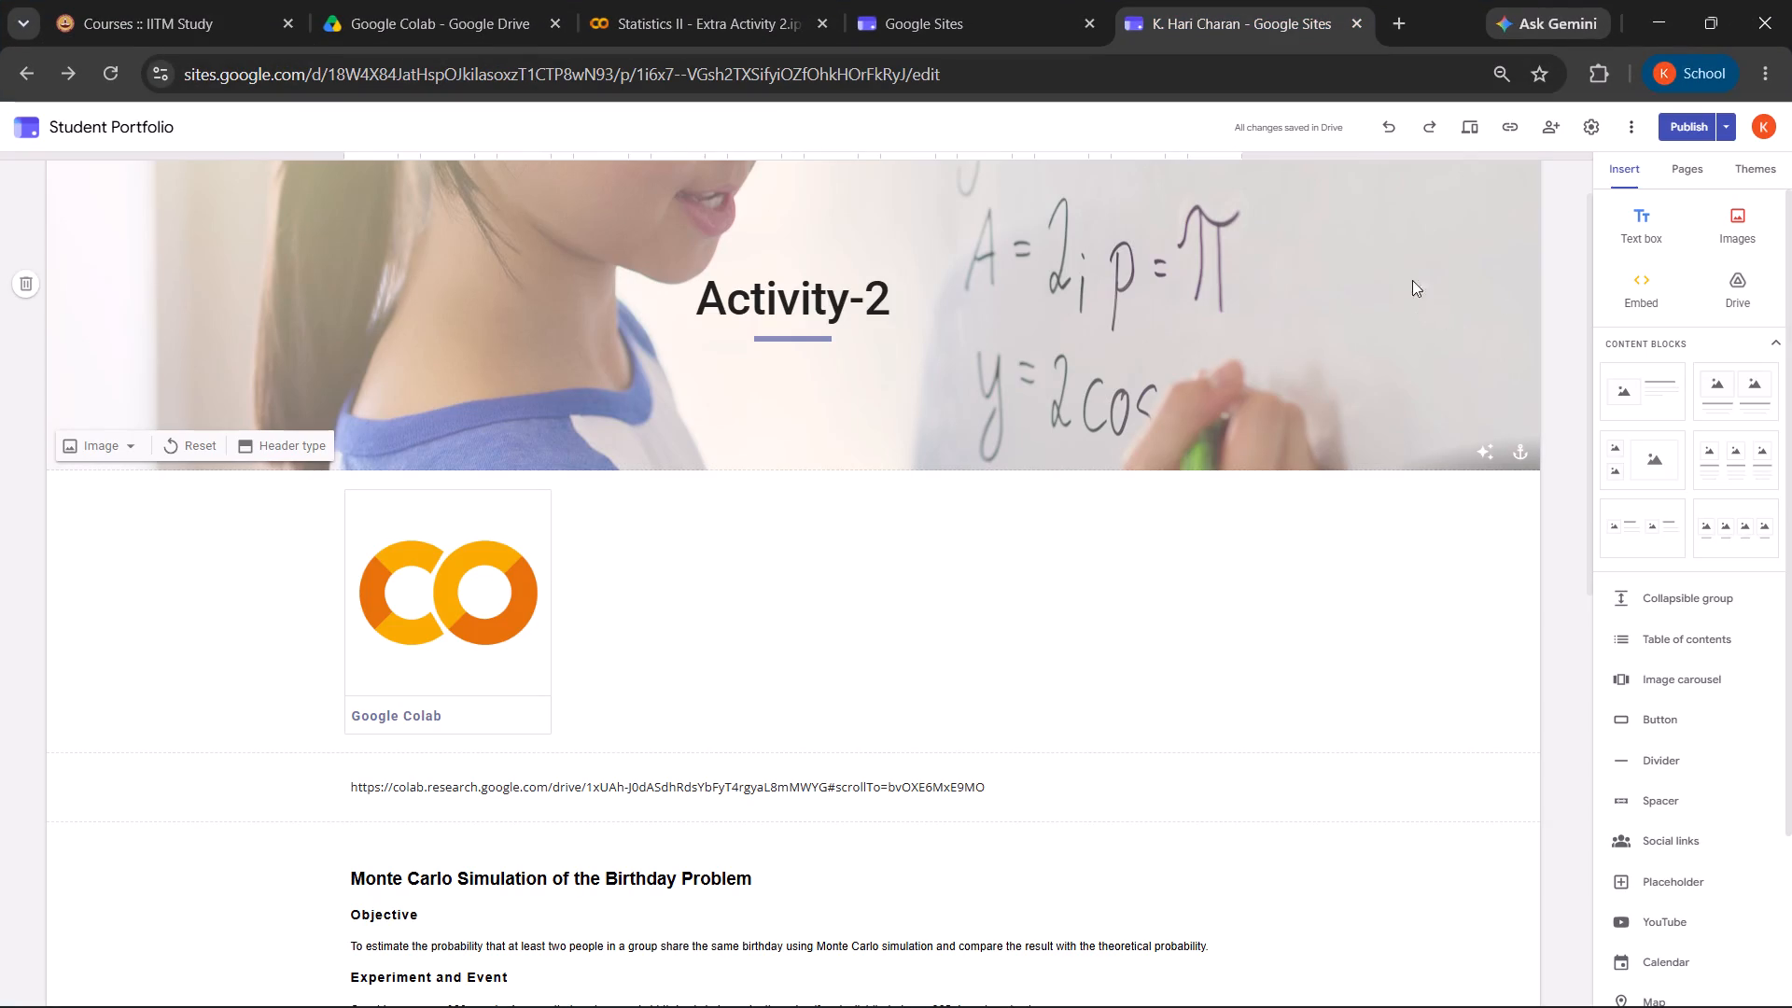
scroll(864, 631, "up", 1)
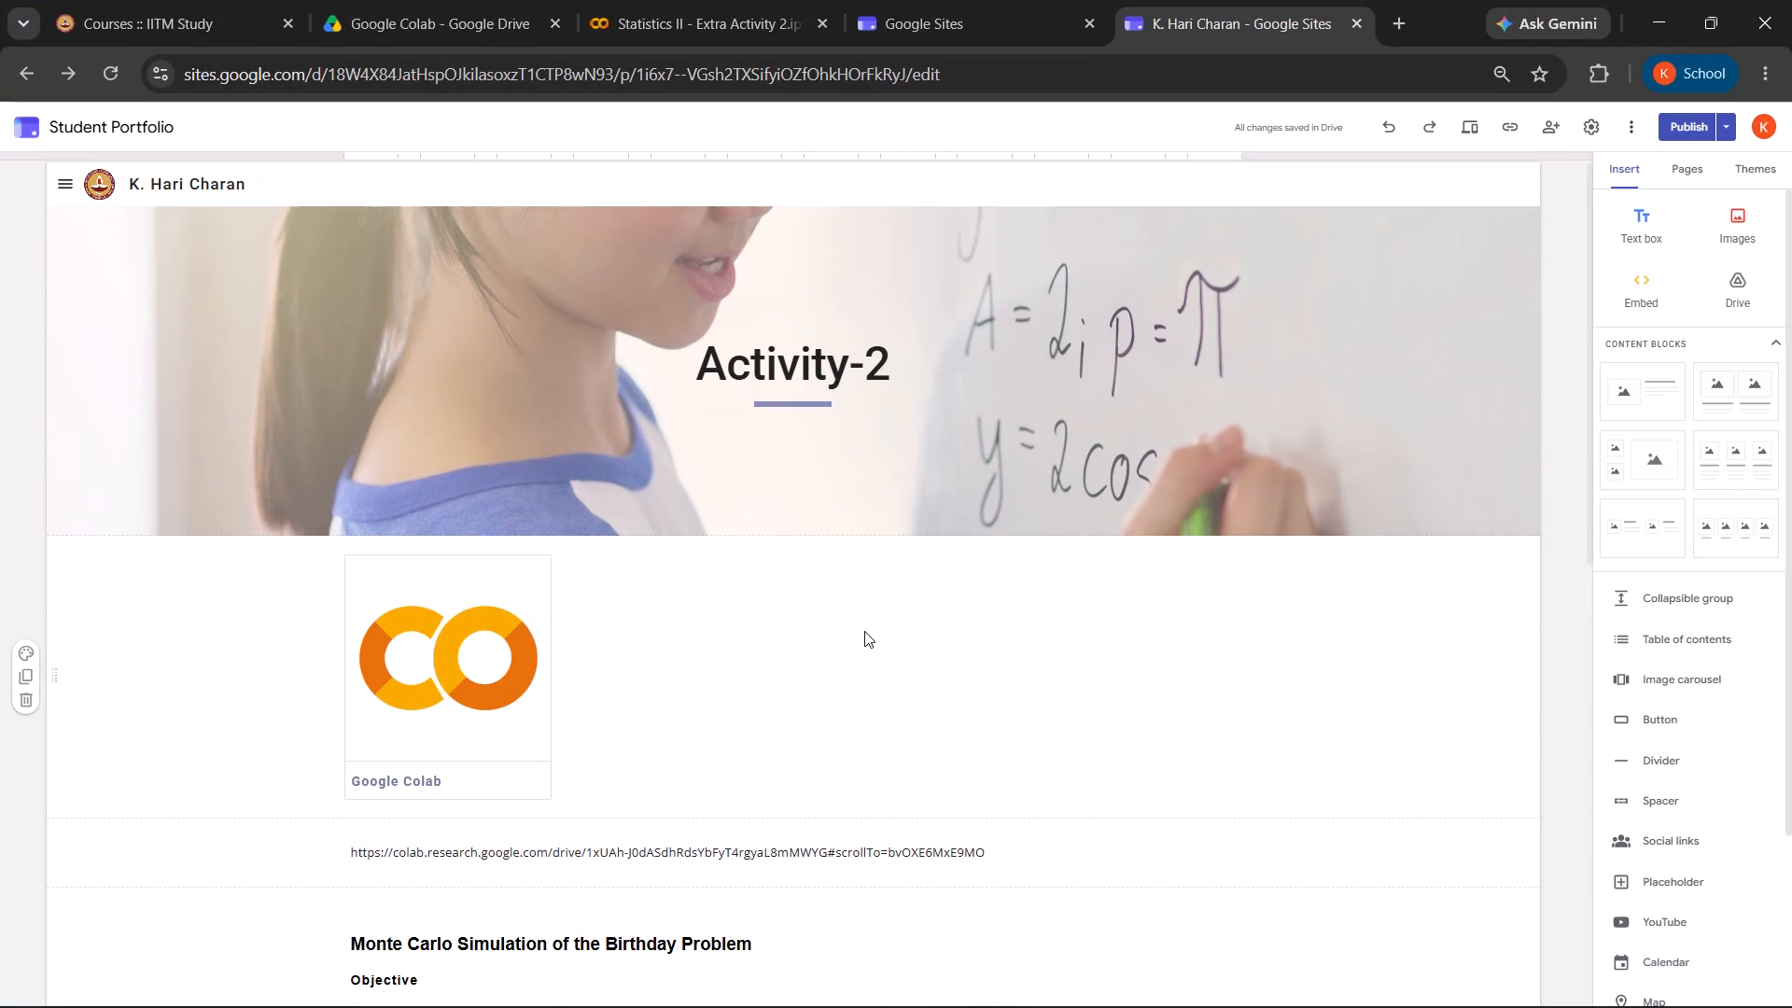
scroll(864, 631, "up", 1)
left_click(697, 366)
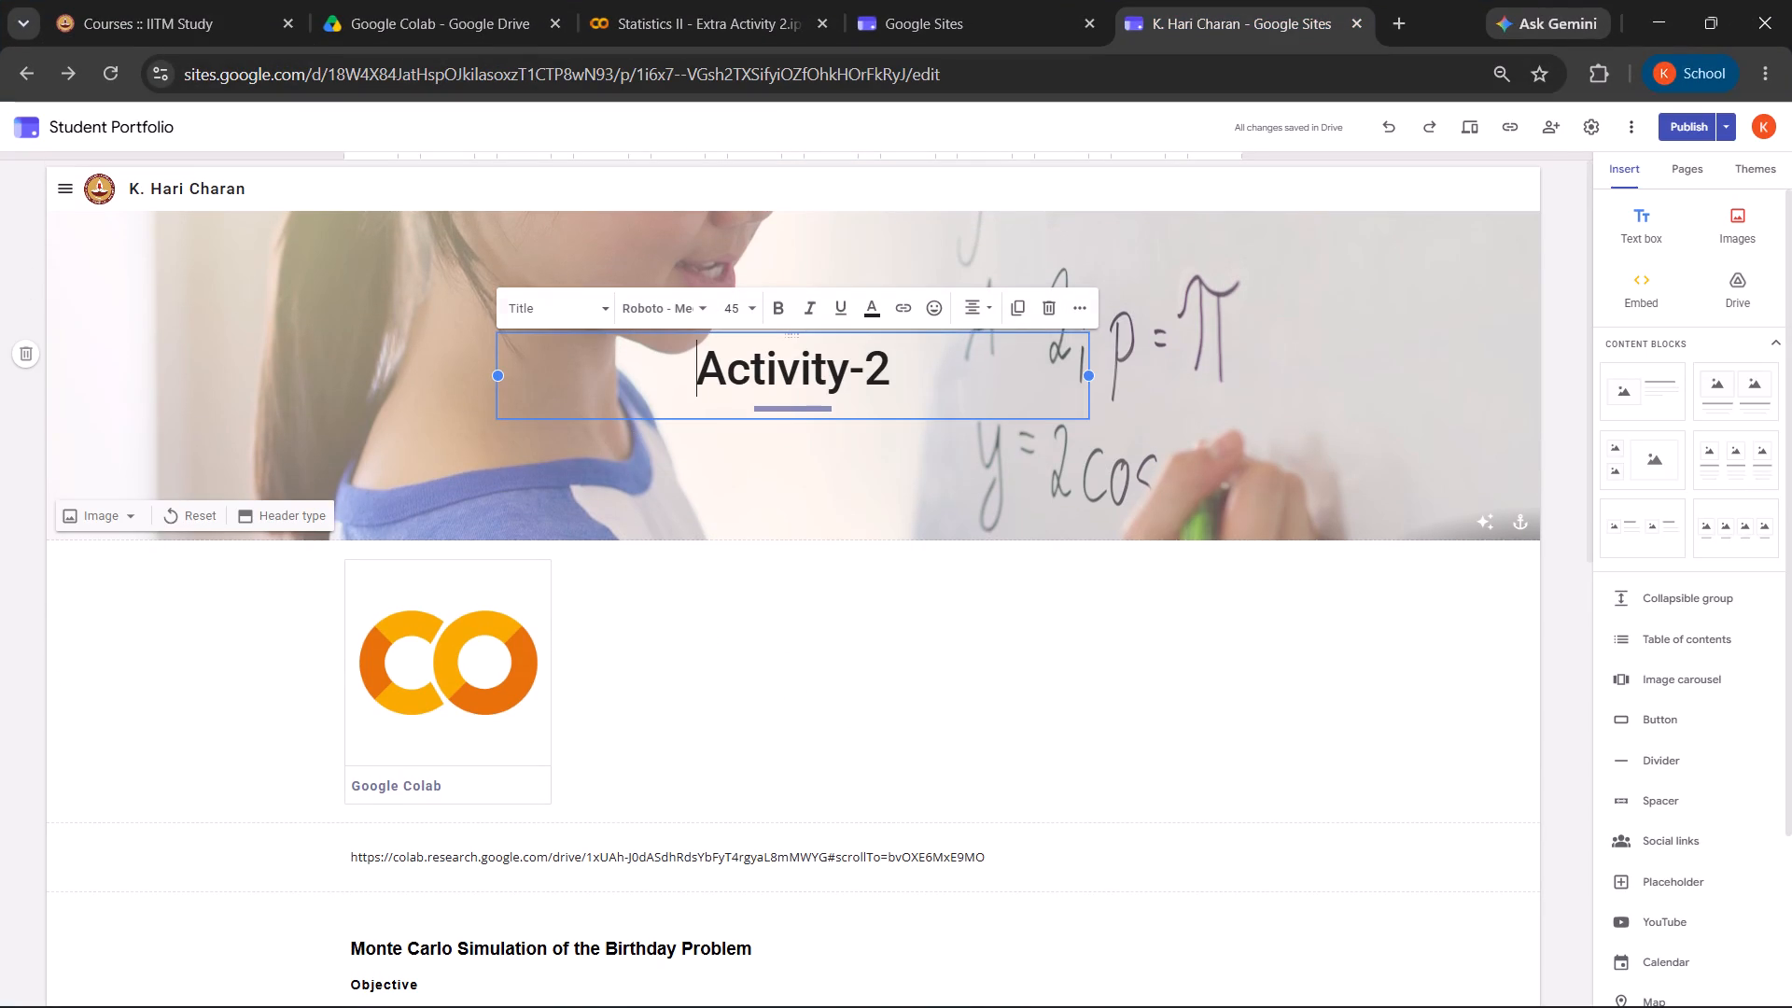
type("Extra")
key("space")
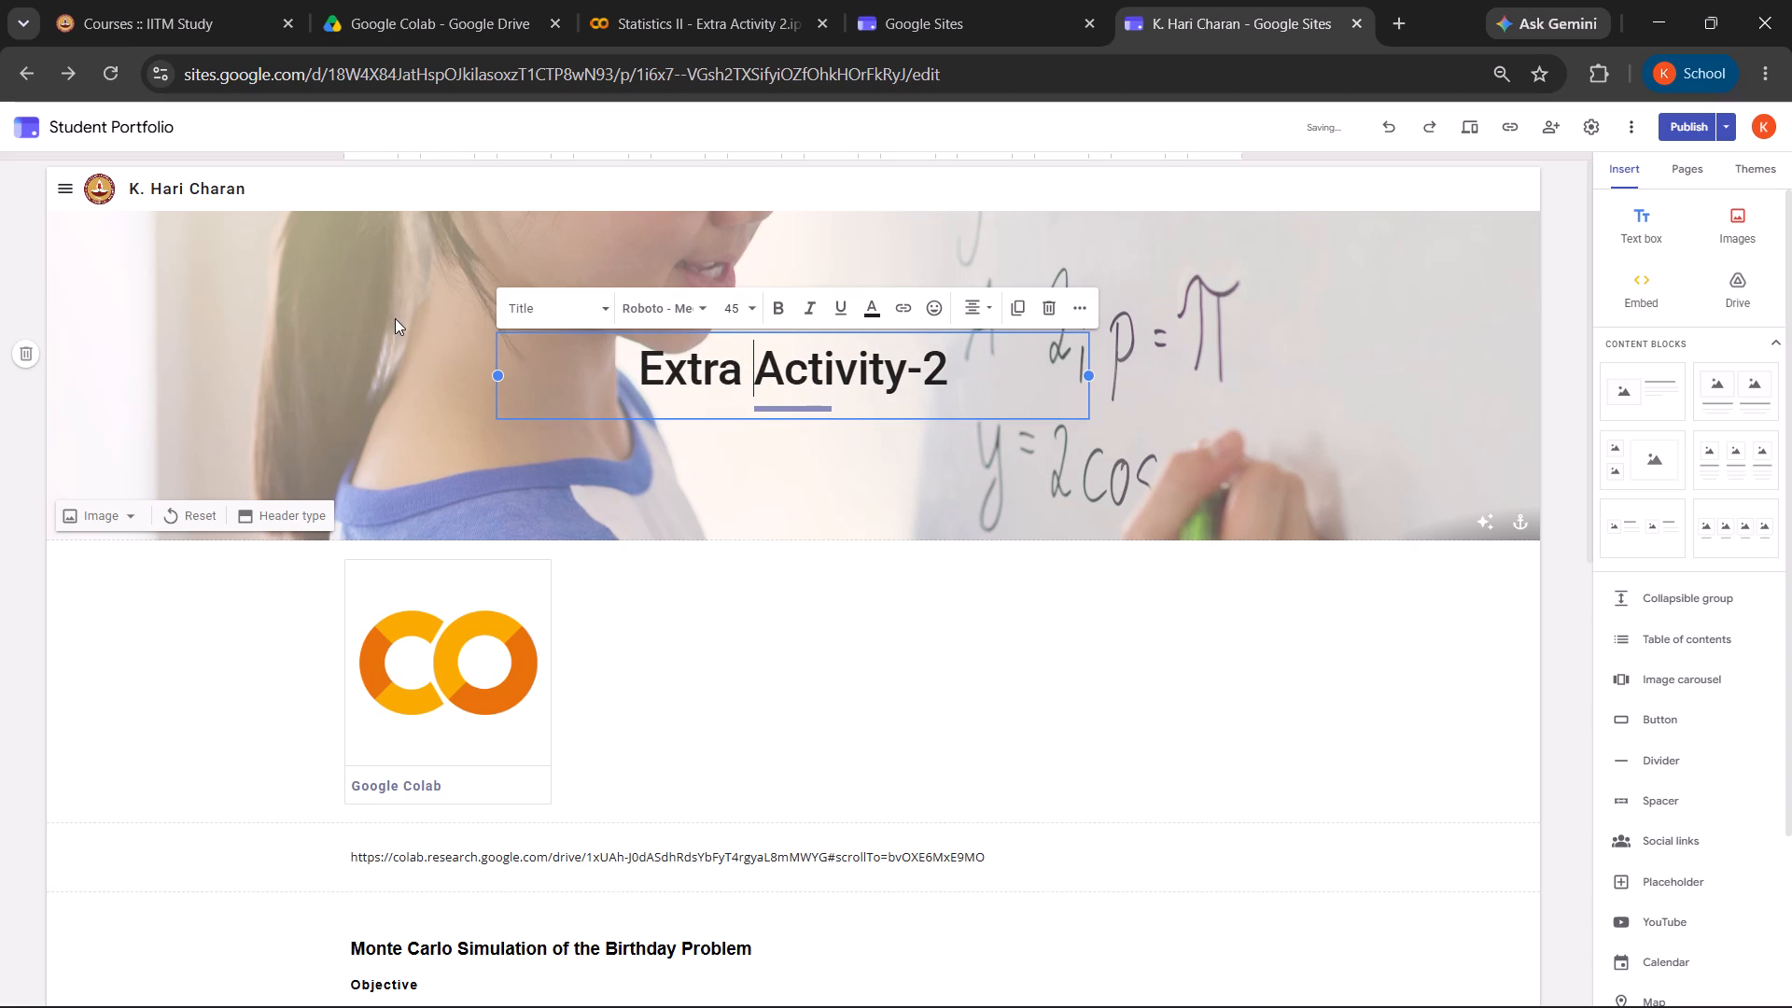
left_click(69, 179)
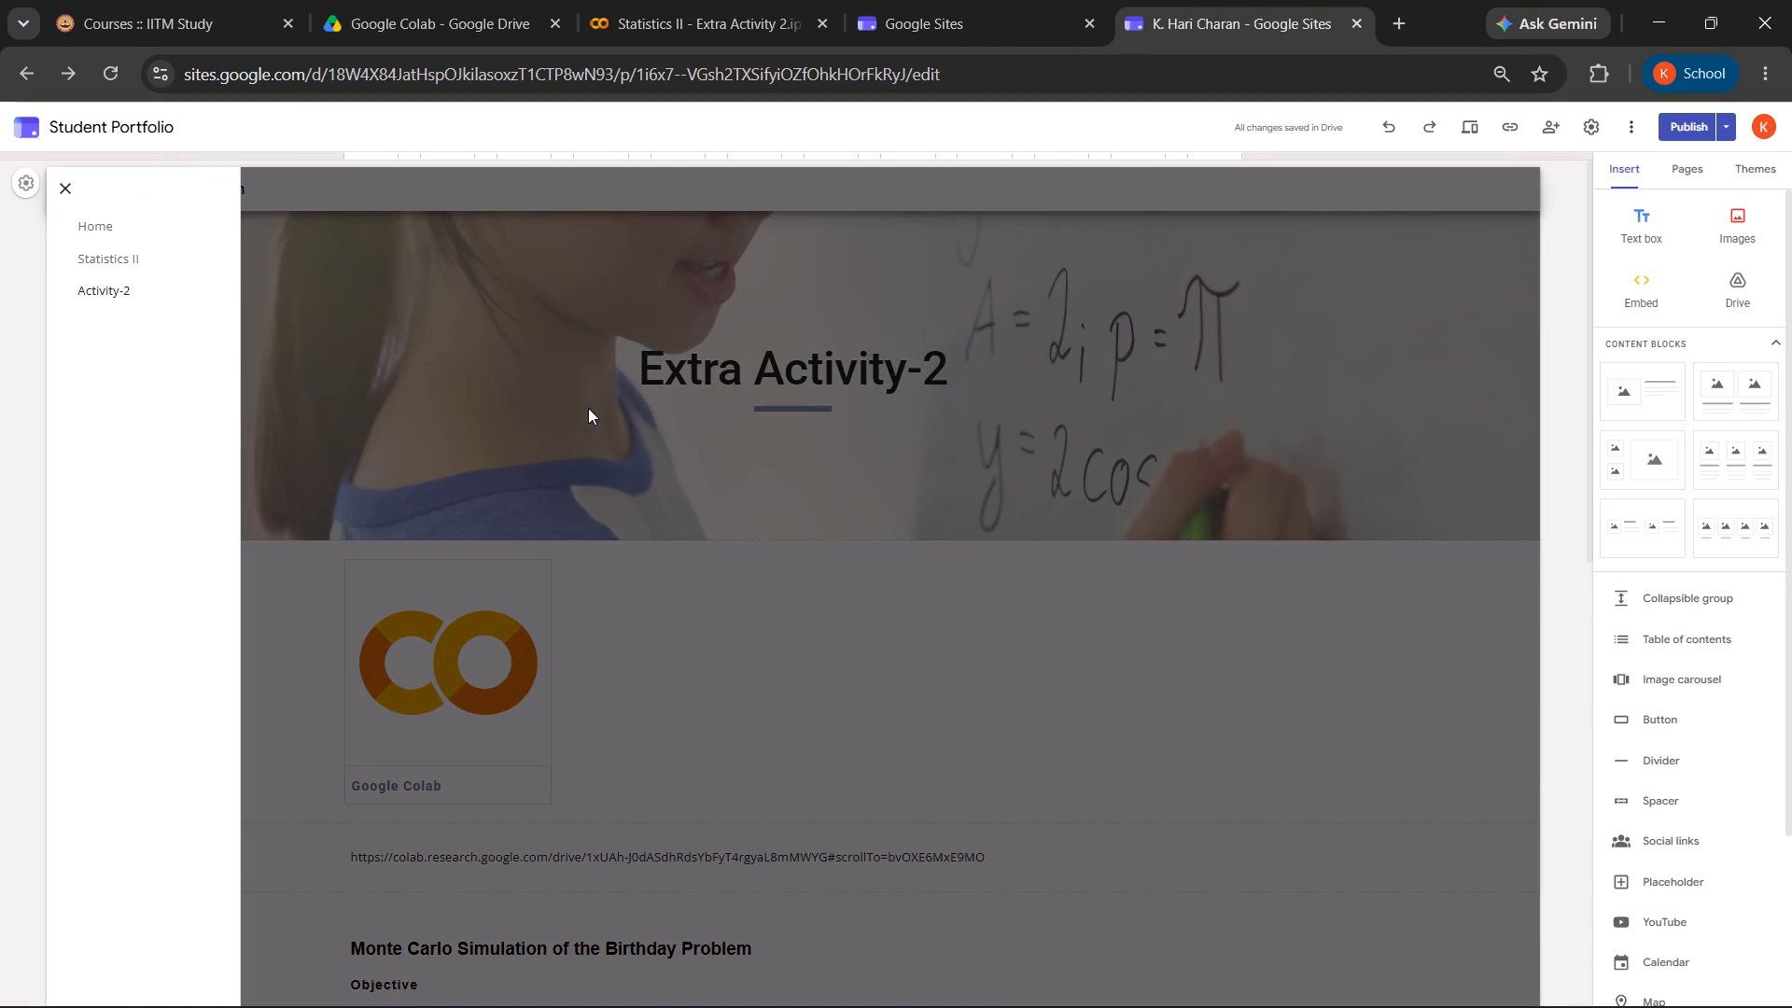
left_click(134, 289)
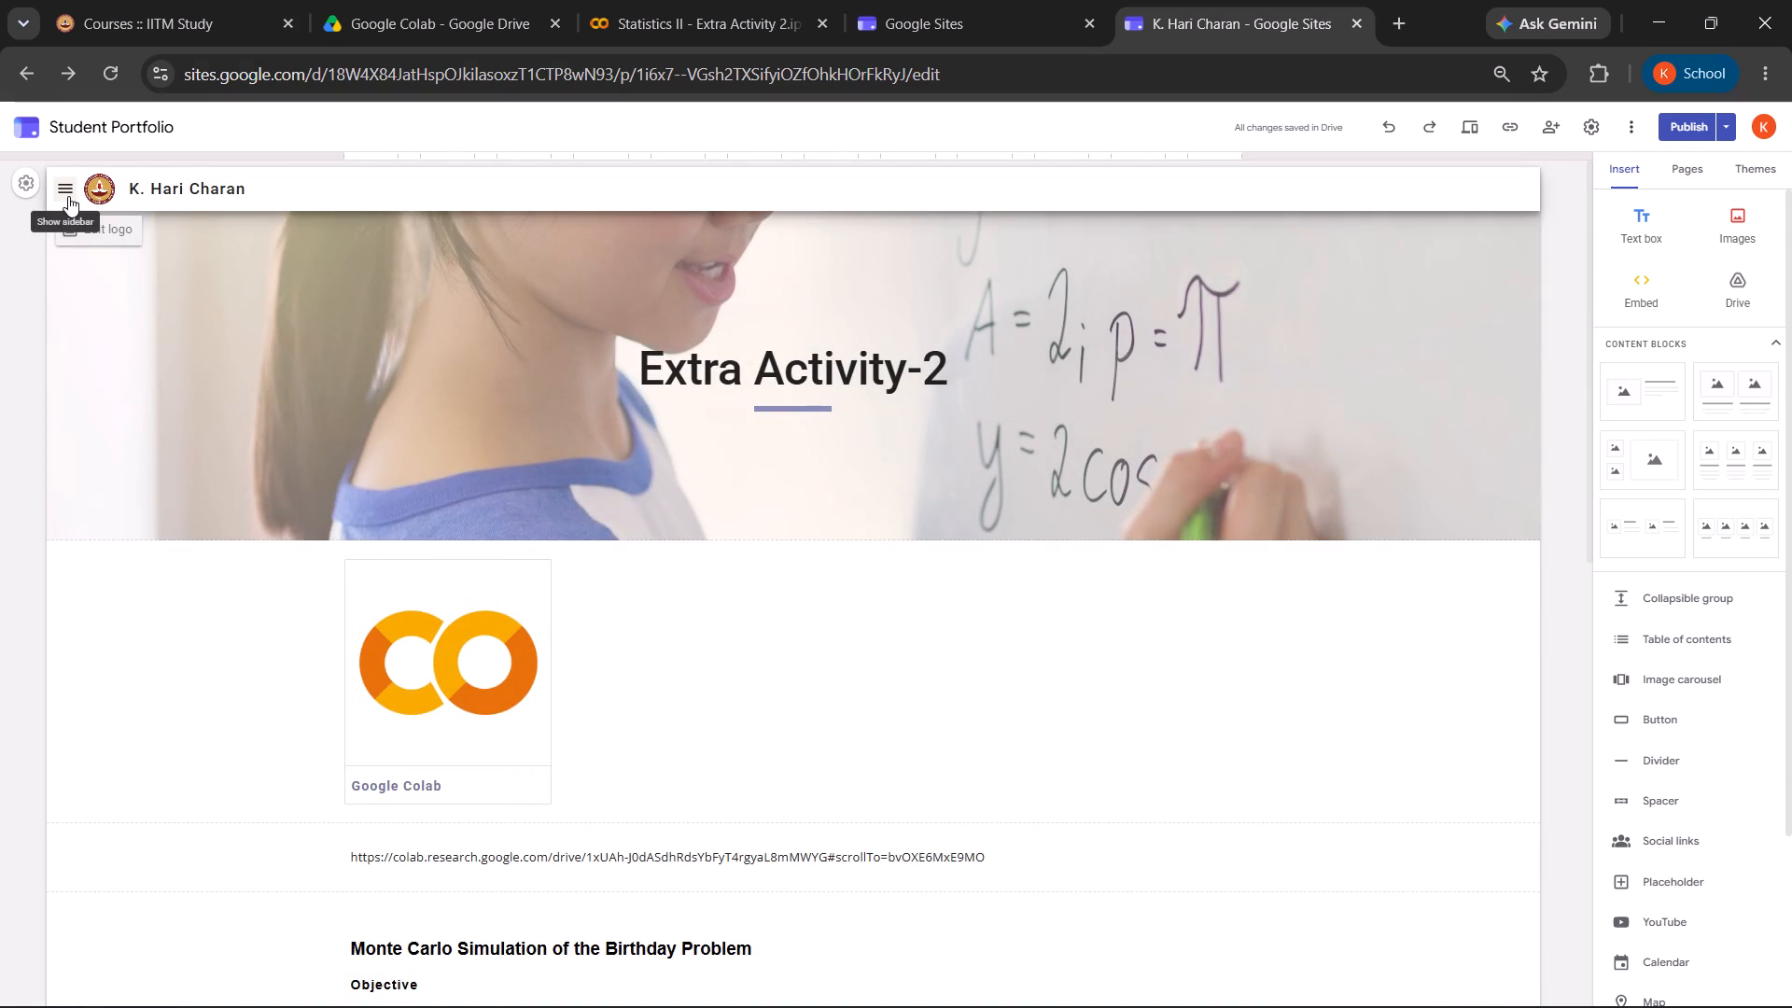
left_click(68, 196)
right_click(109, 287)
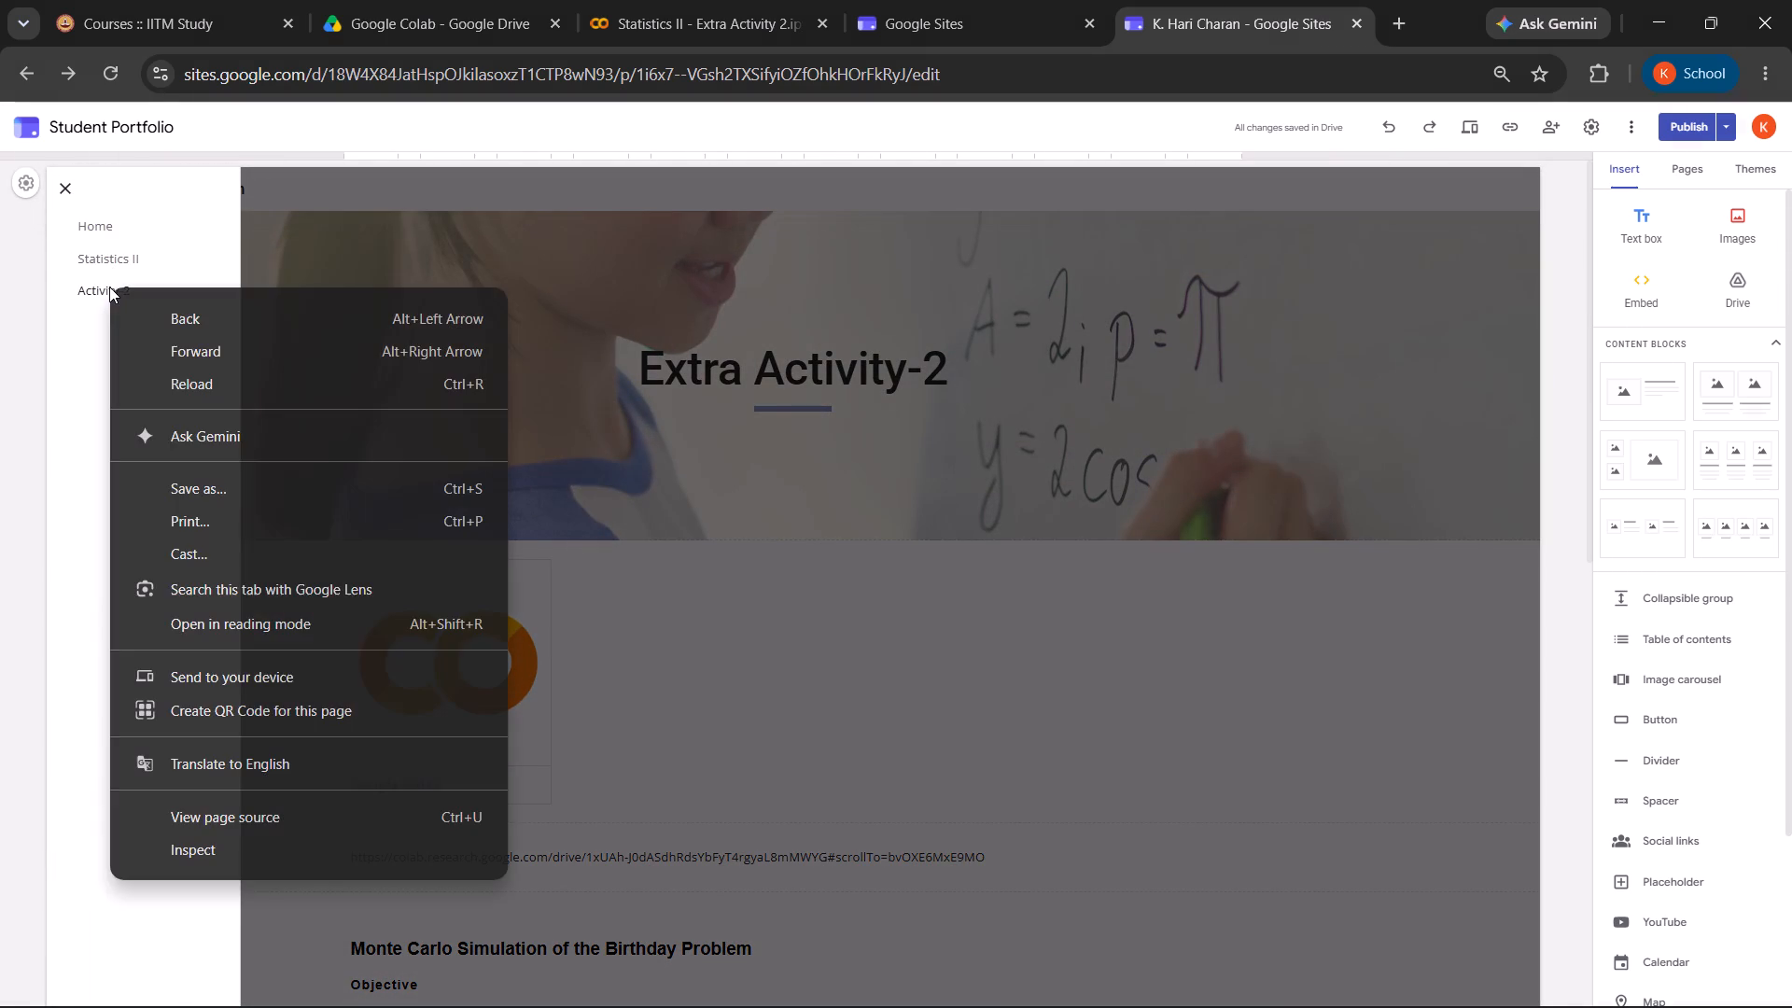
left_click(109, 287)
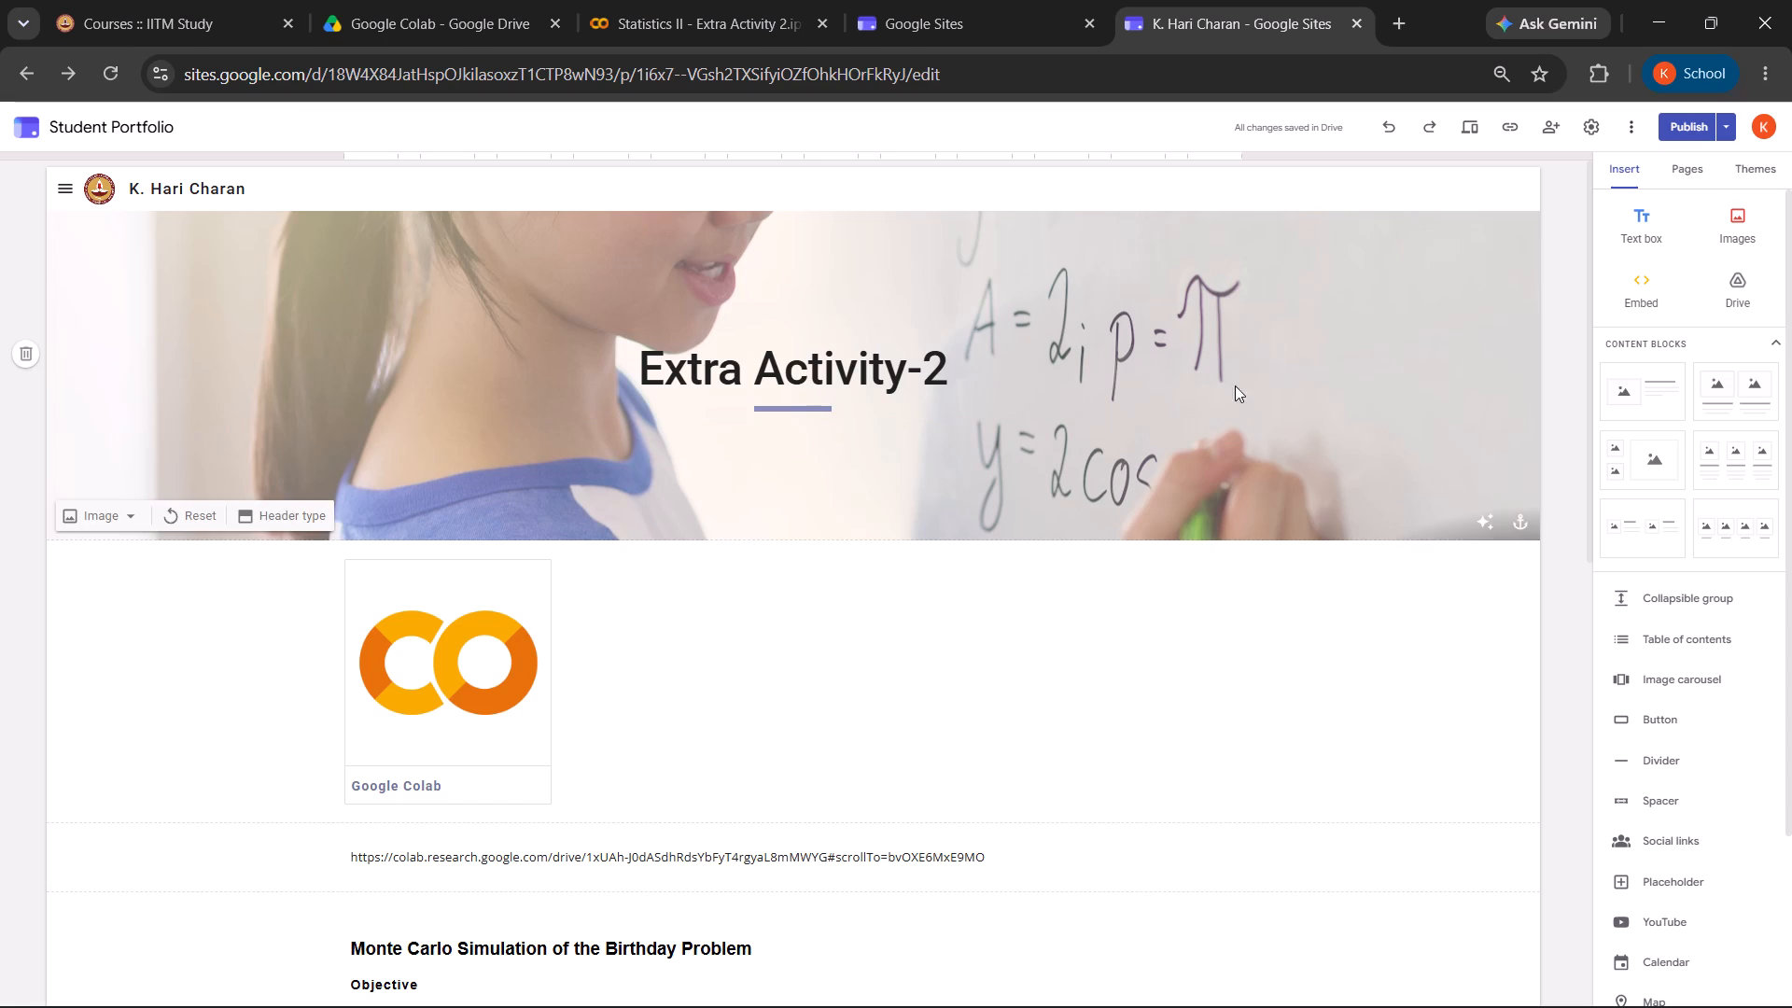
Rename the Activity-2 page to Extra Activity-2 in its page properties.
left_click(1687, 172)
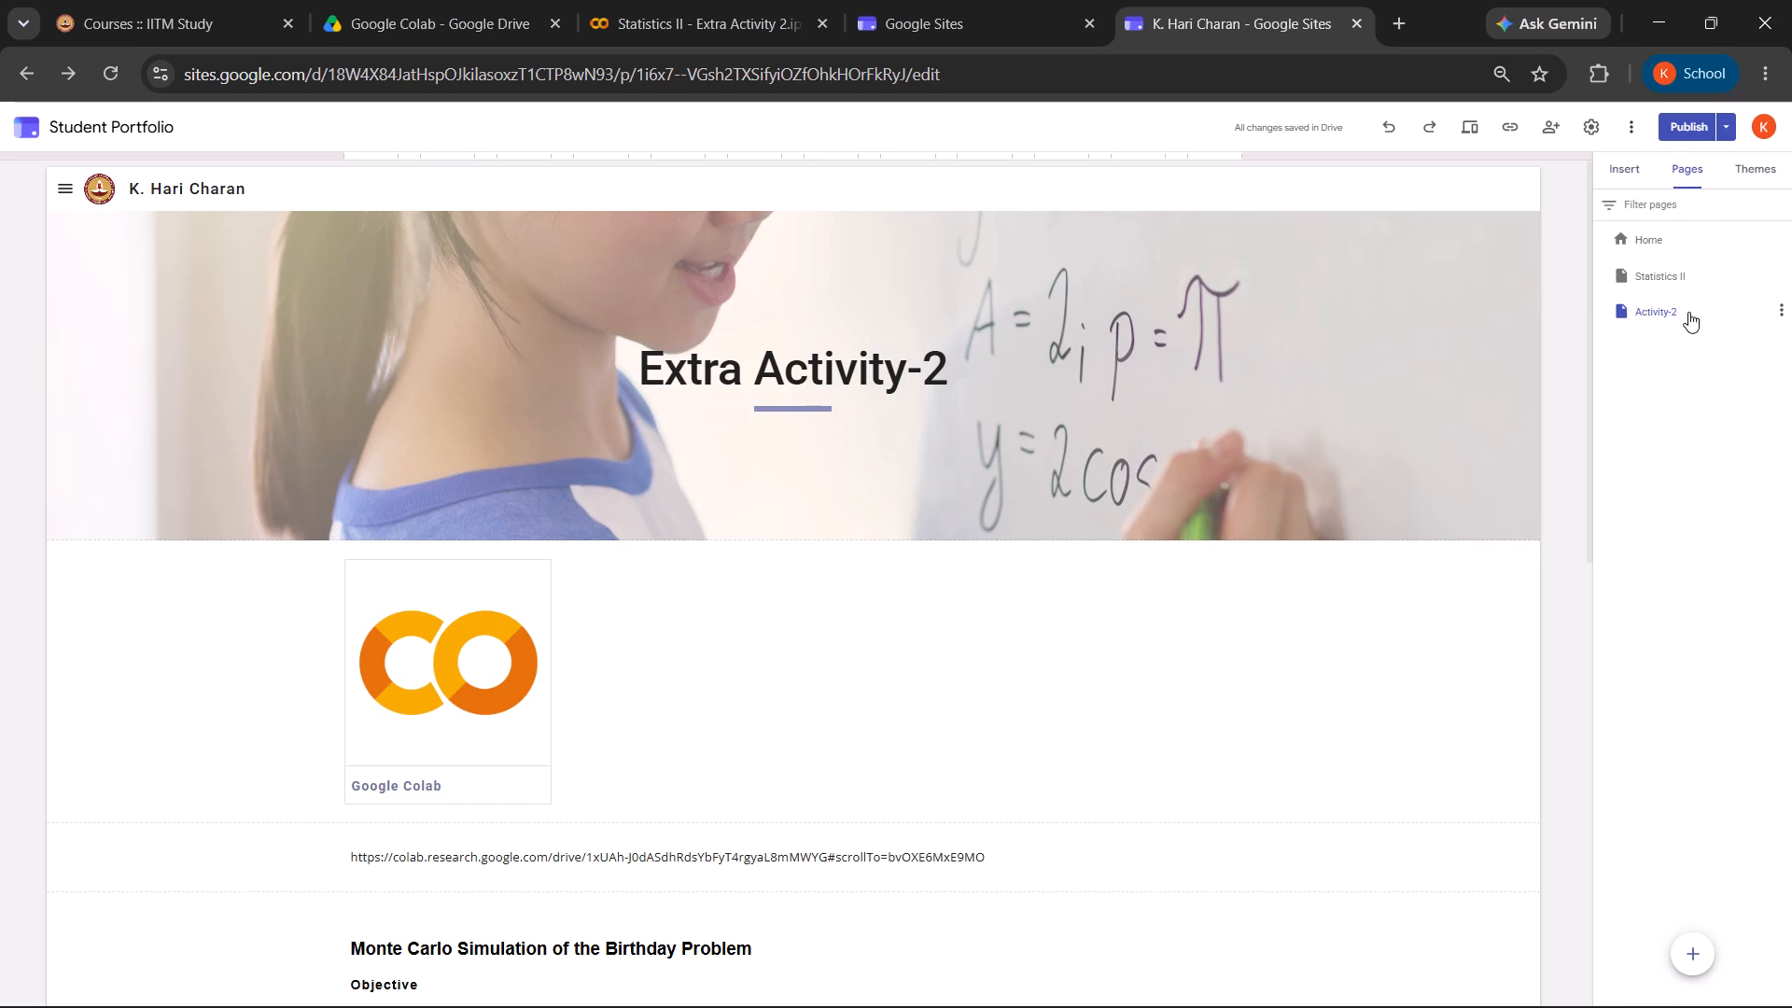
left_click(1780, 311)
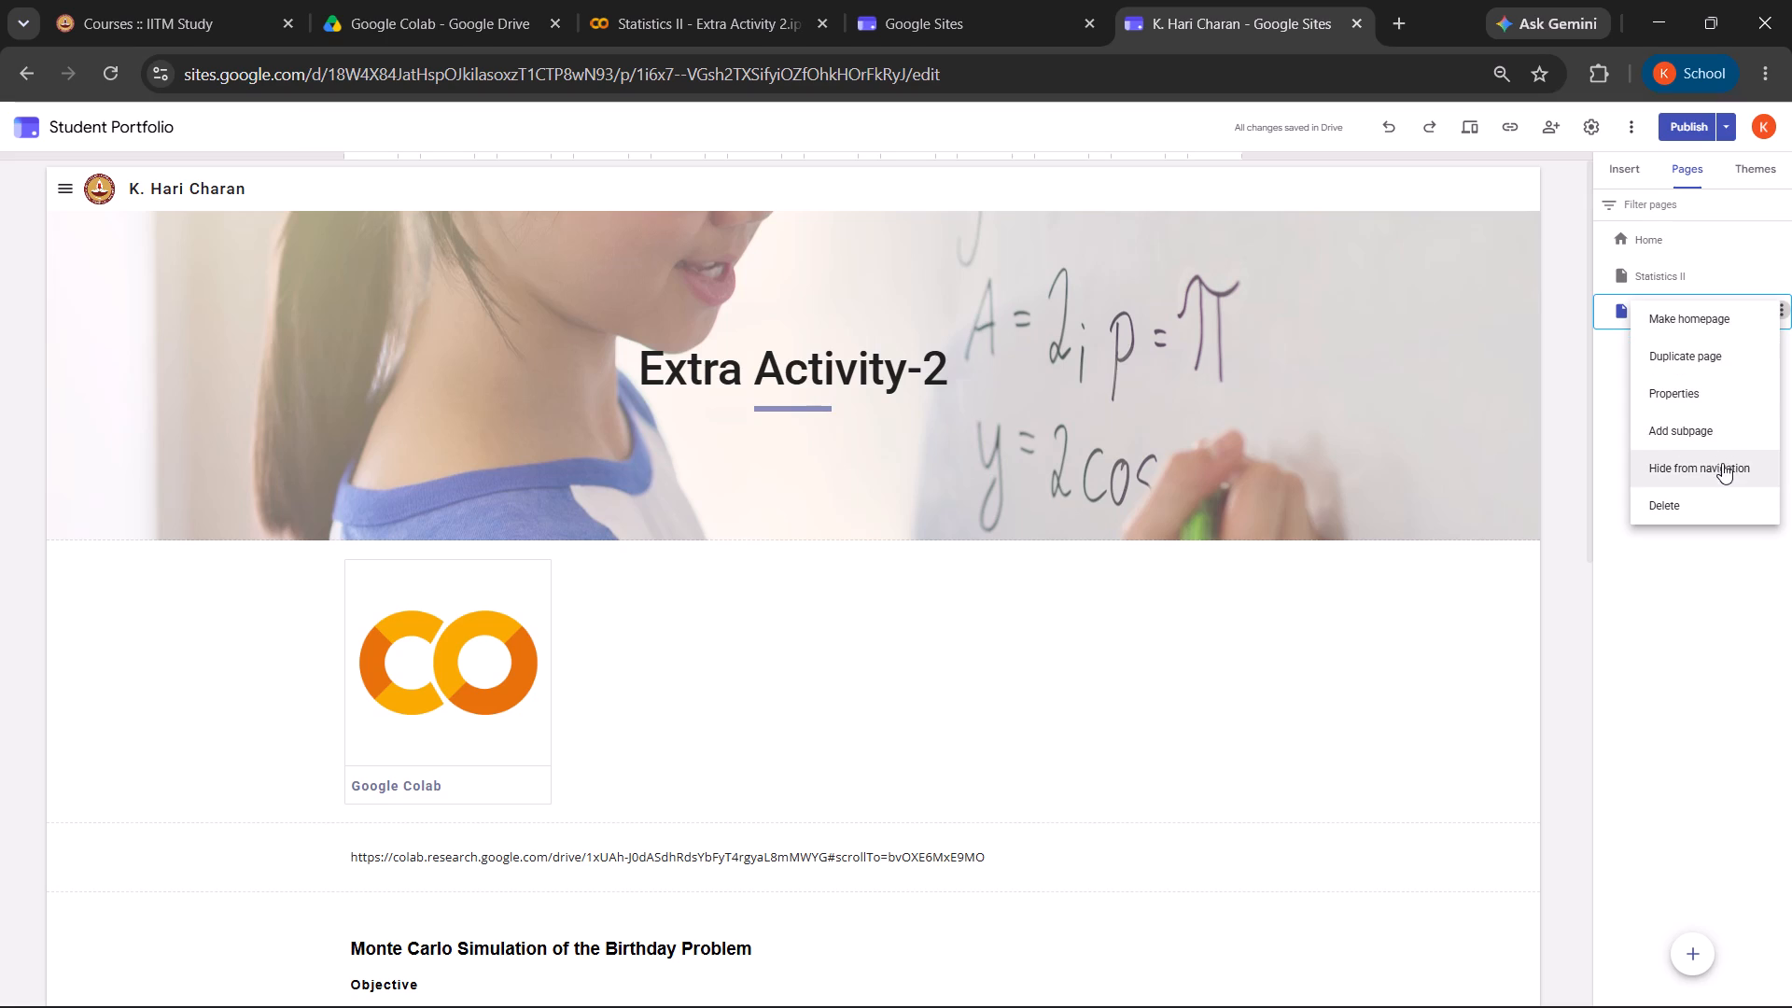
left_click(1709, 402)
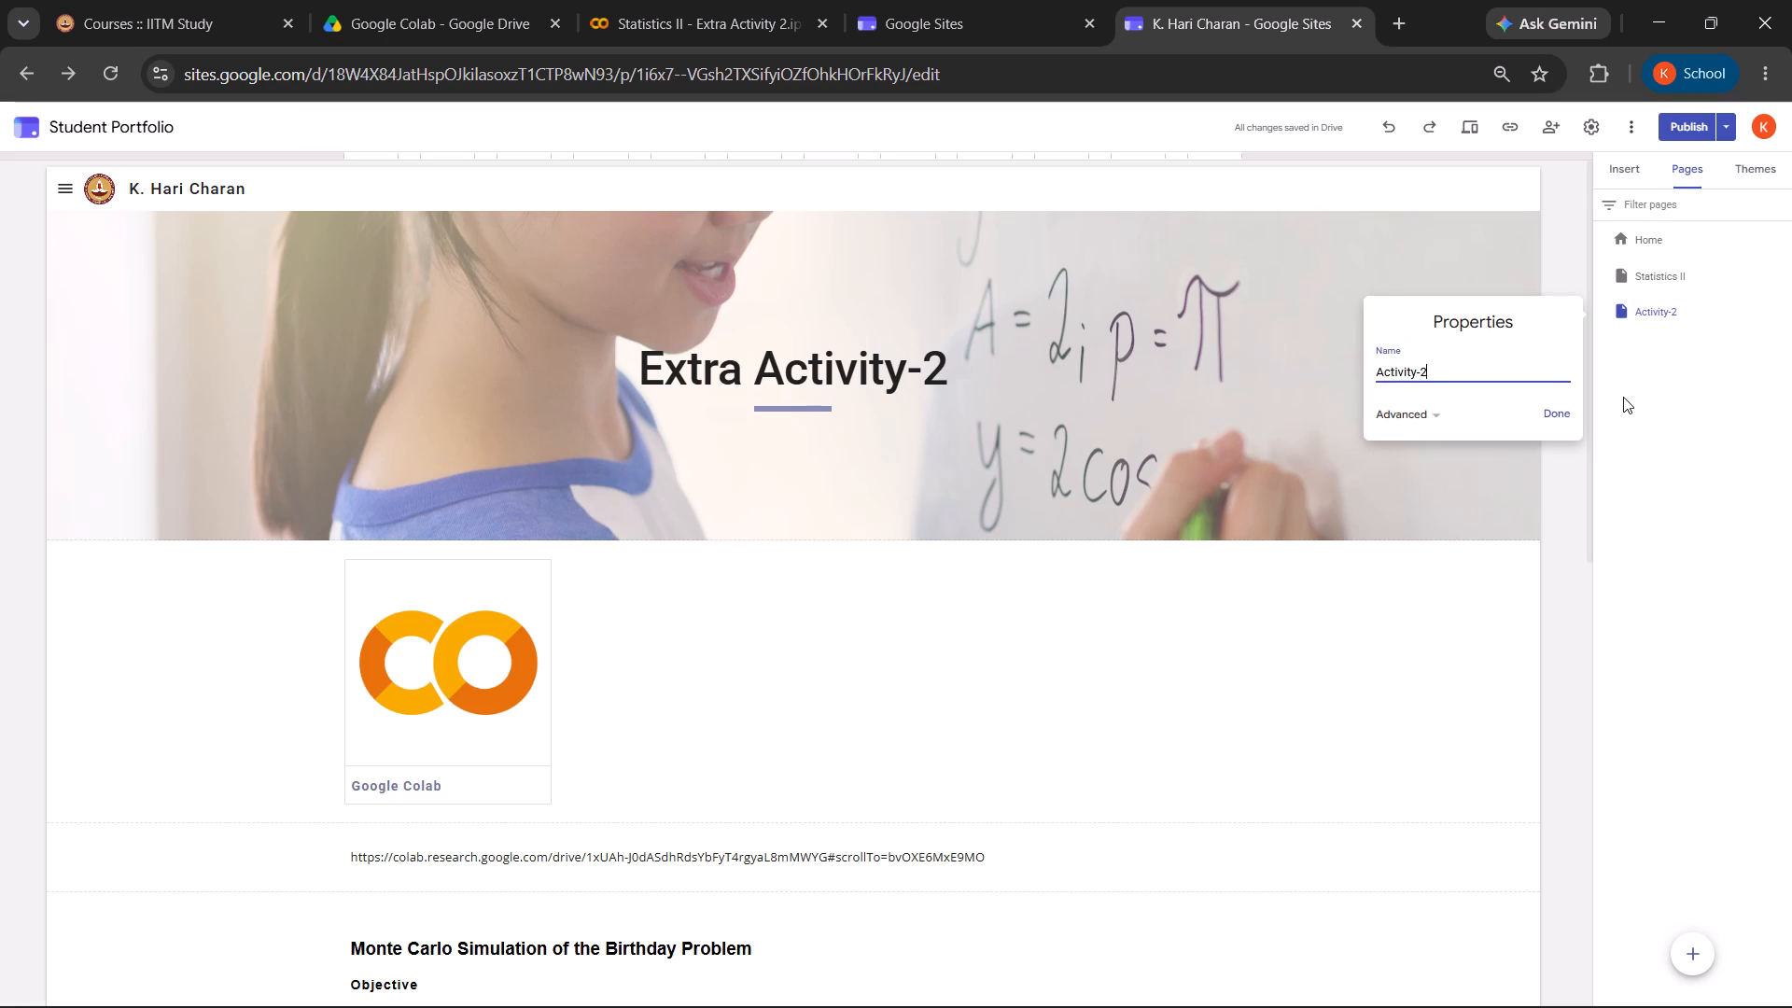
key("Left")
key("Left")
key("Left")
key("Left")
key("Left")
key("Left")
key("Left")
key("Left")
key("Left")
key("Left")
key("Left")
key("Left")
key("Left")
key("Left")
type("Extra")
key("space")
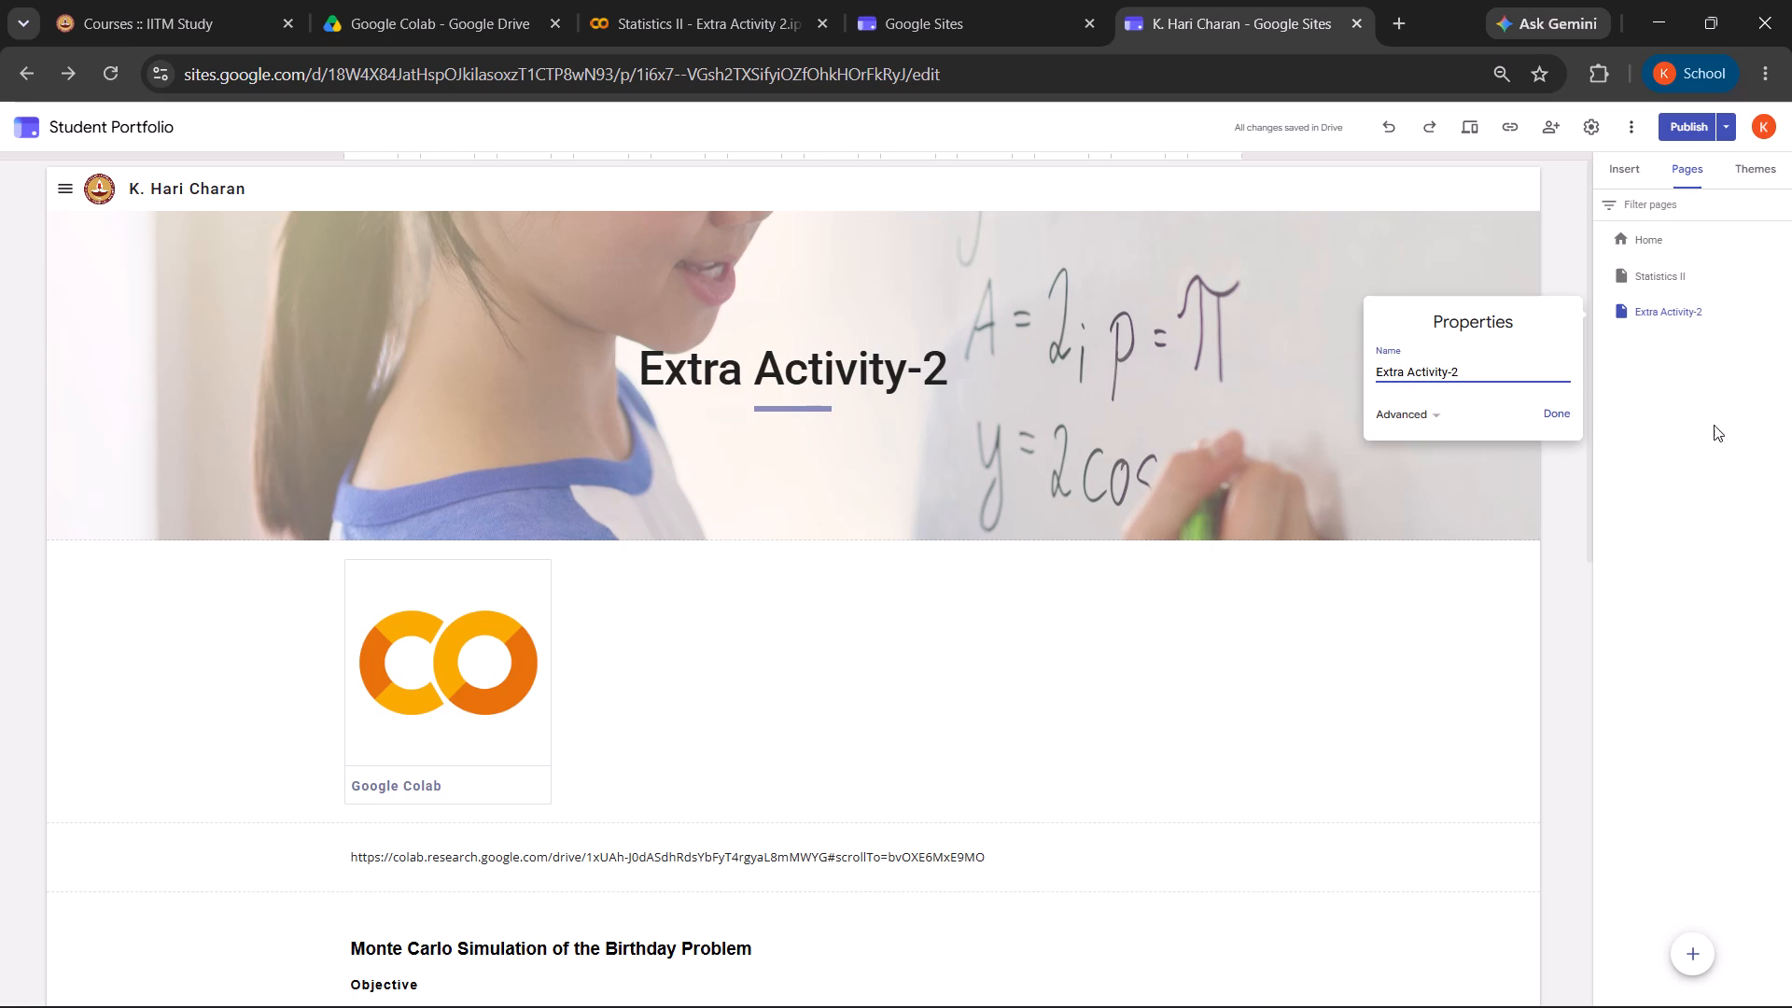
left_click(1559, 409)
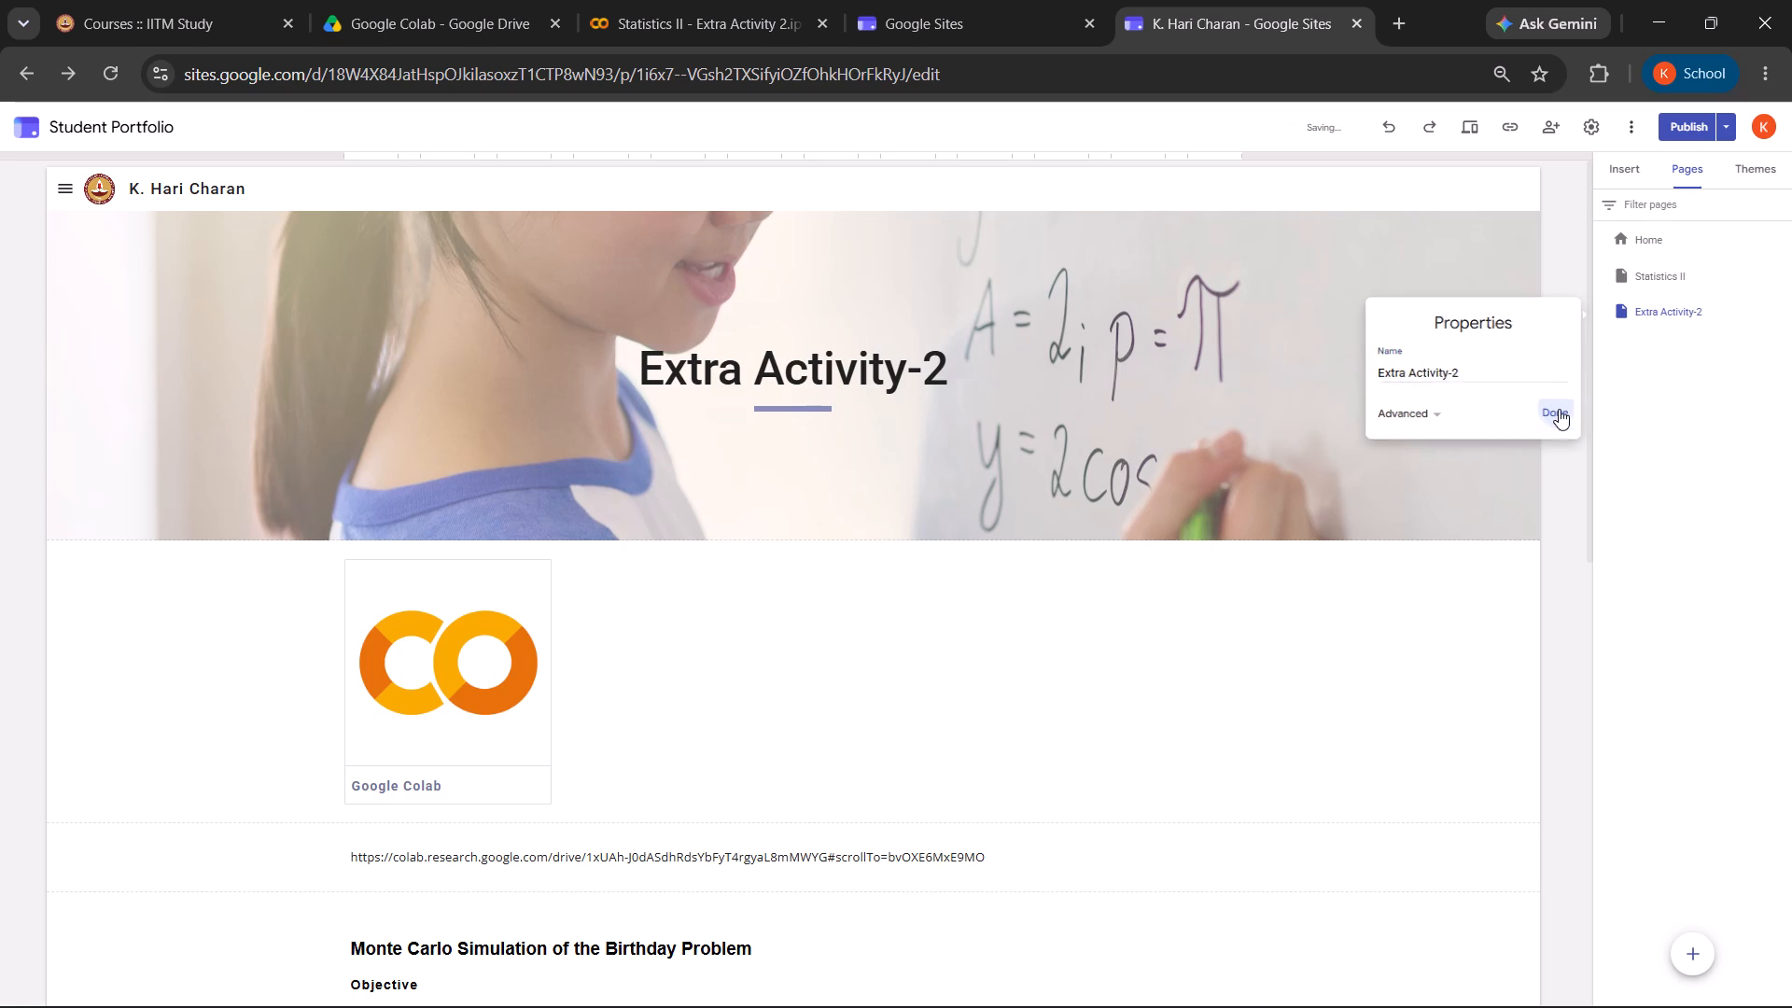
left_click(1567, 547)
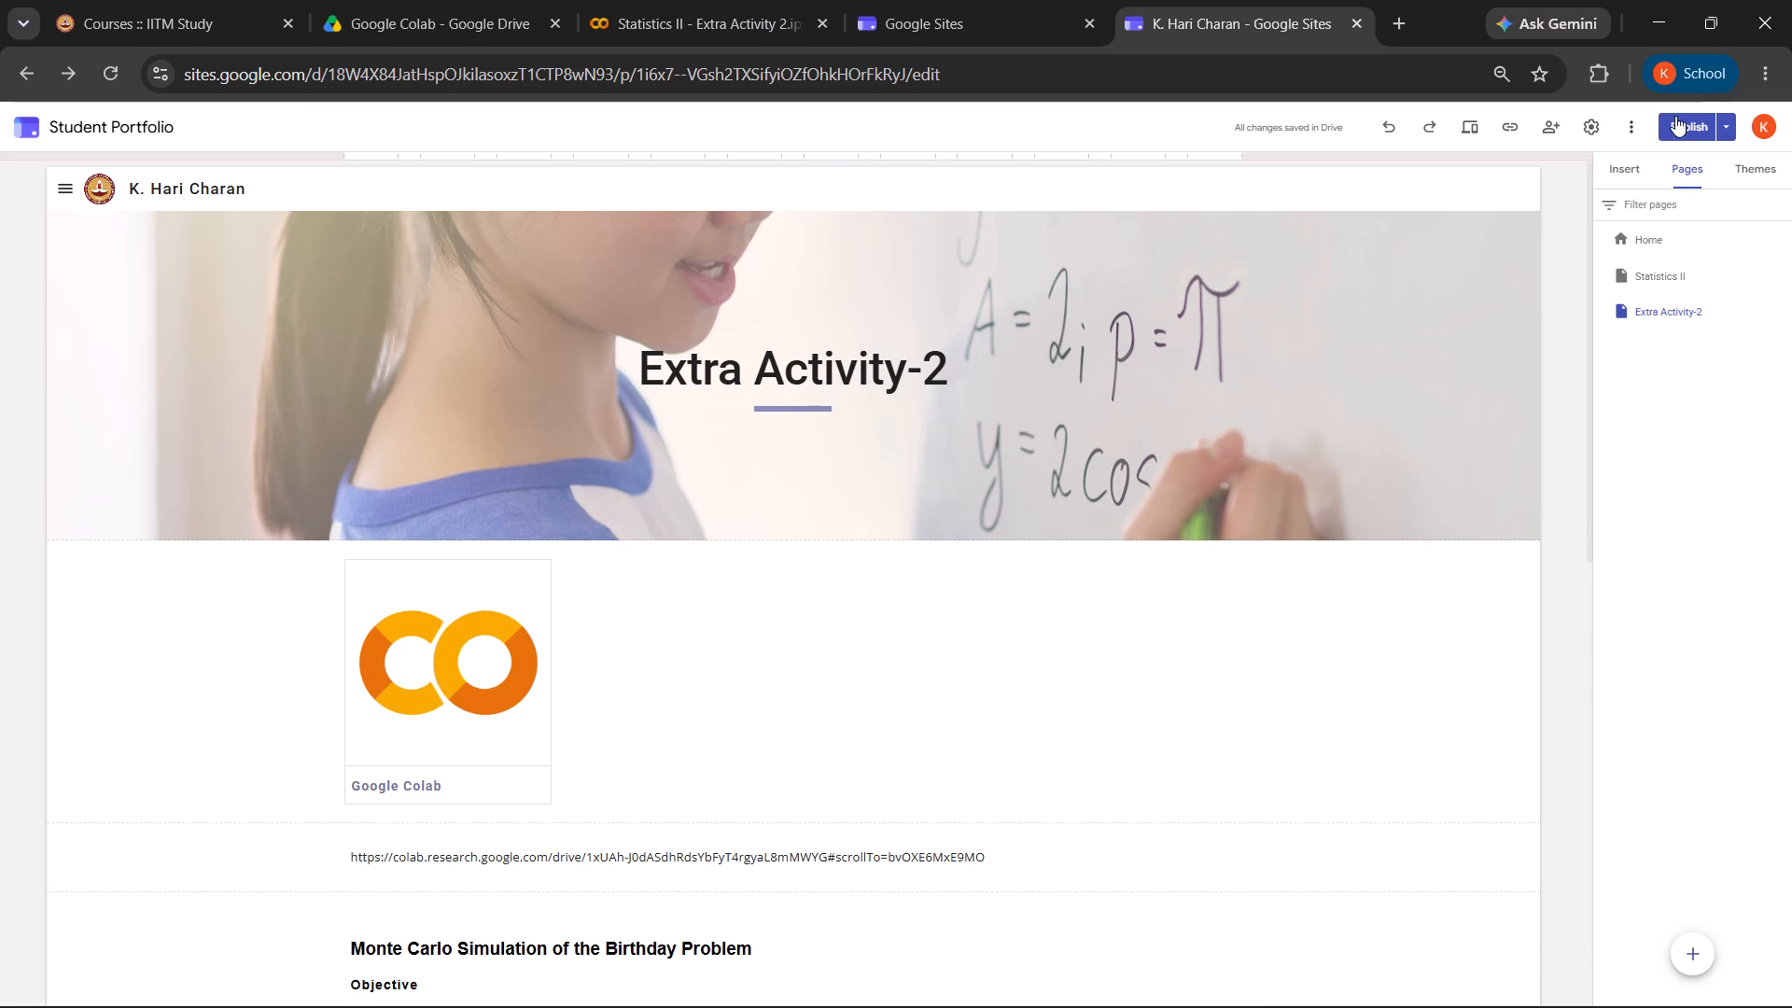
Review and publish the Student Portfolio site's title and page name changes.
left_click(1675, 120)
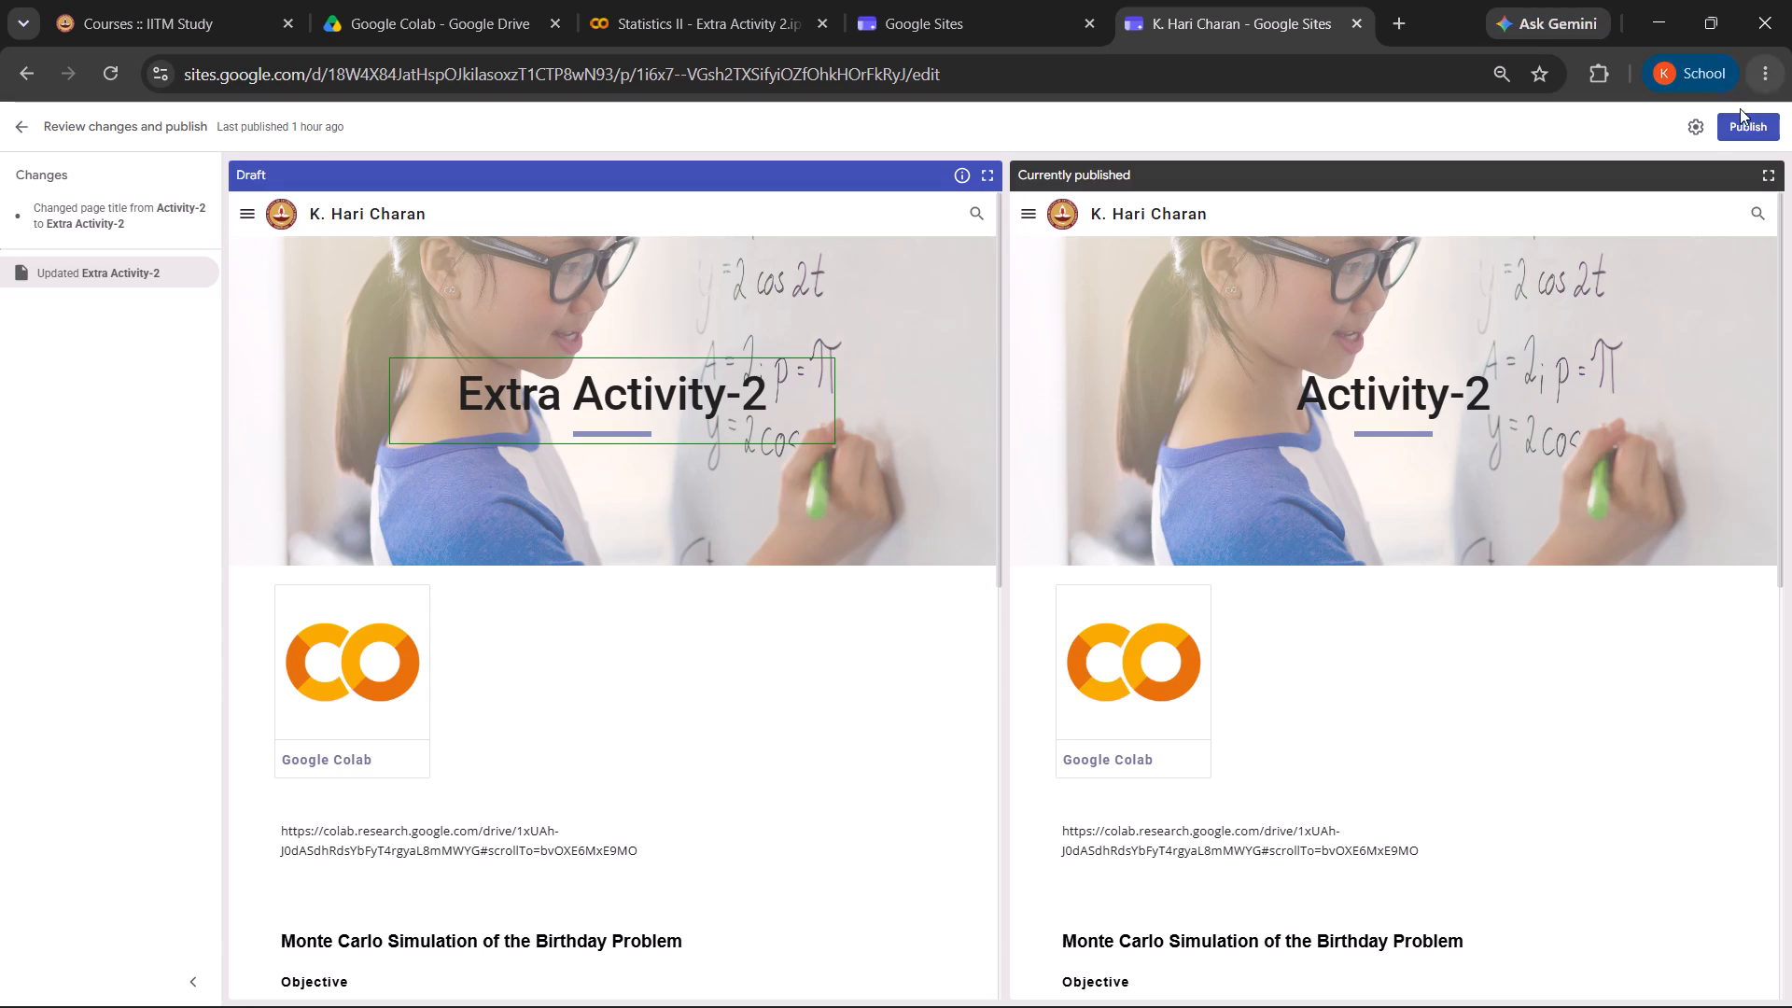
left_click(1732, 123)
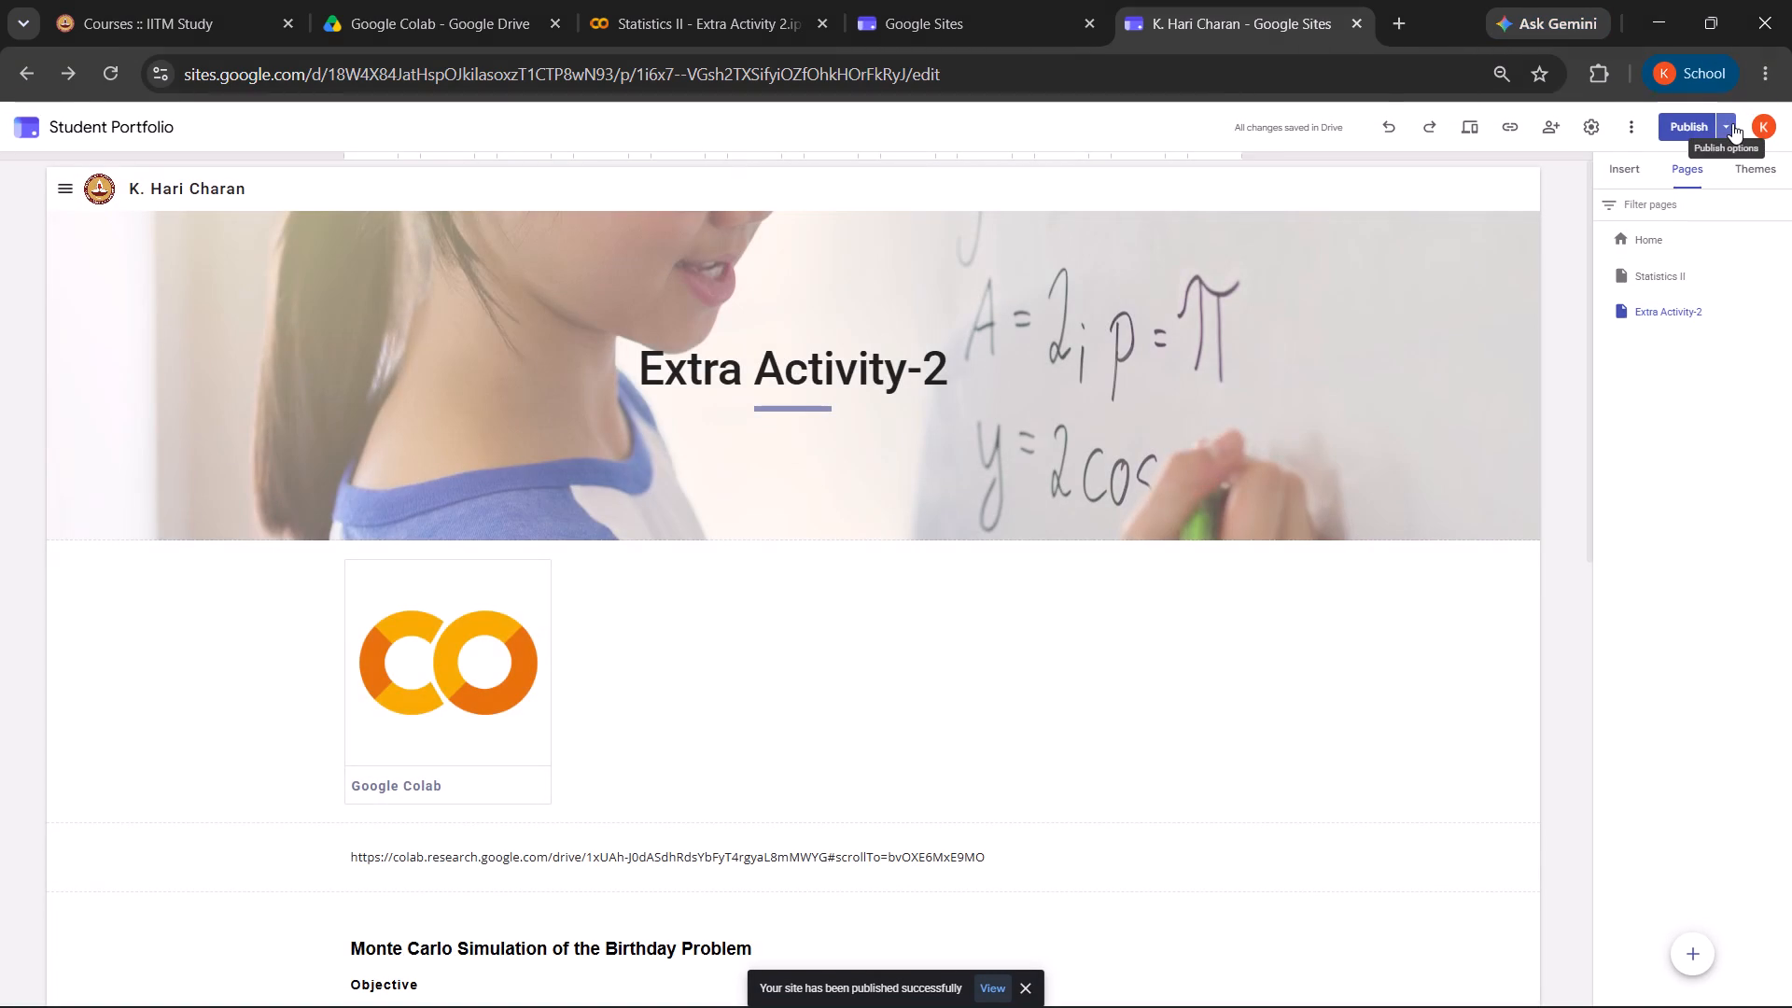
Copy the published site link from the Student Portfolio's sharing settings.
left_click(1732, 123)
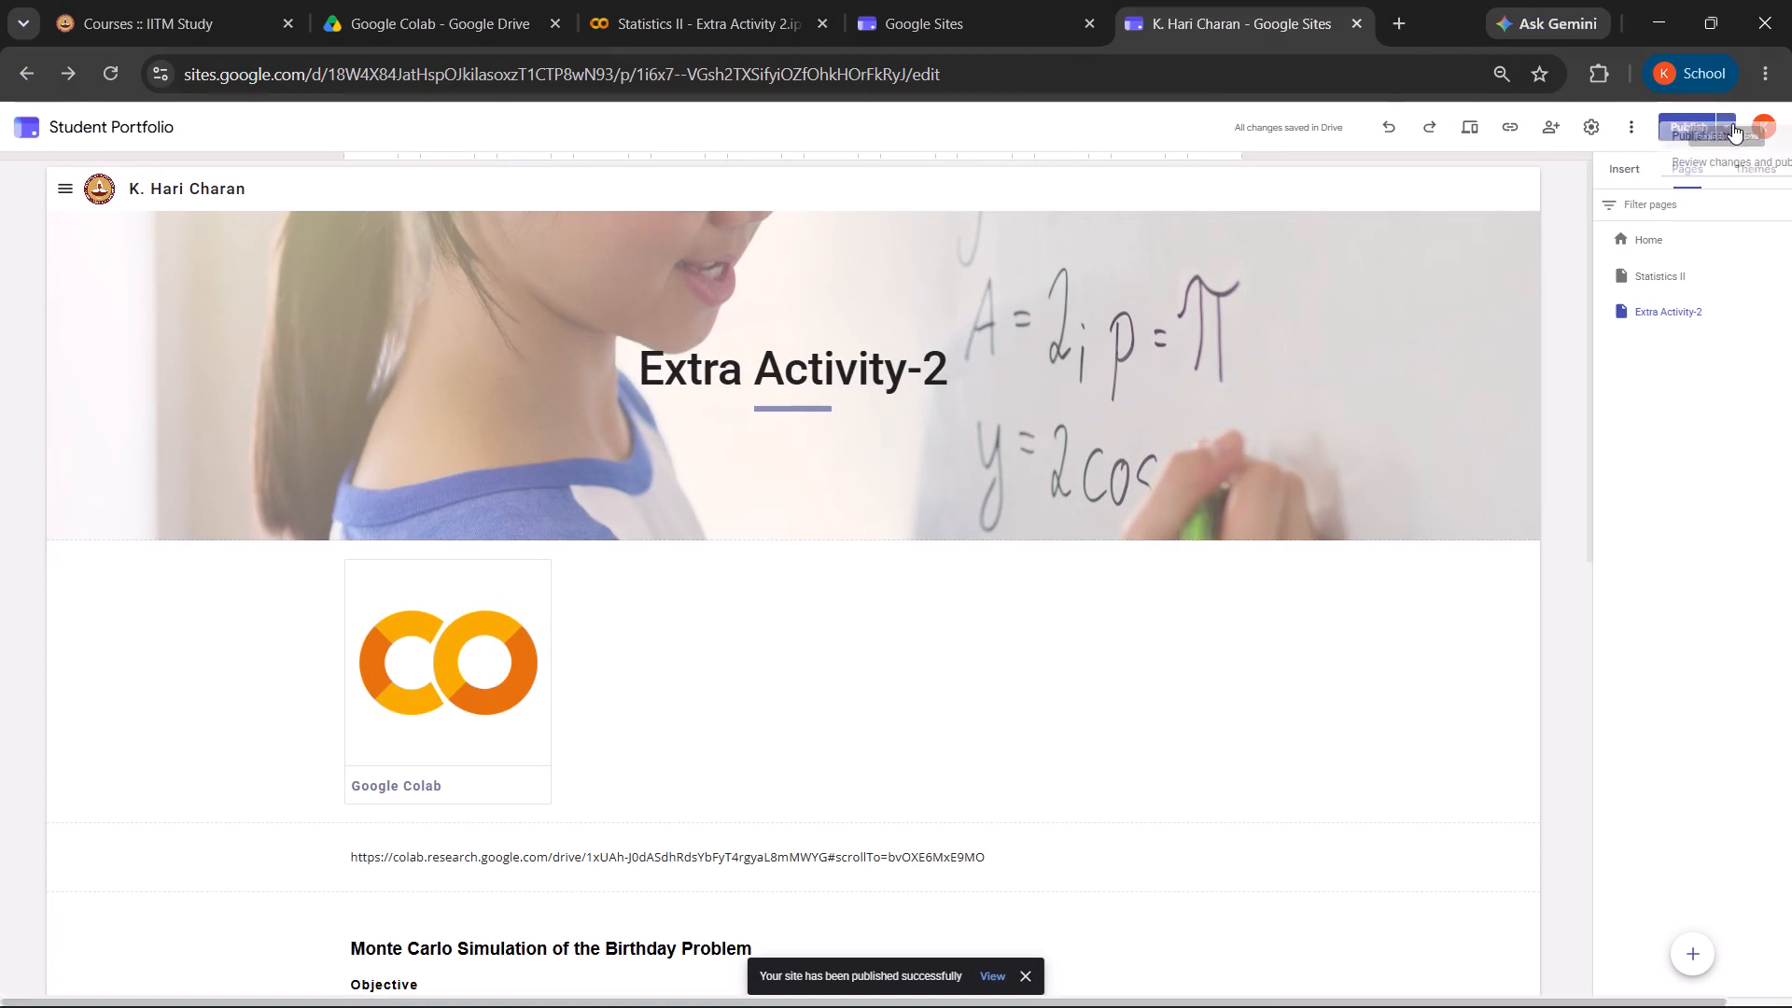
left_click(1556, 119)
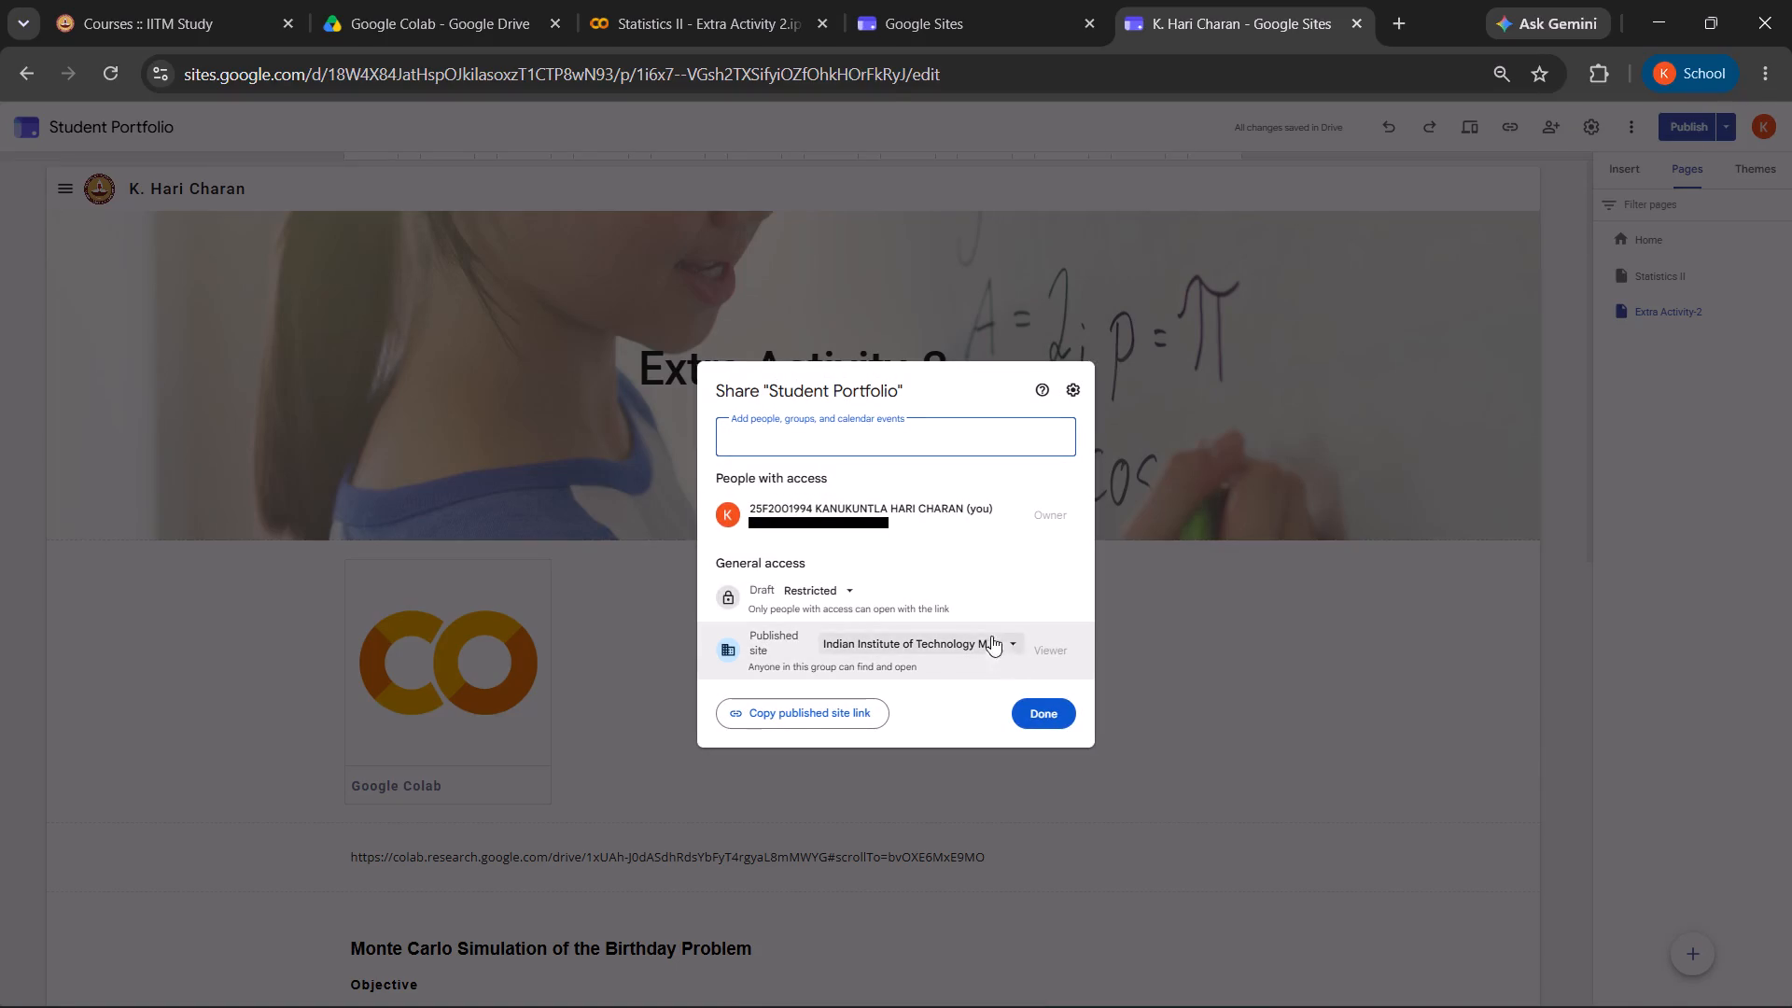
left_click(839, 714)
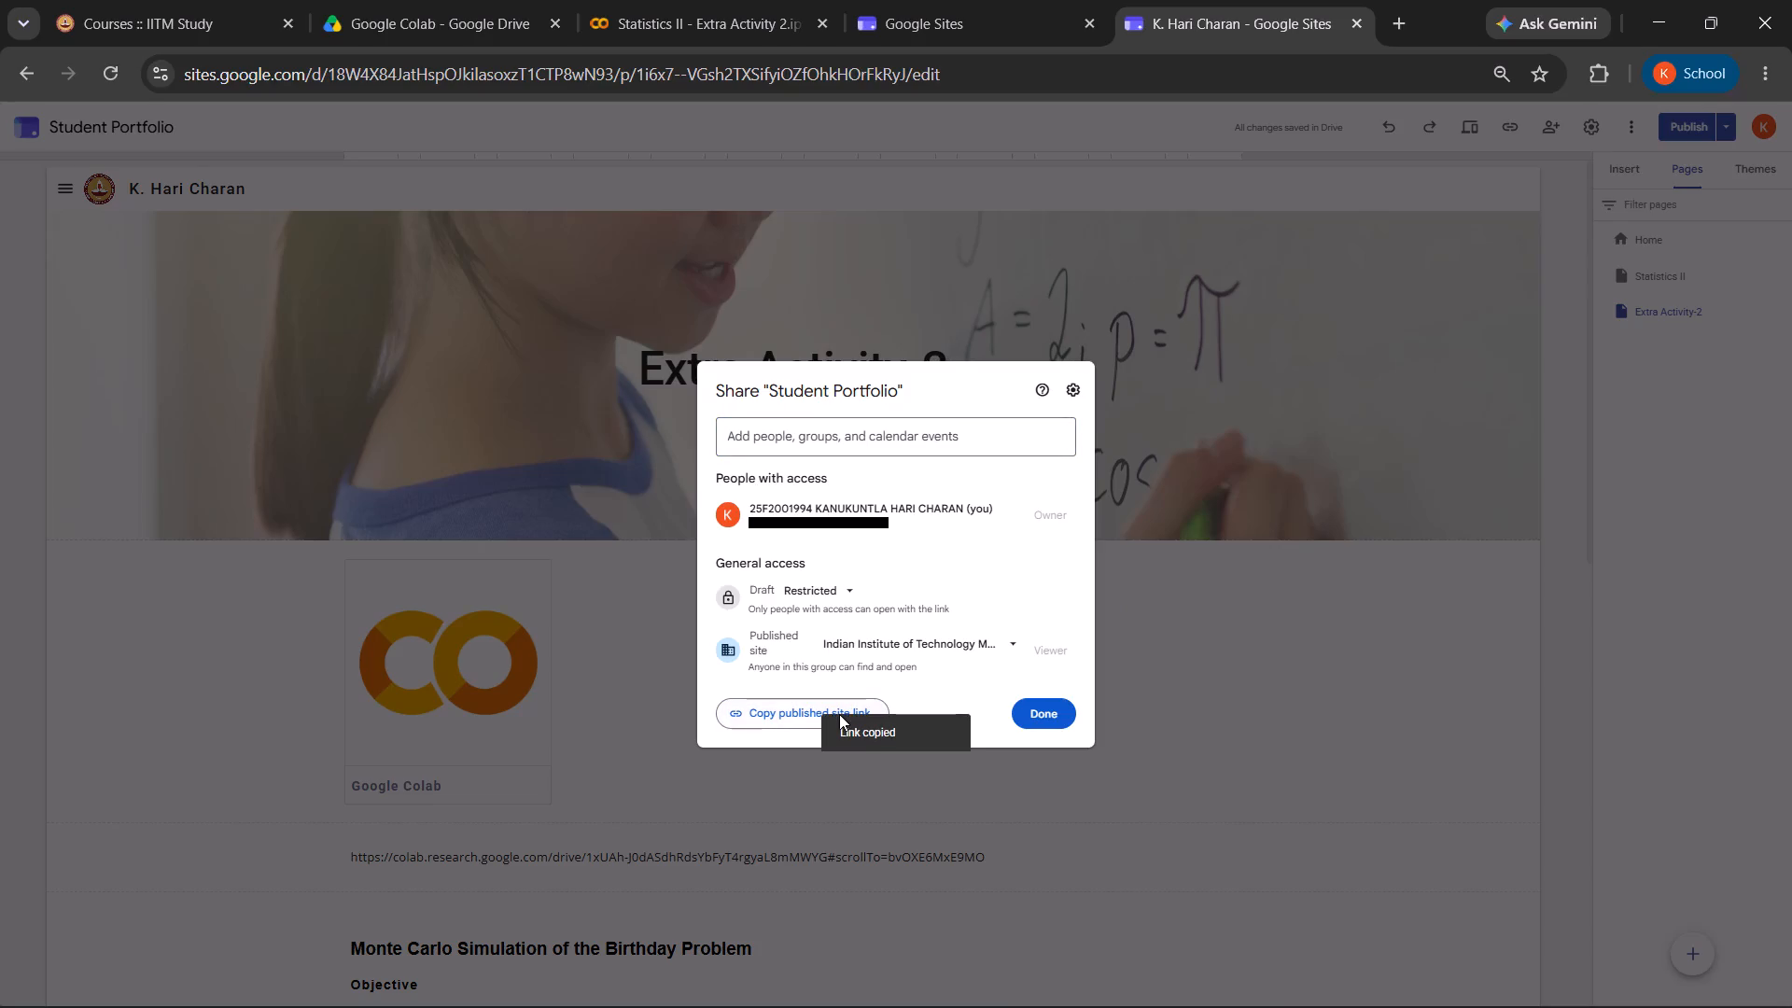
Open the copied published link in a new tab and examine the Home and Extra Activity-2 pages.
left_click(1394, 20)
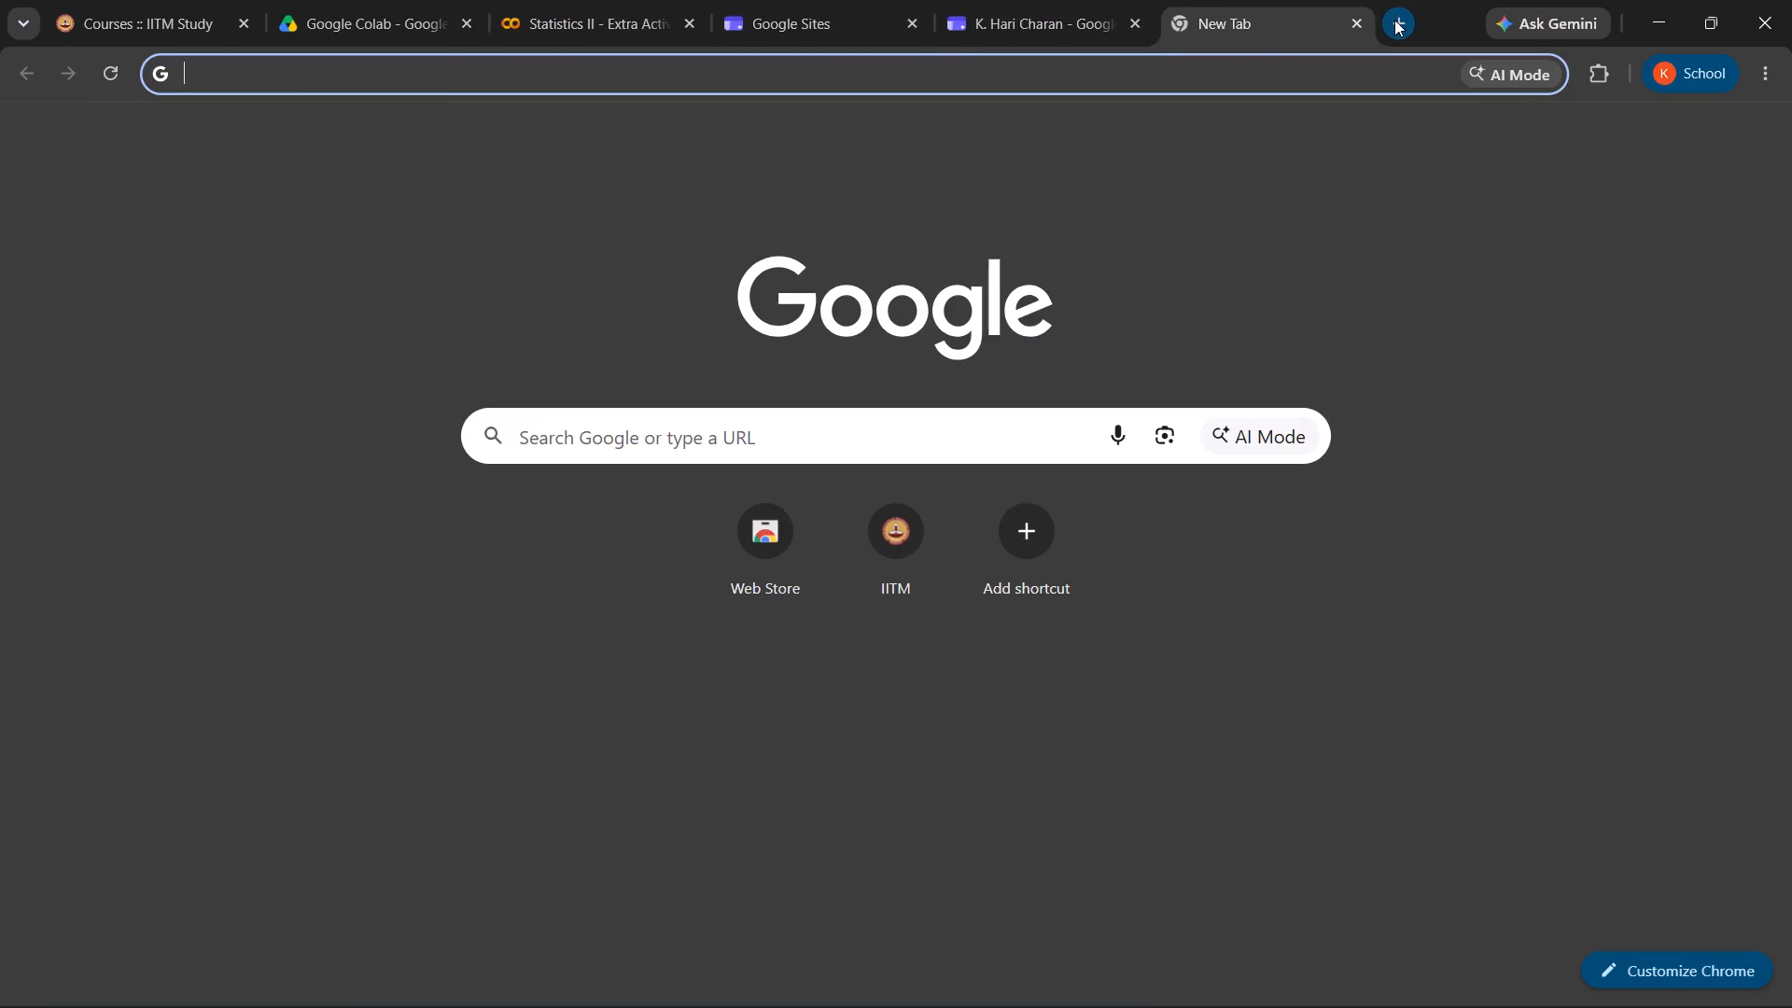
key("ctrl+v")
key("Return")
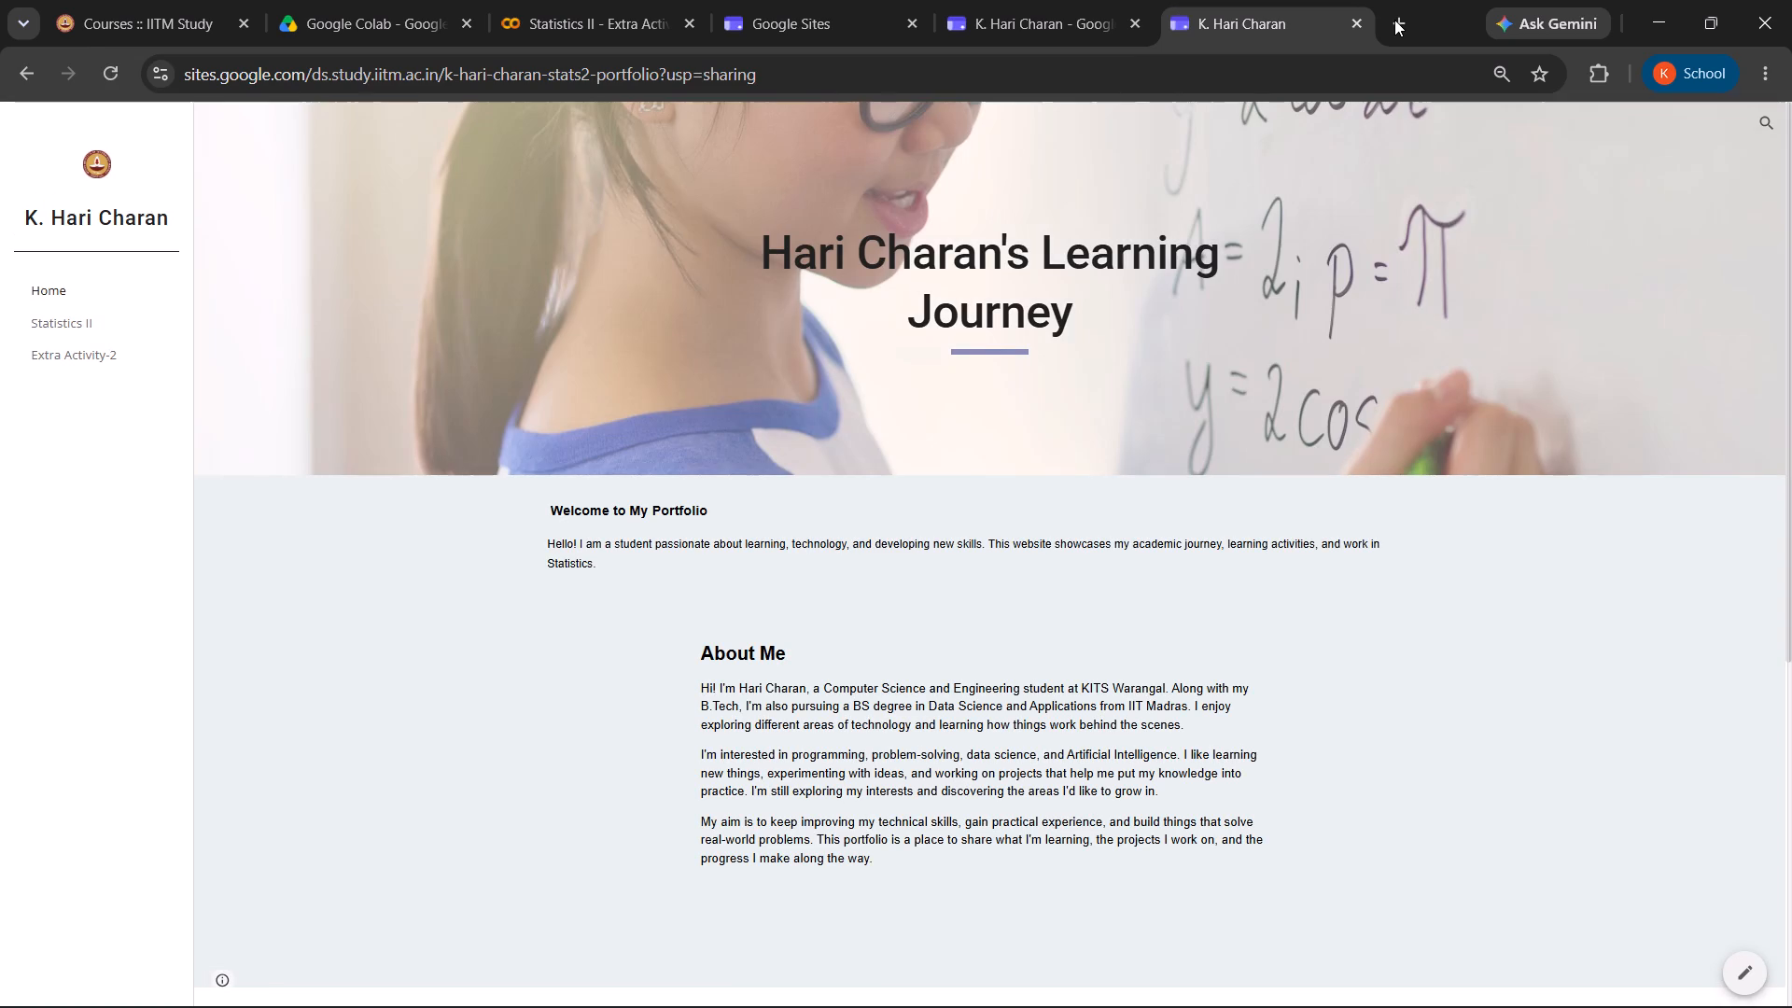
scroll(1235, 497, "down", 2)
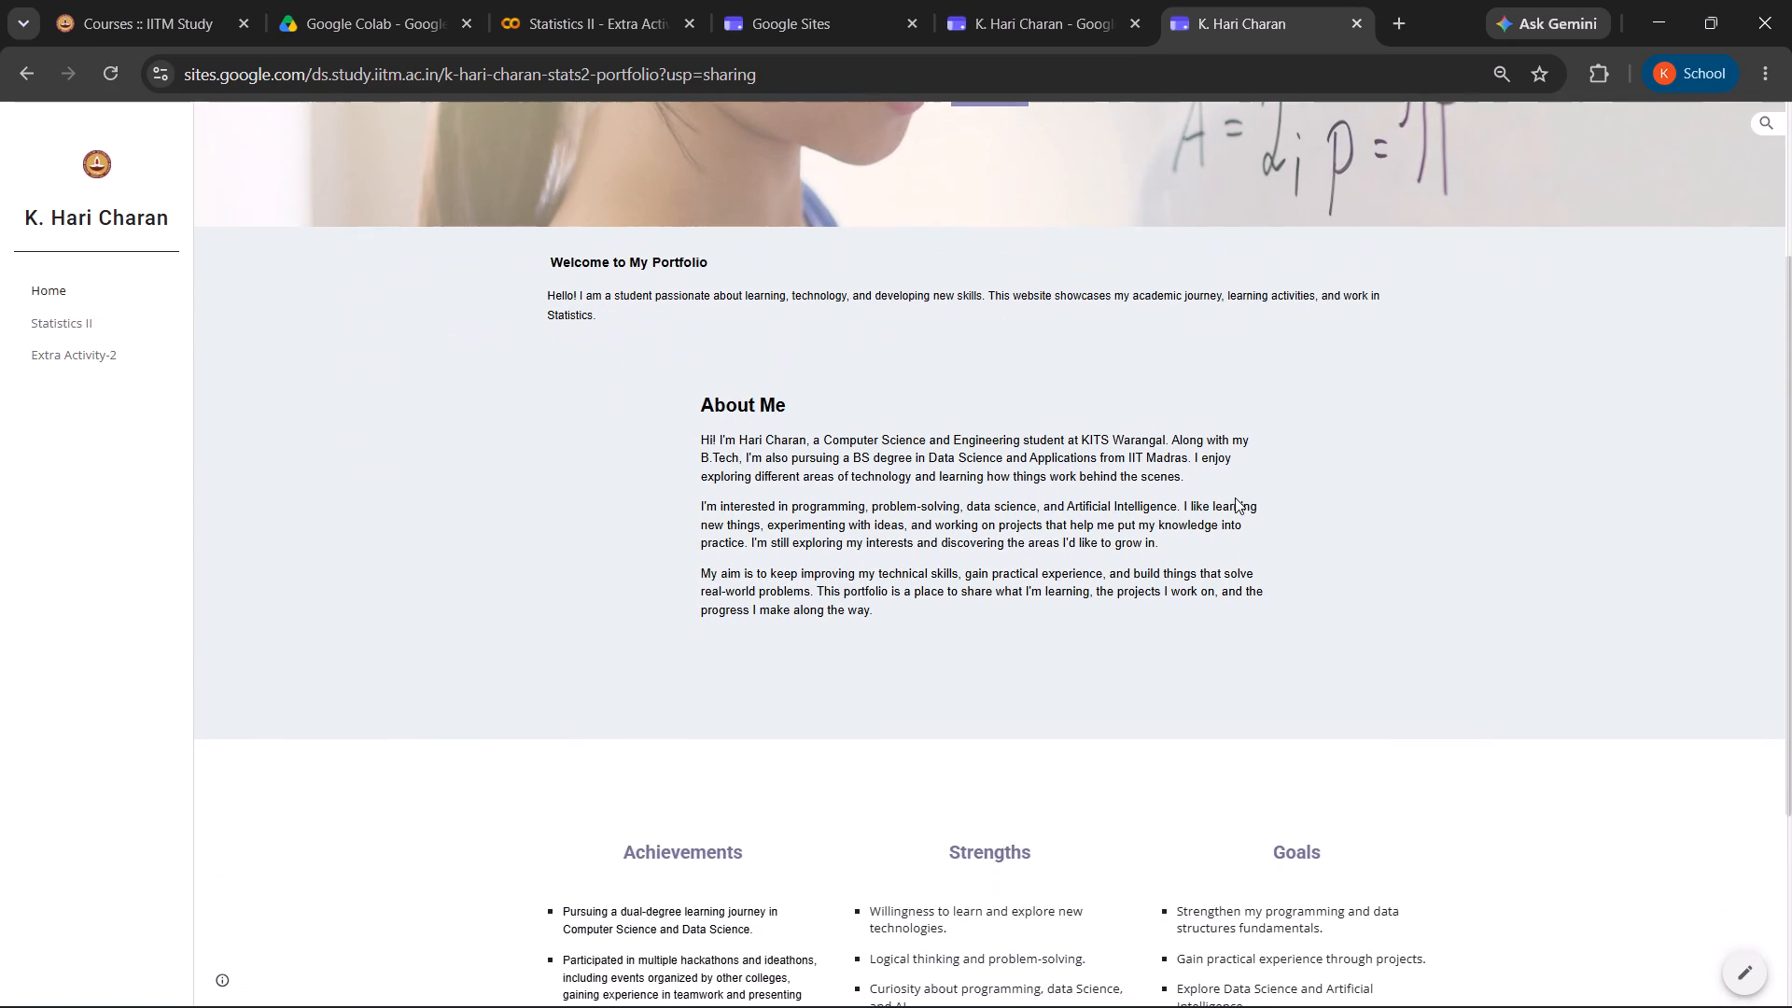
scroll(1235, 497, "up", 2)
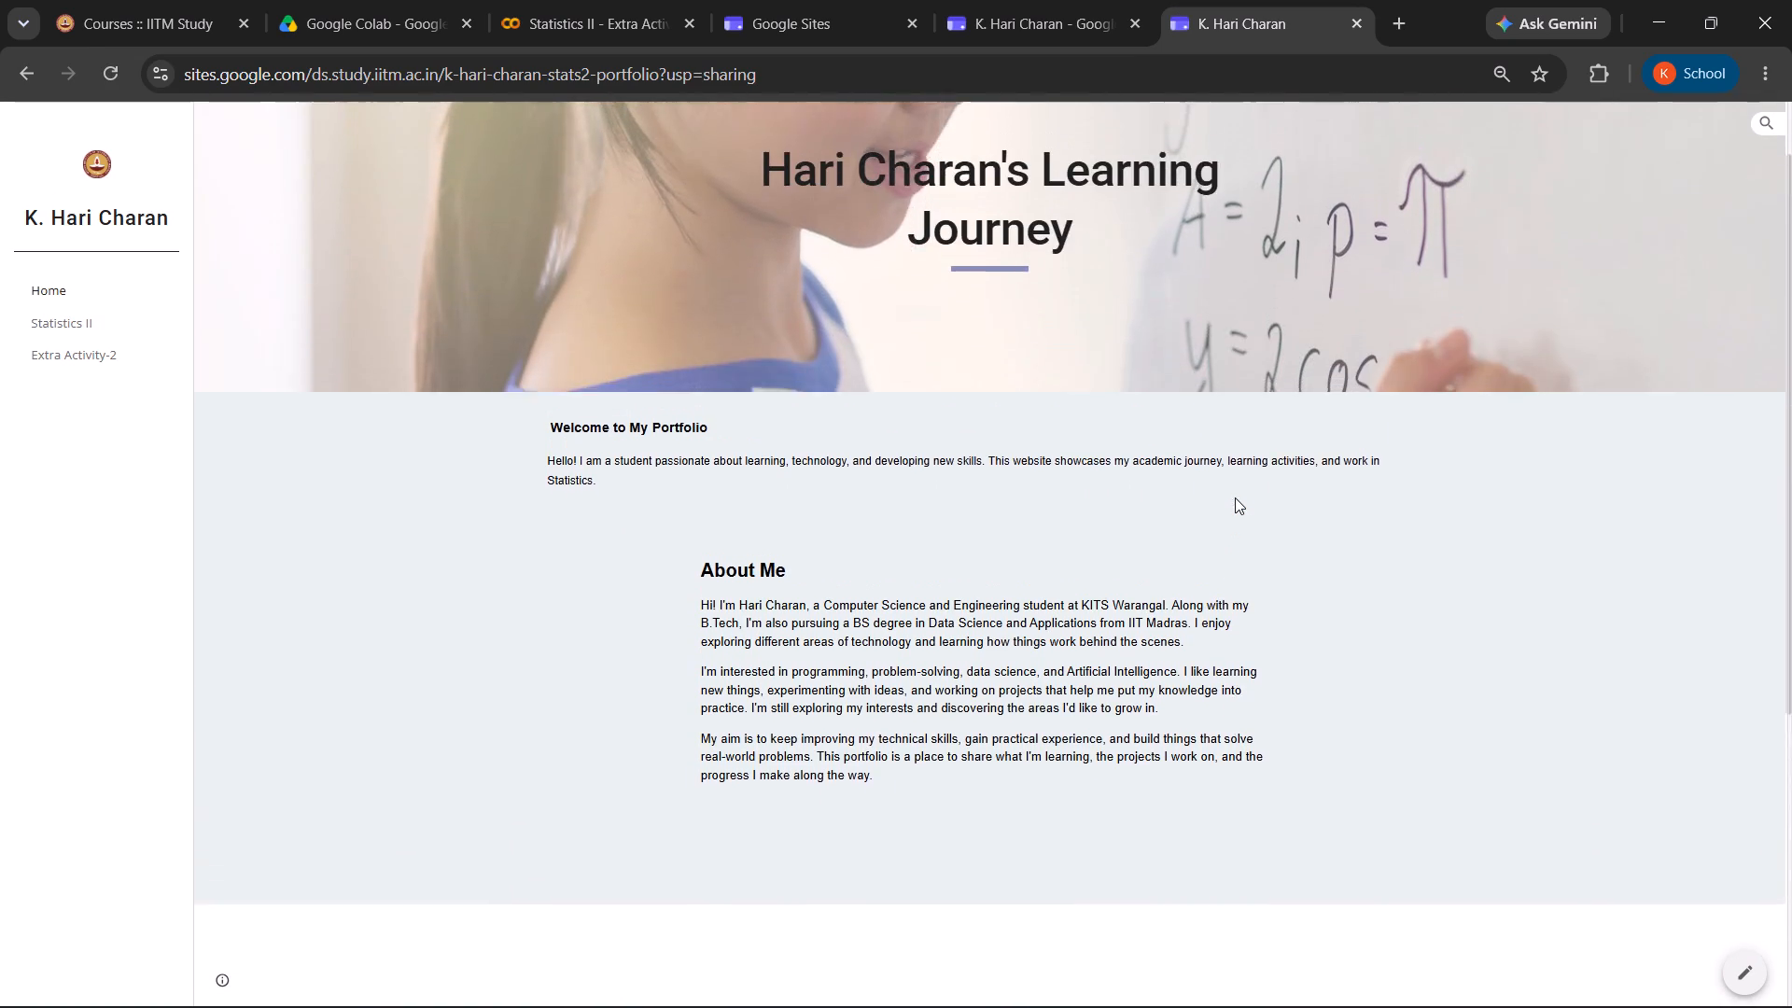
scroll(1235, 497, "up", 1)
scroll(1235, 497, "down", 4)
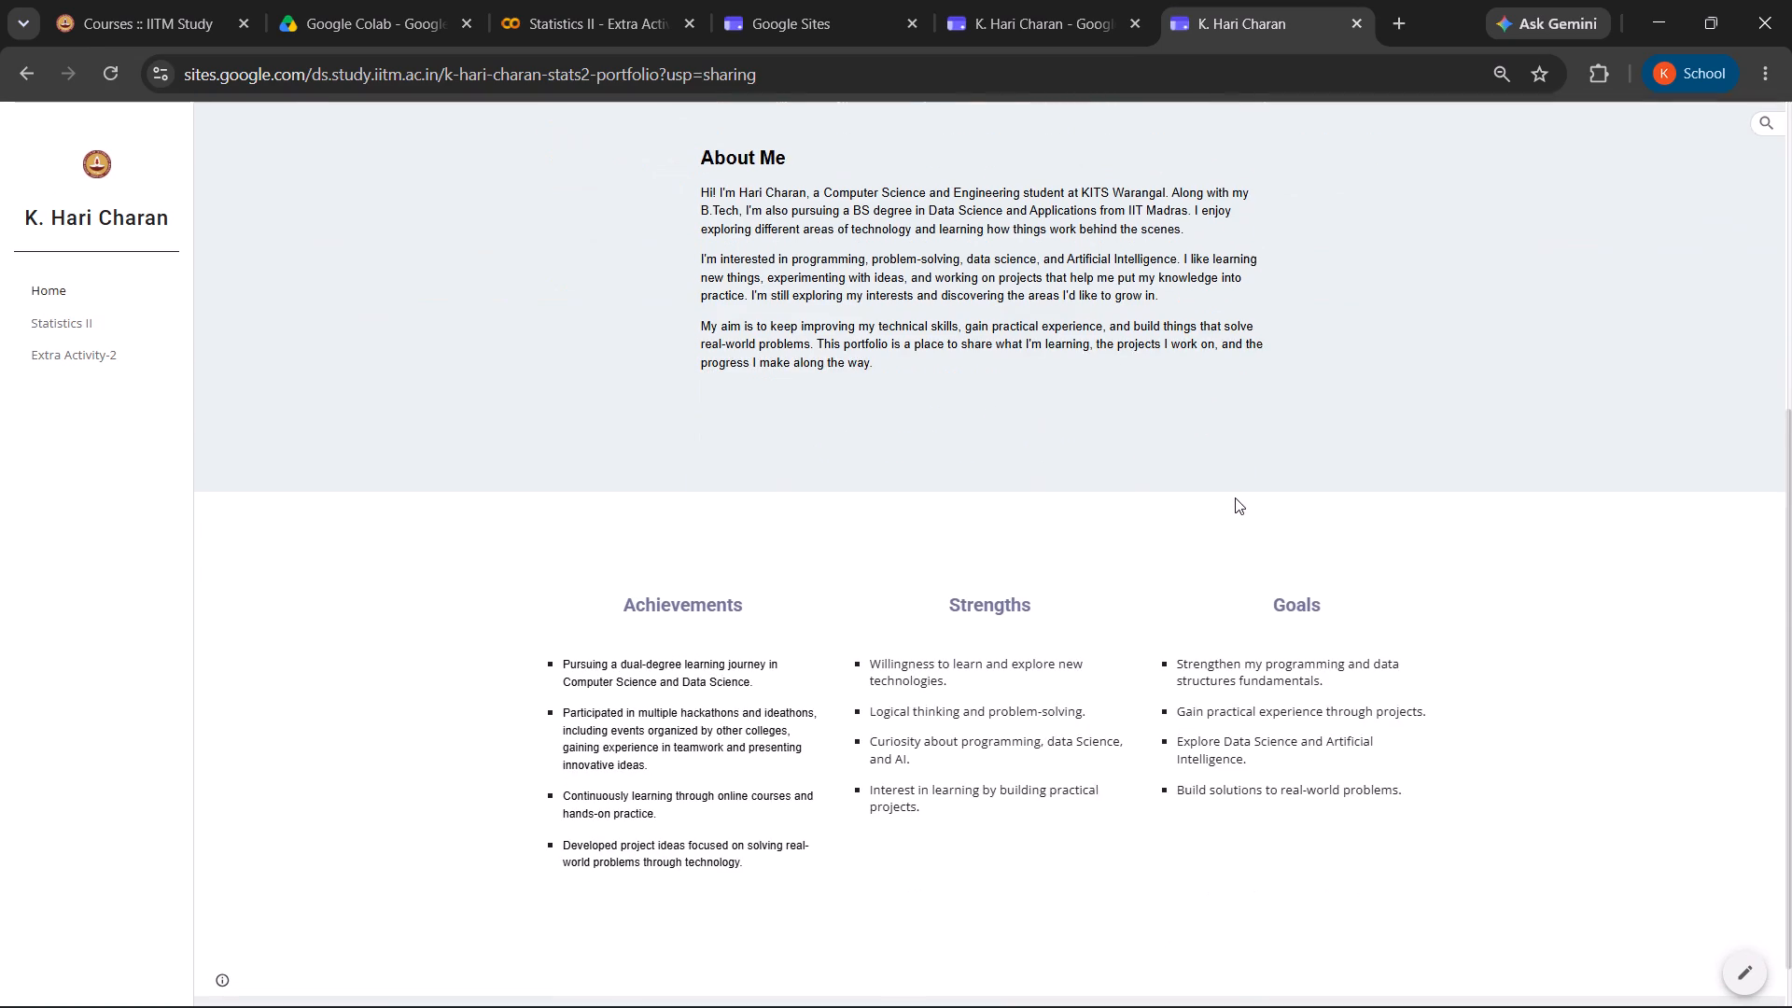
scroll(1235, 497, "down", 4)
left_click(72, 345)
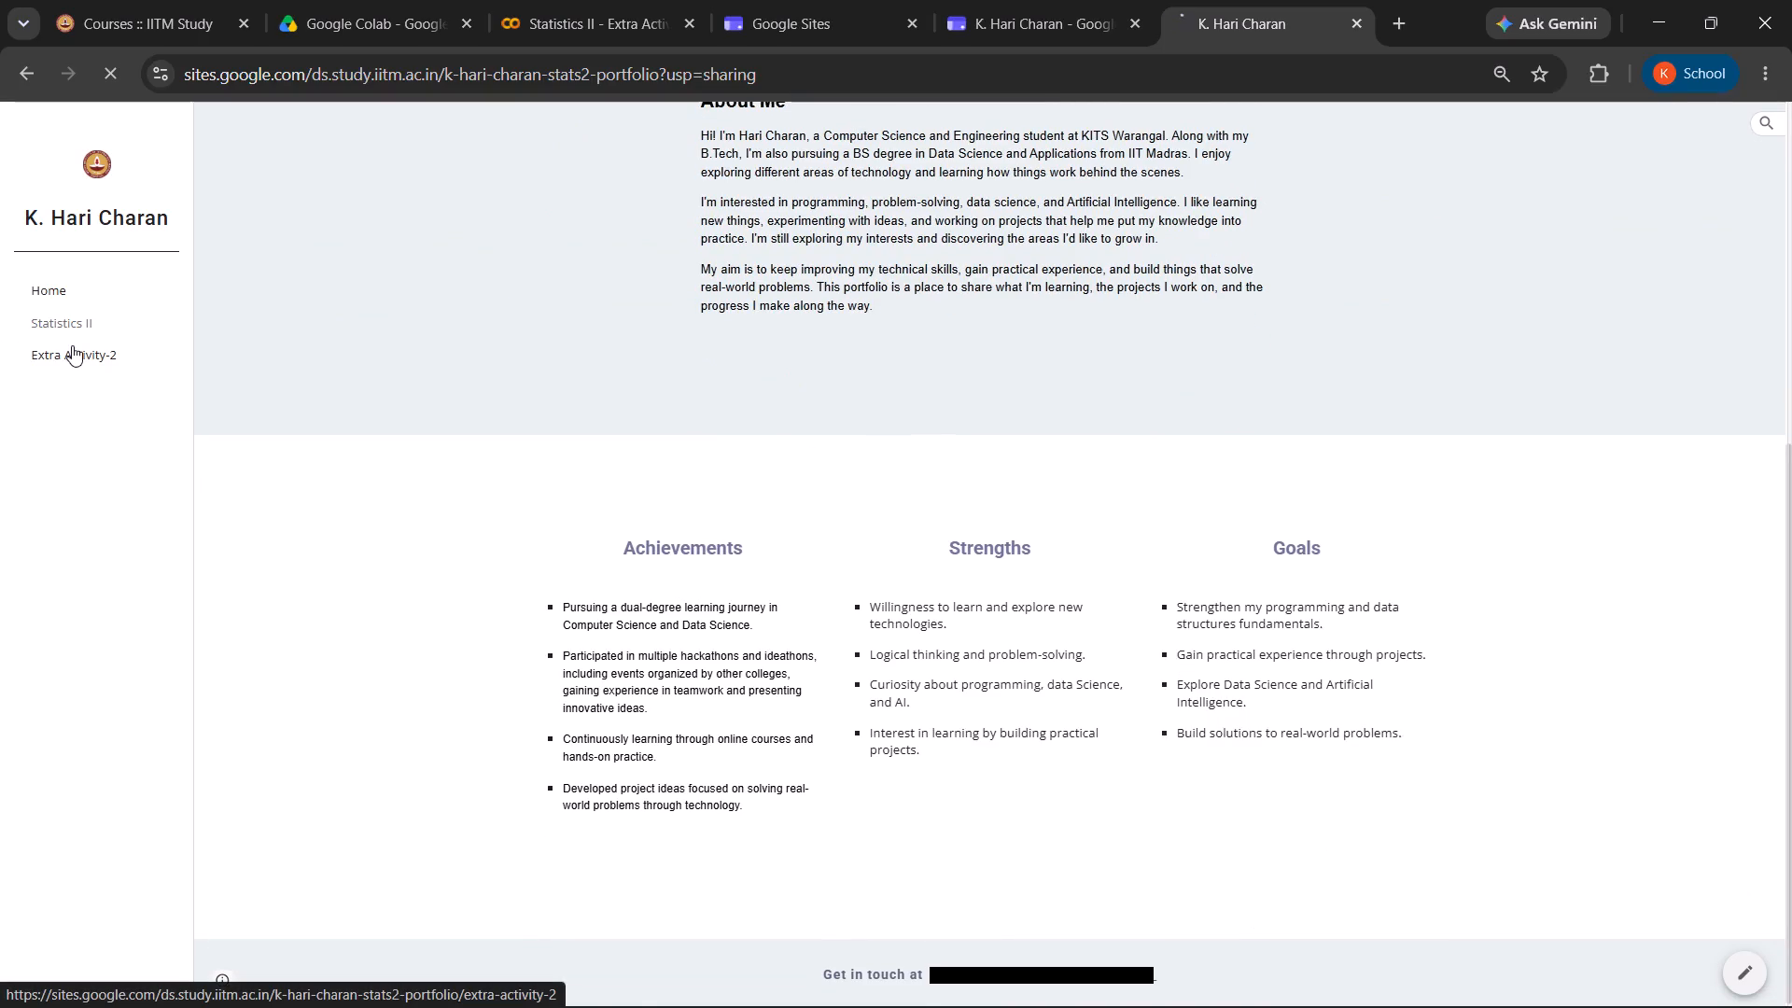
scroll(557, 557, "down", 4)
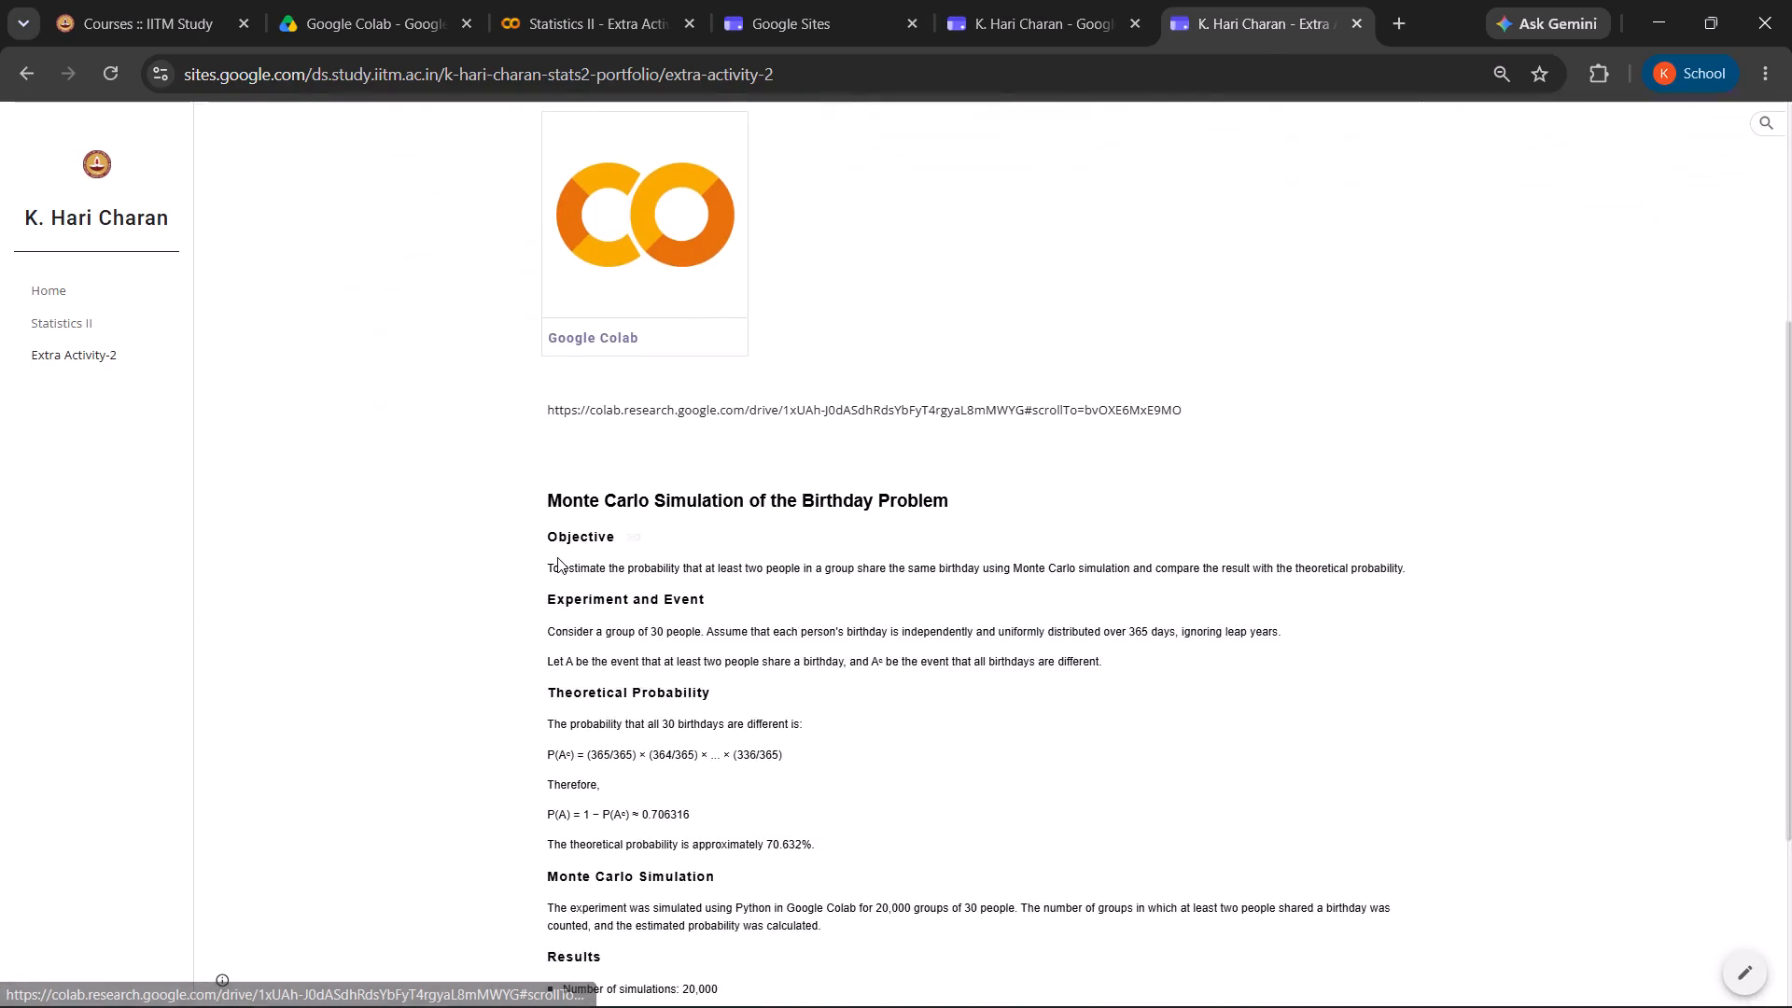
scroll(557, 557, "down", 4)
scroll(557, 557, "up", 4)
Follow the published page's Colab link to check the notebook, closing the preview tabs and the editor's share dialog.
left_click(641, 559)
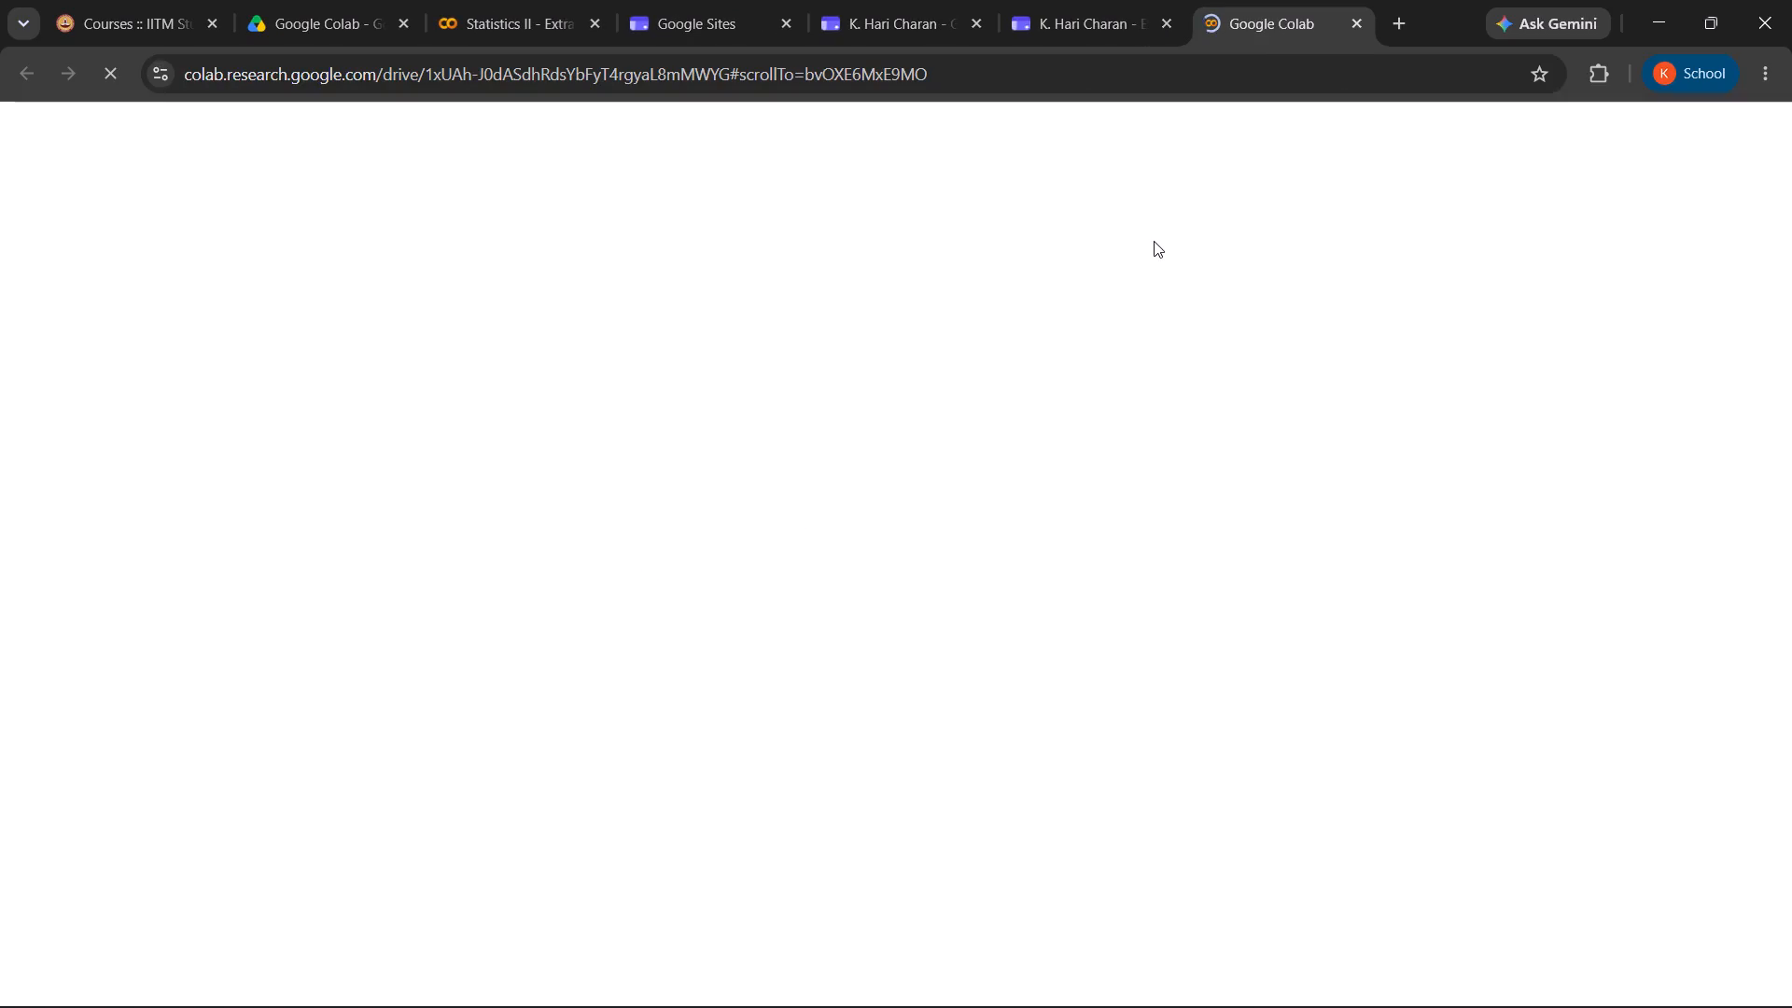
left_click(1165, 31)
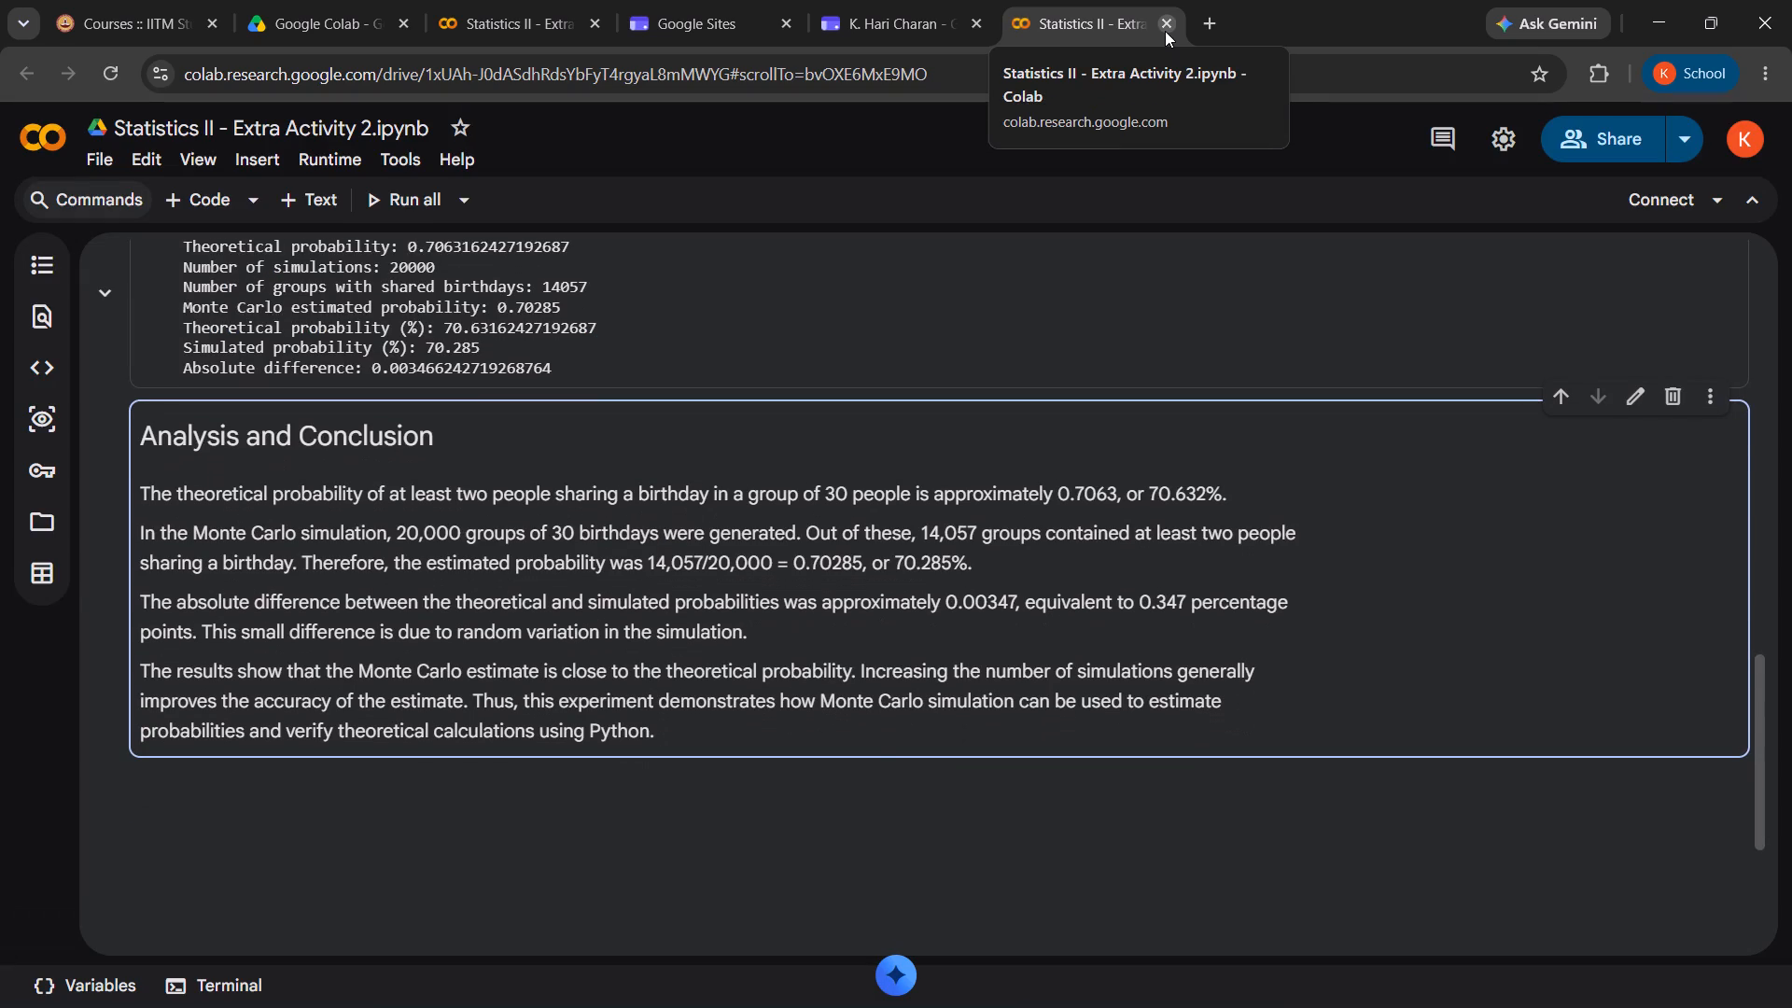
scroll(921, 407, "up", 2)
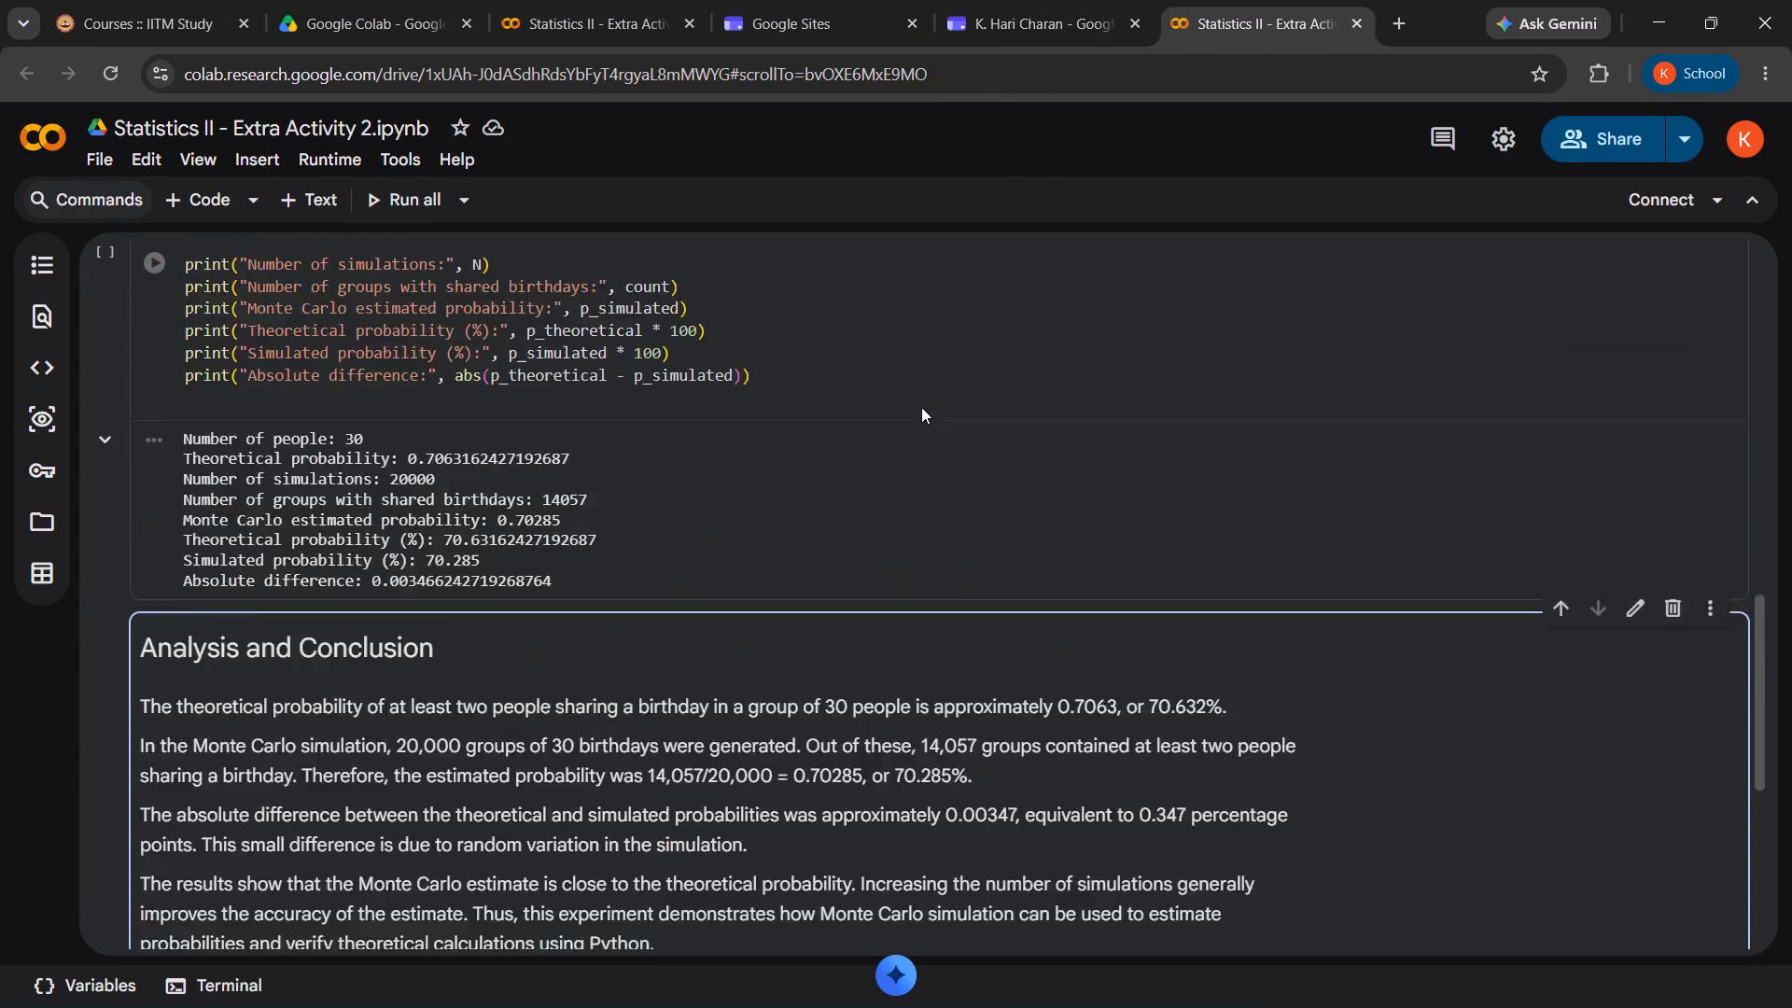
scroll(921, 407, "up", 8)
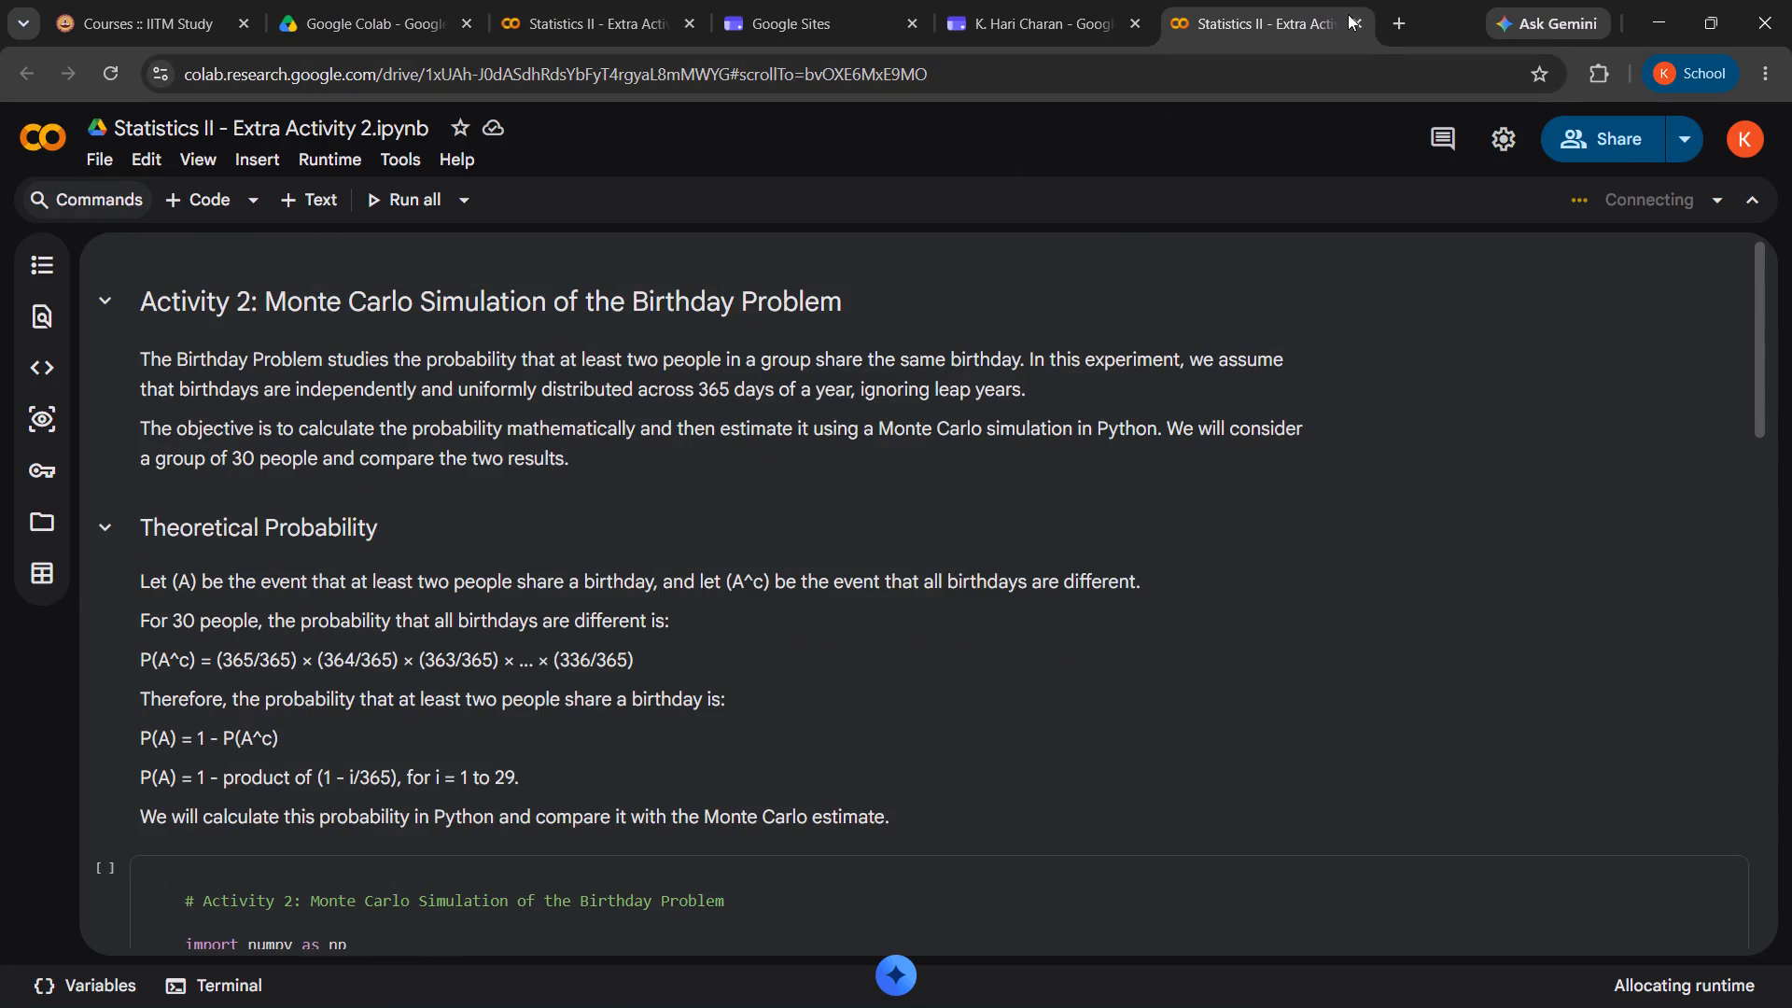
left_click(1357, 14)
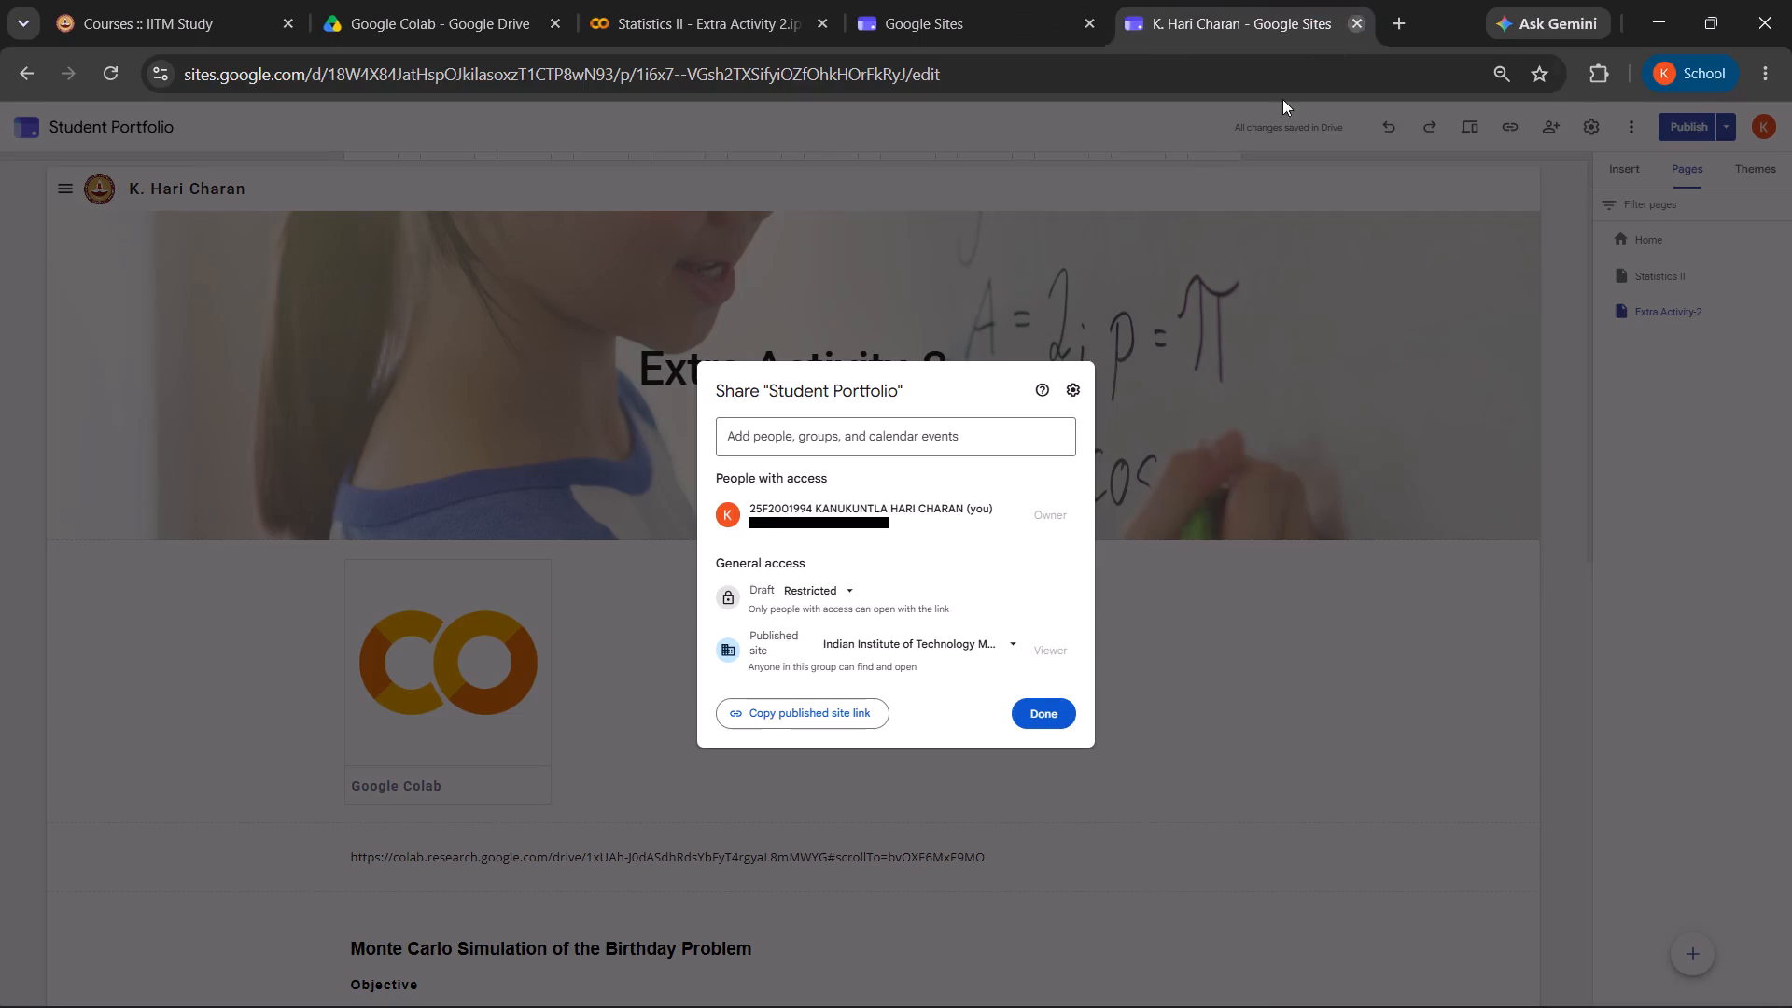
left_click(1235, 693)
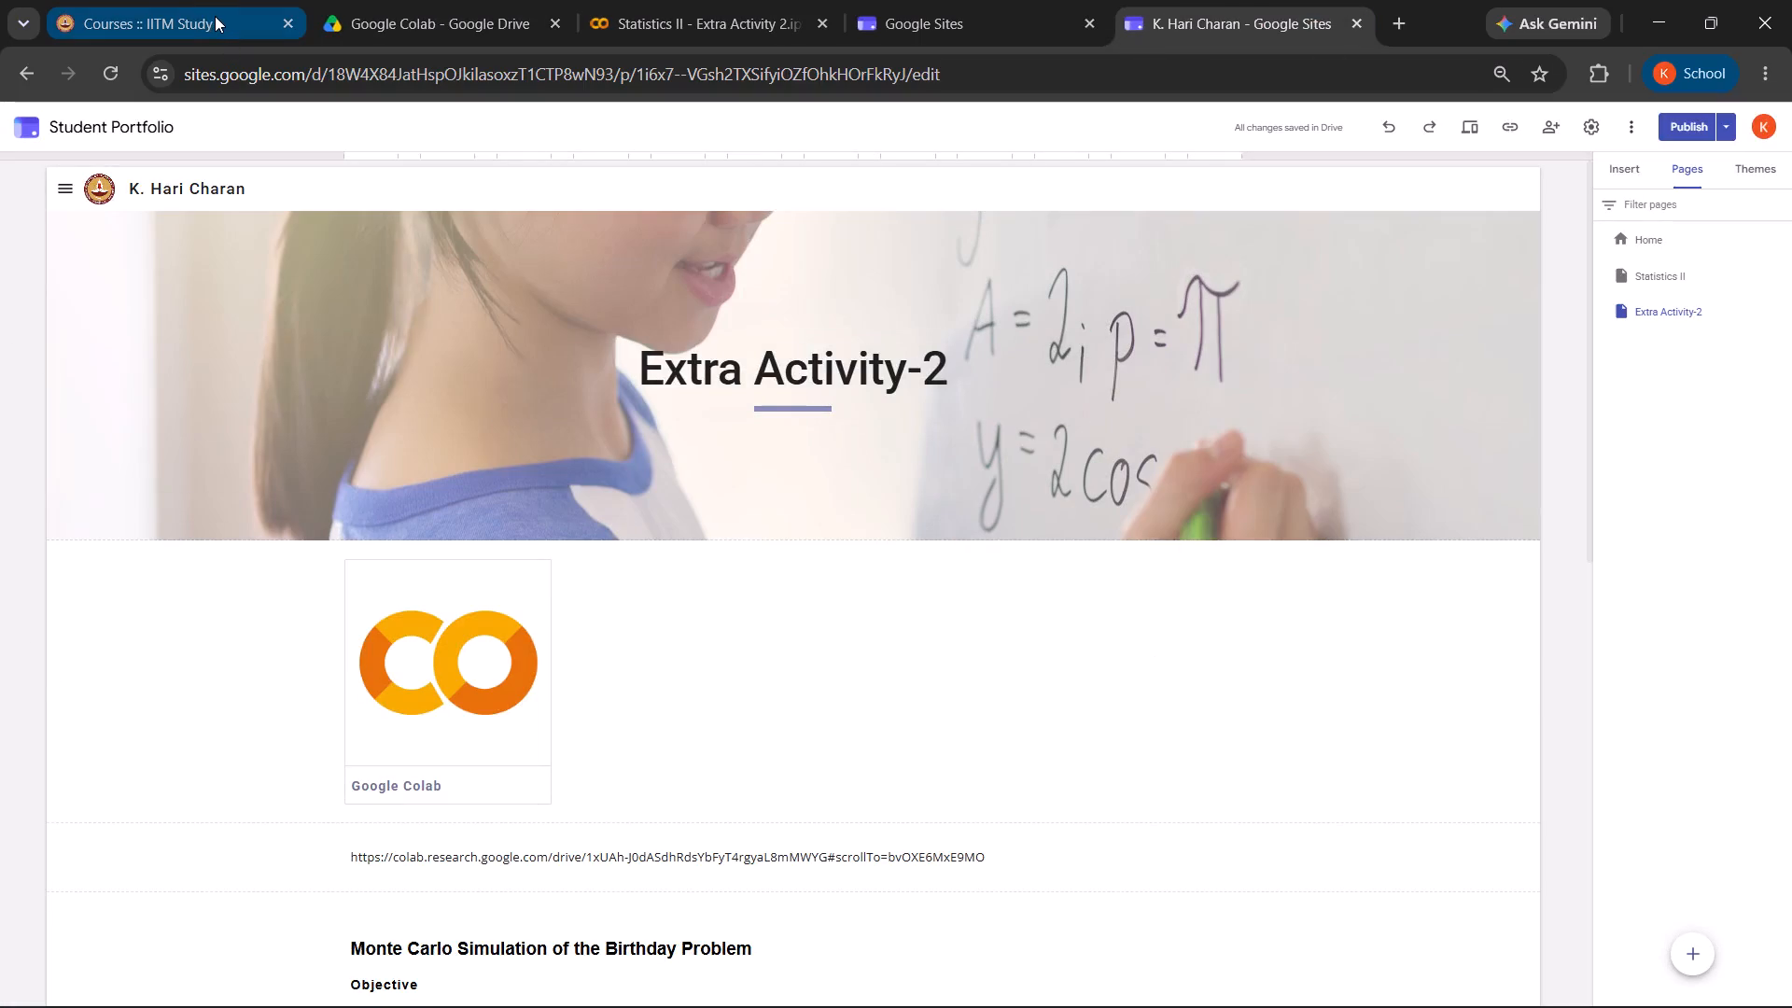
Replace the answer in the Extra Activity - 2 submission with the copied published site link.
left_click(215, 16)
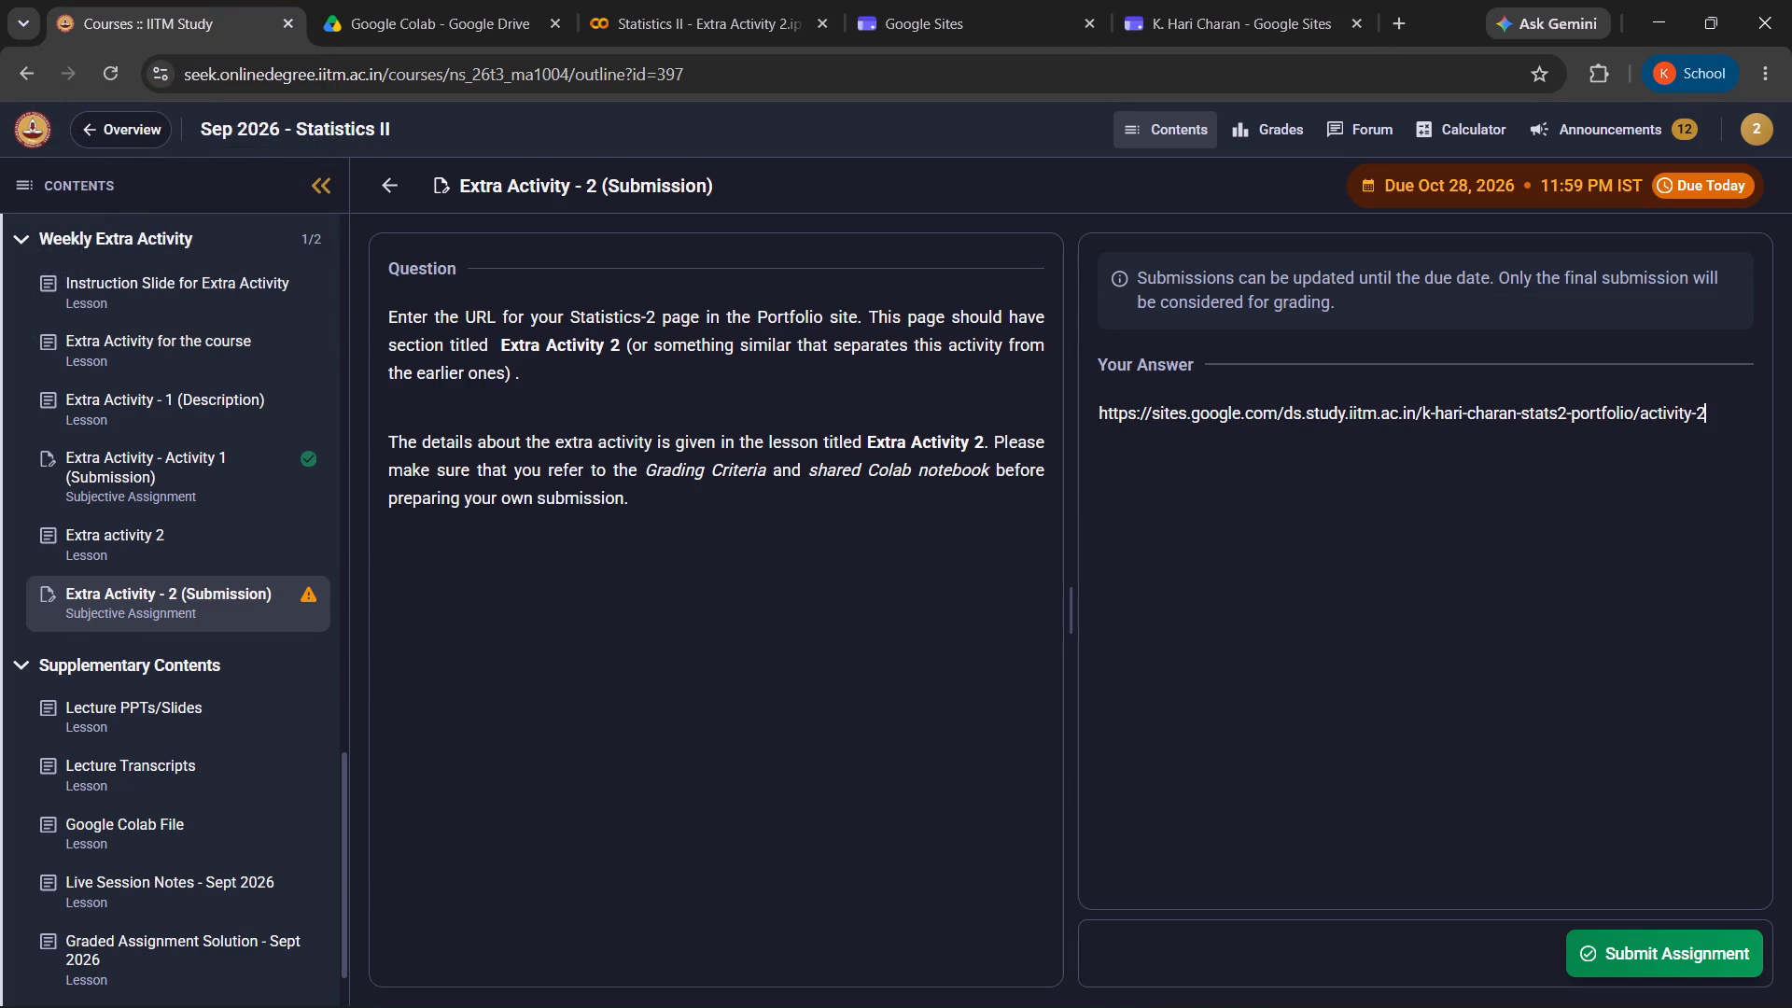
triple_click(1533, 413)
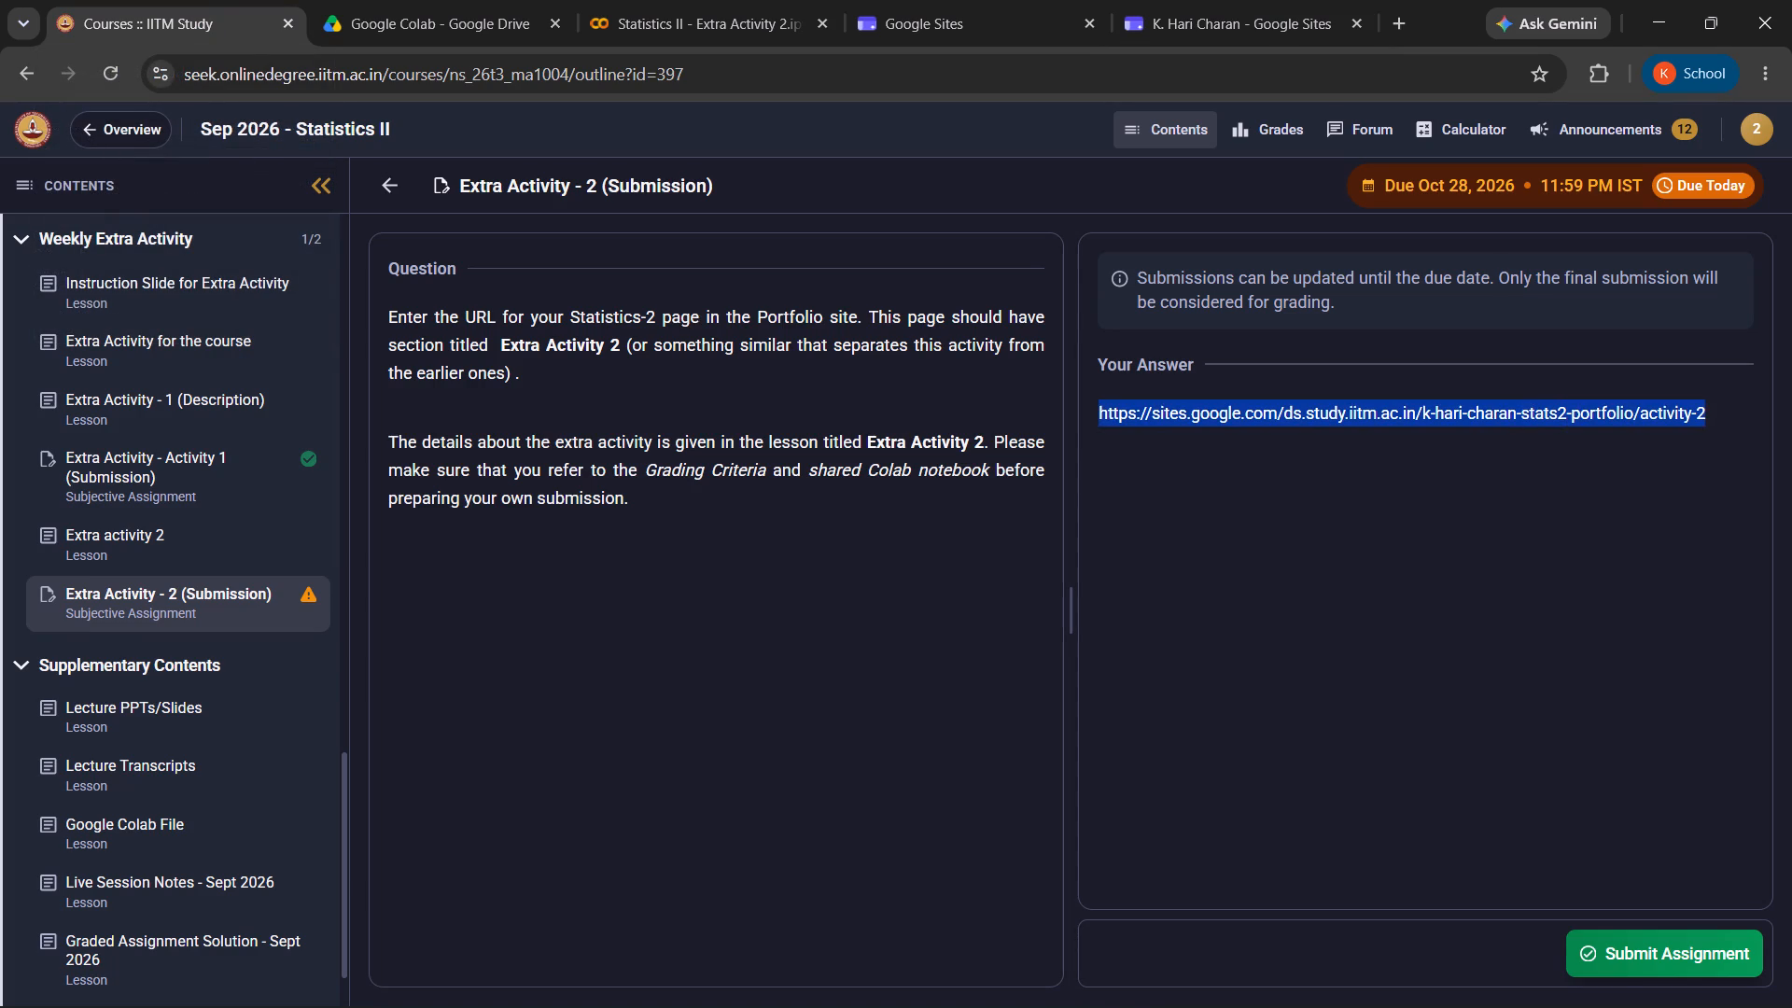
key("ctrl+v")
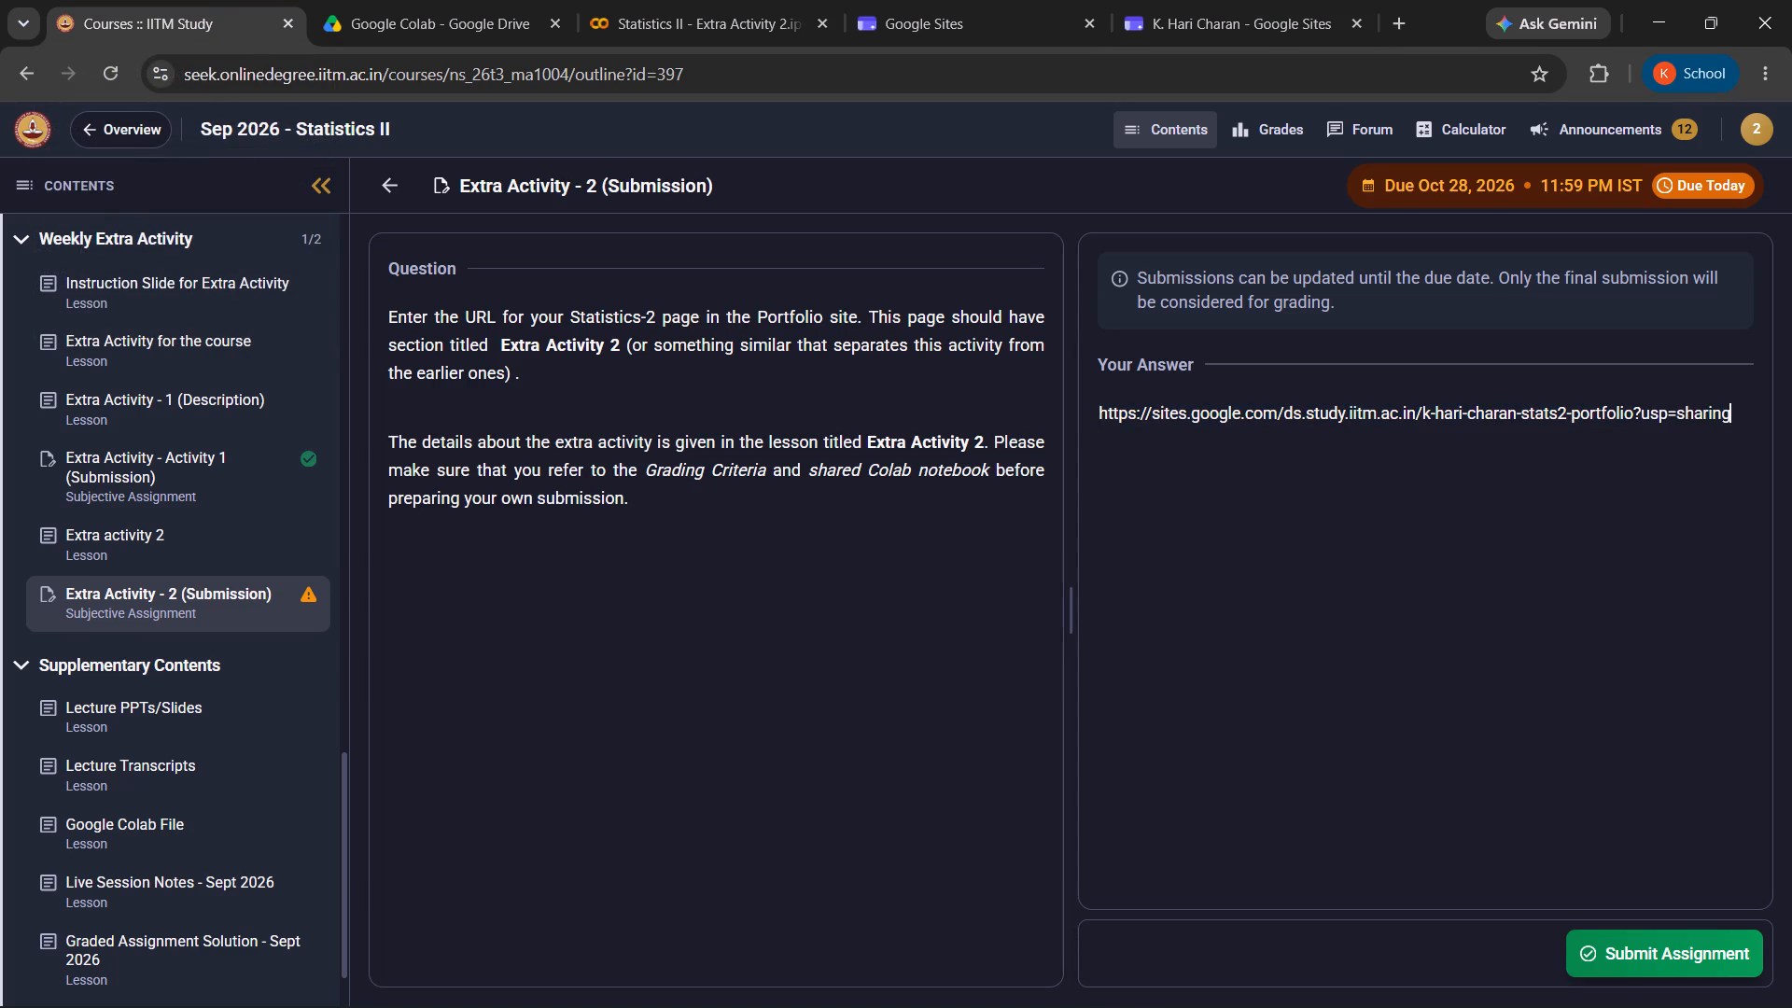
Clear the submission answer and fill it with the Extra Activity-2 page's published link, ending in /extra-activity-2, copied from the Student Portfolio editor.
triple_click(1452, 424)
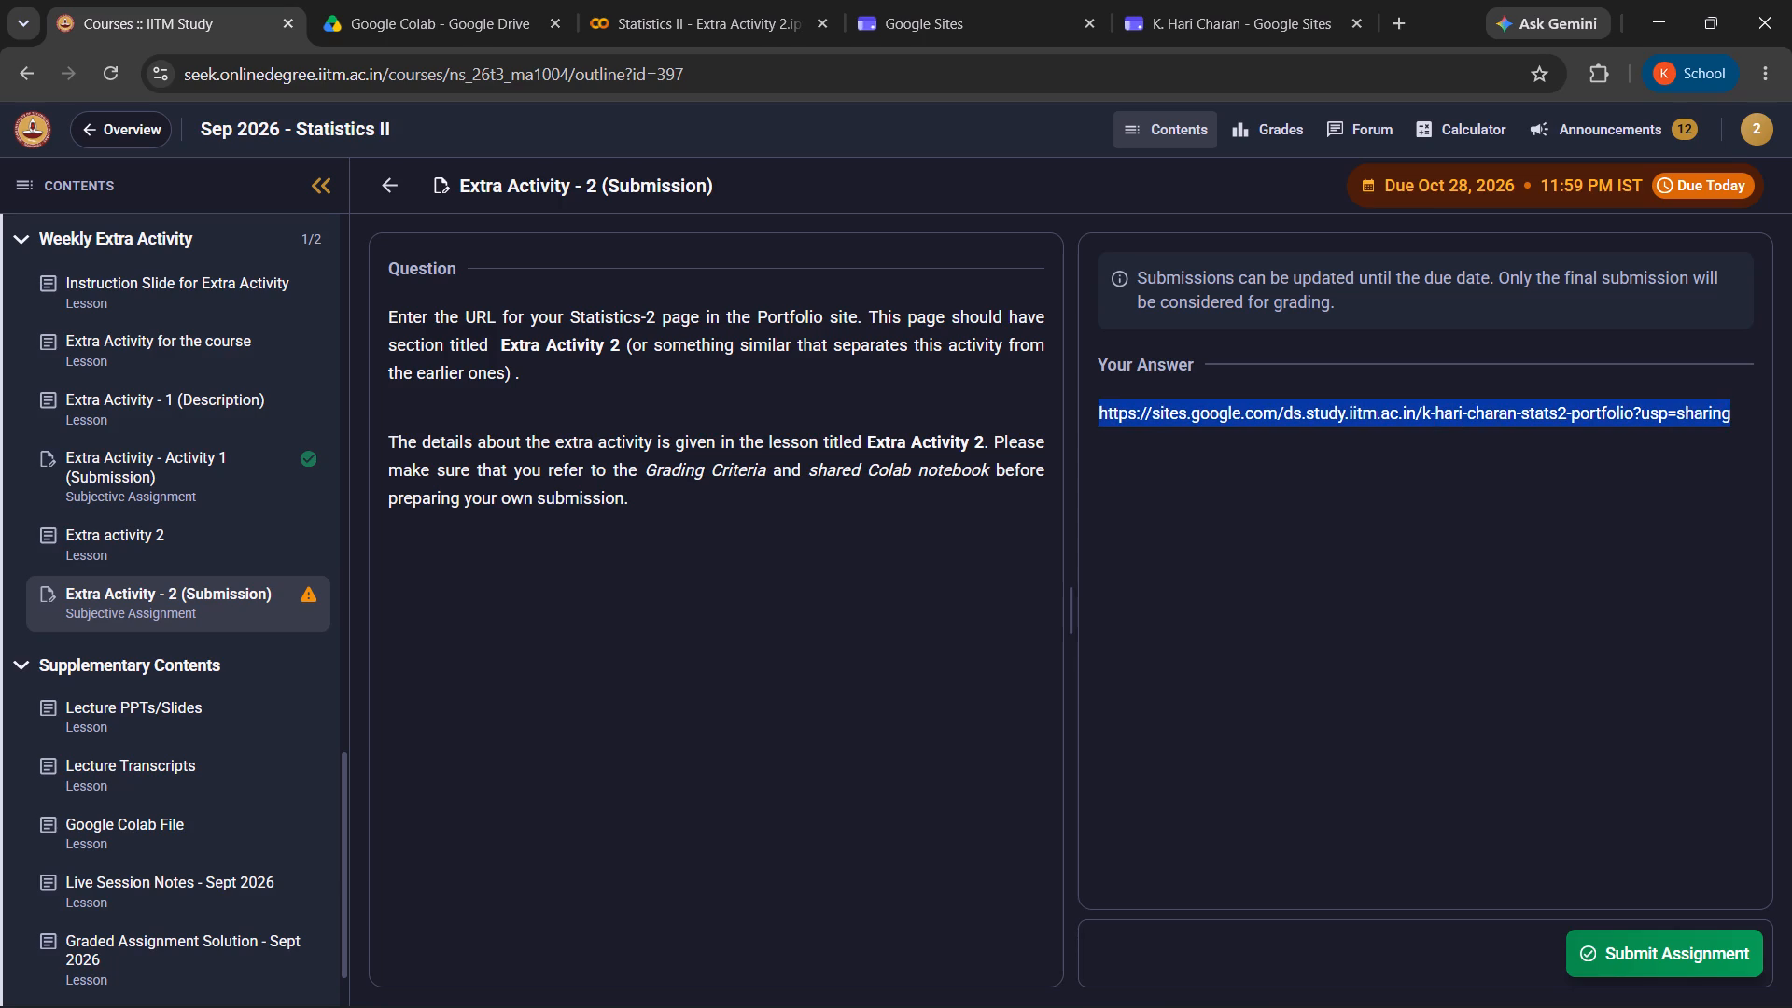
key("BackSpace")
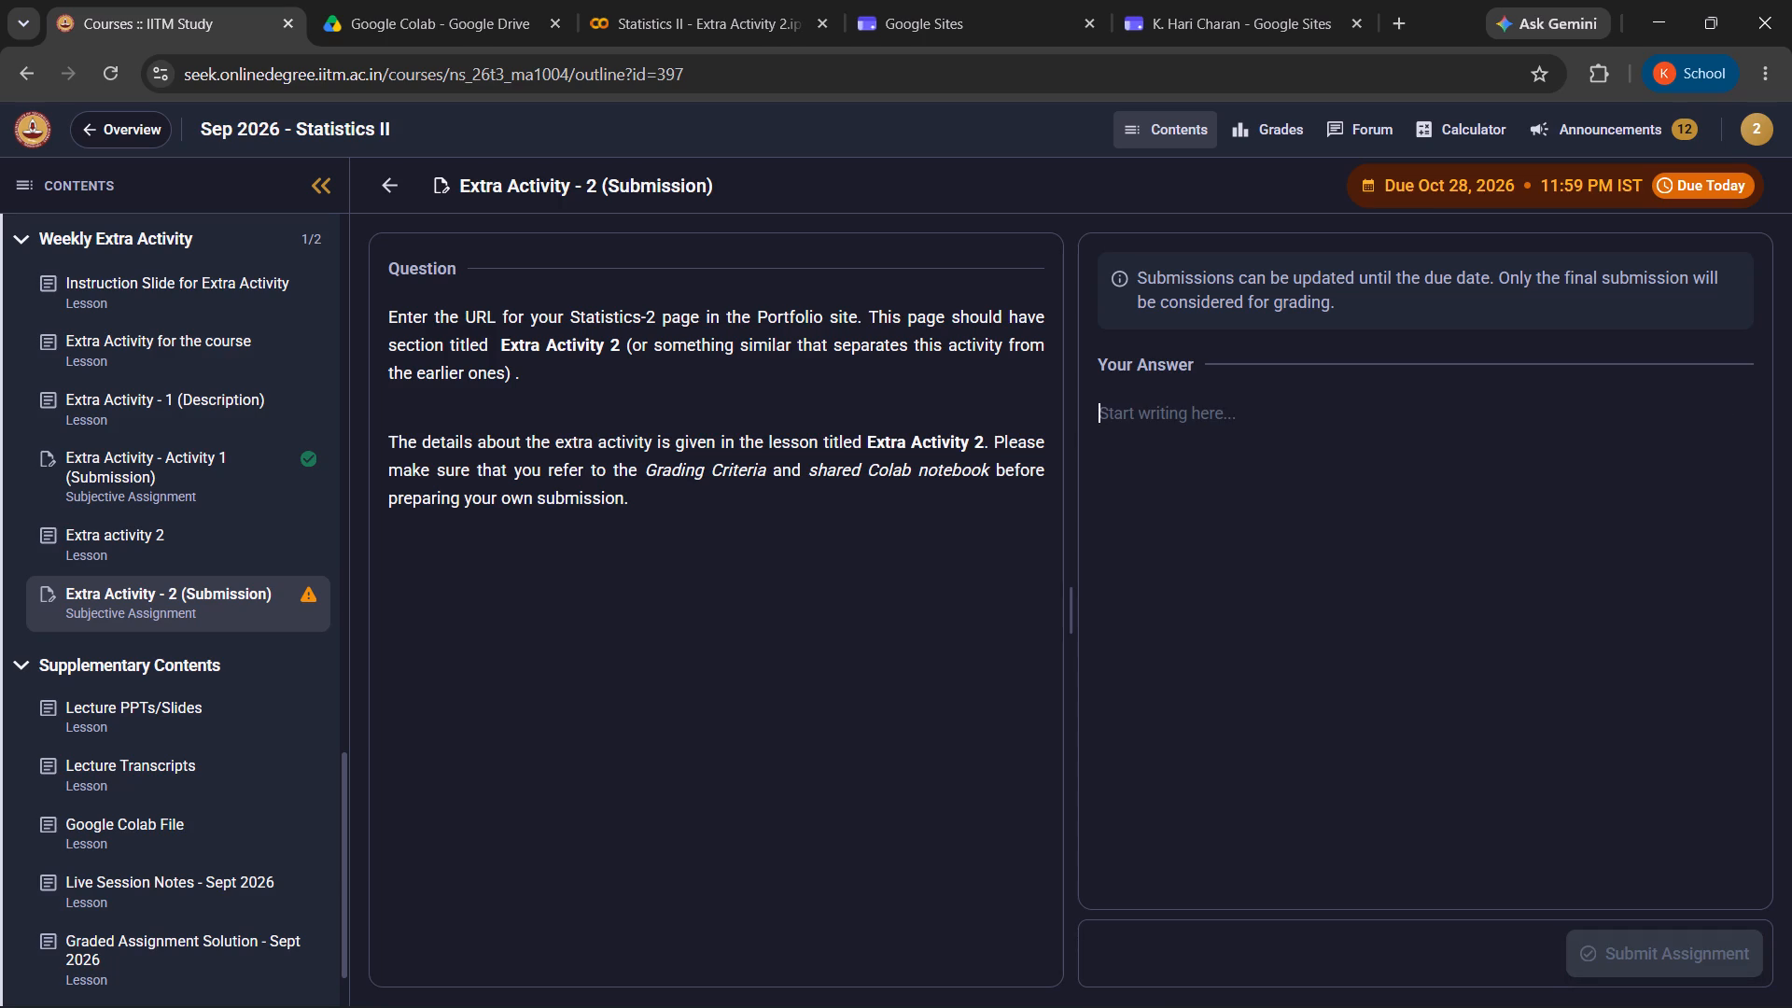
left_click(1296, 18)
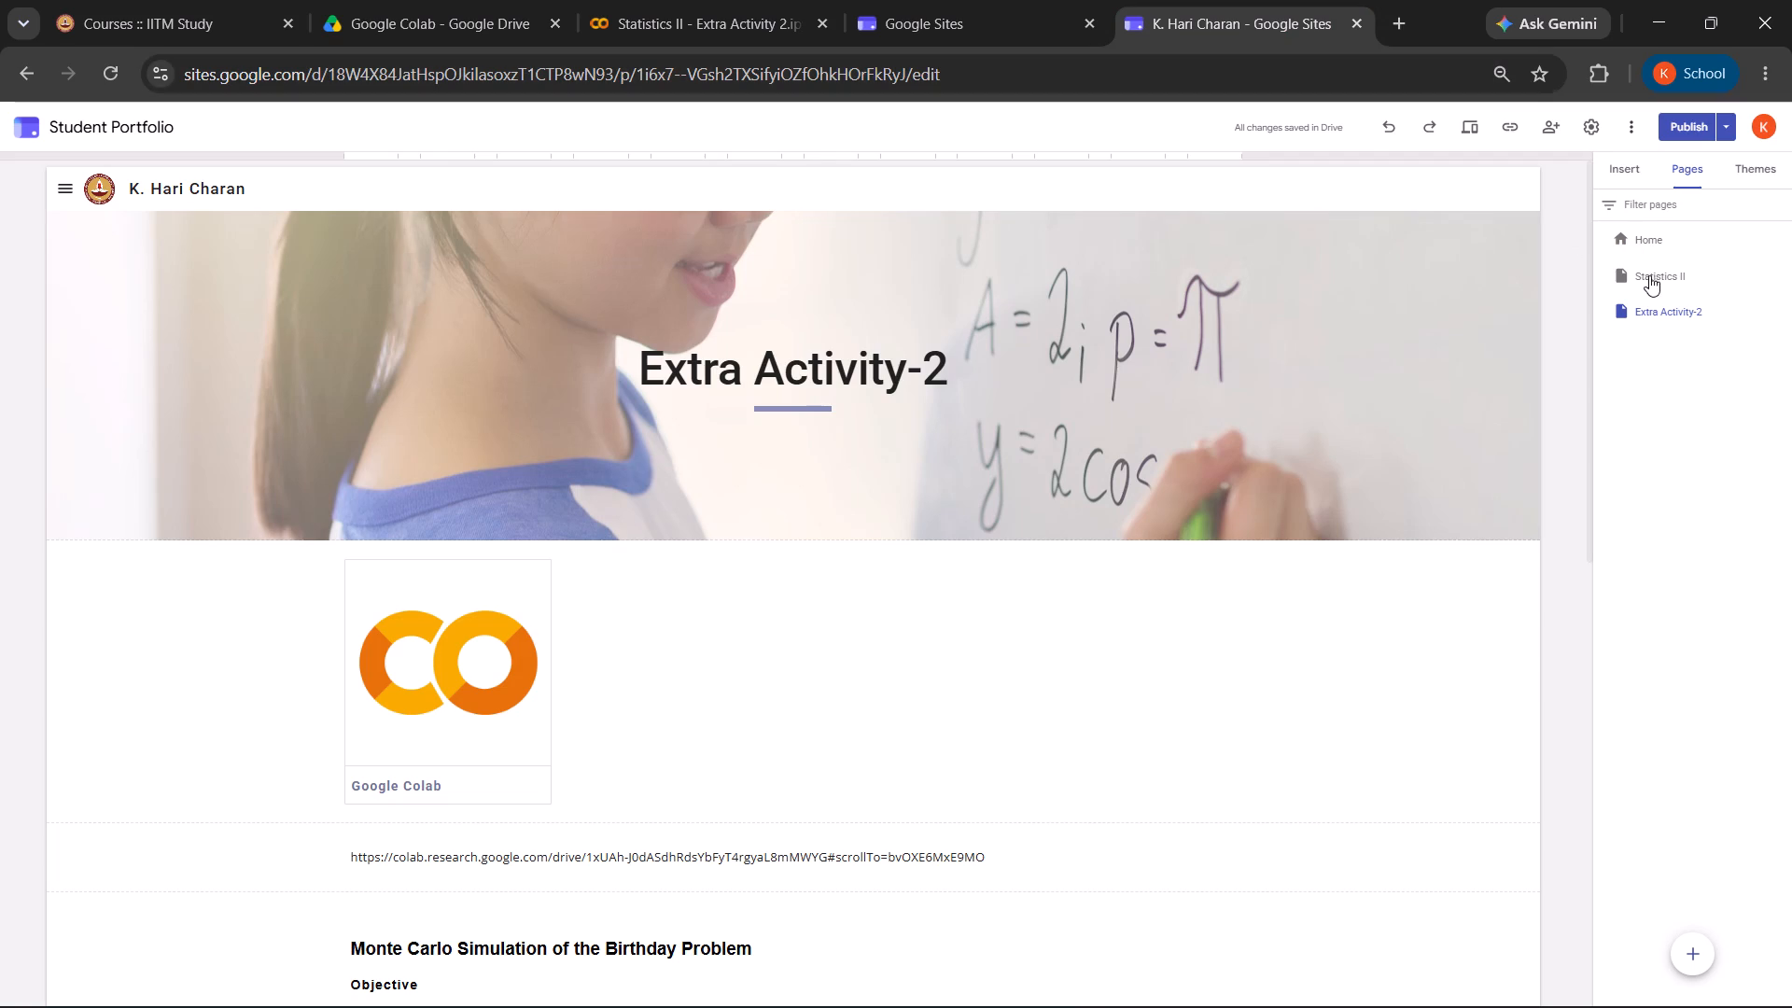
left_click(1506, 133)
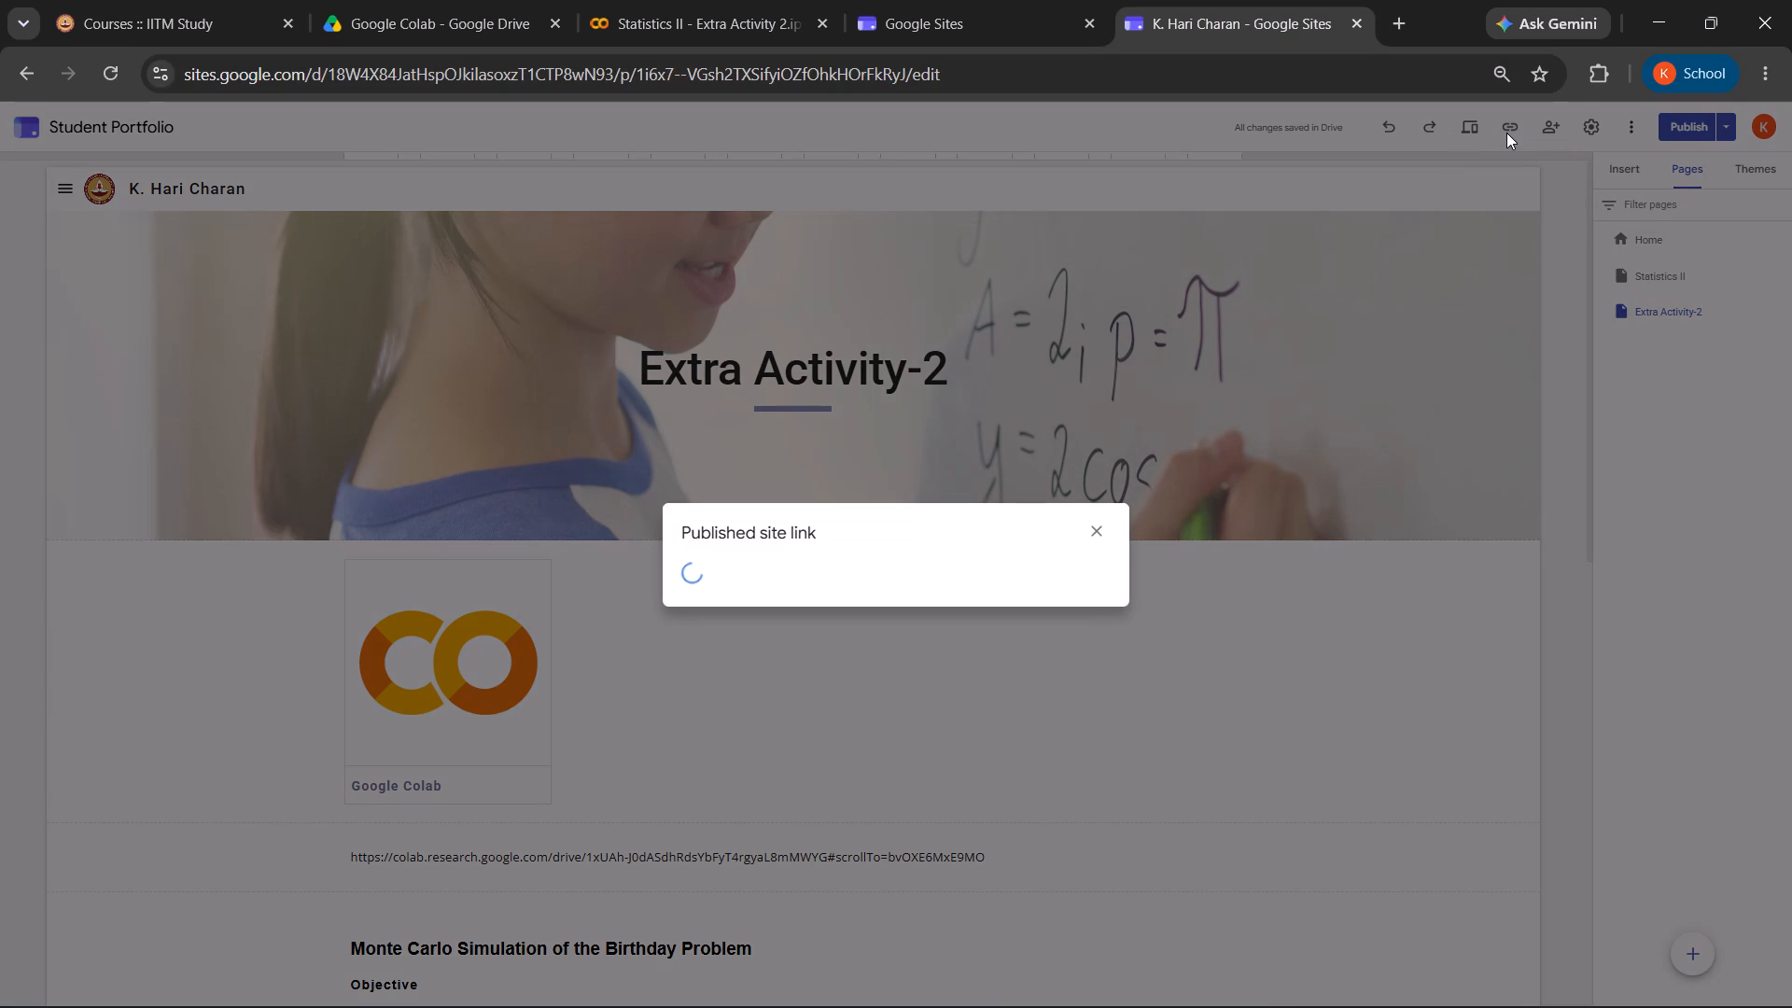
scroll(950, 563, "left", 3)
scroll(836, 555, "left", 1)
left_click(1095, 558)
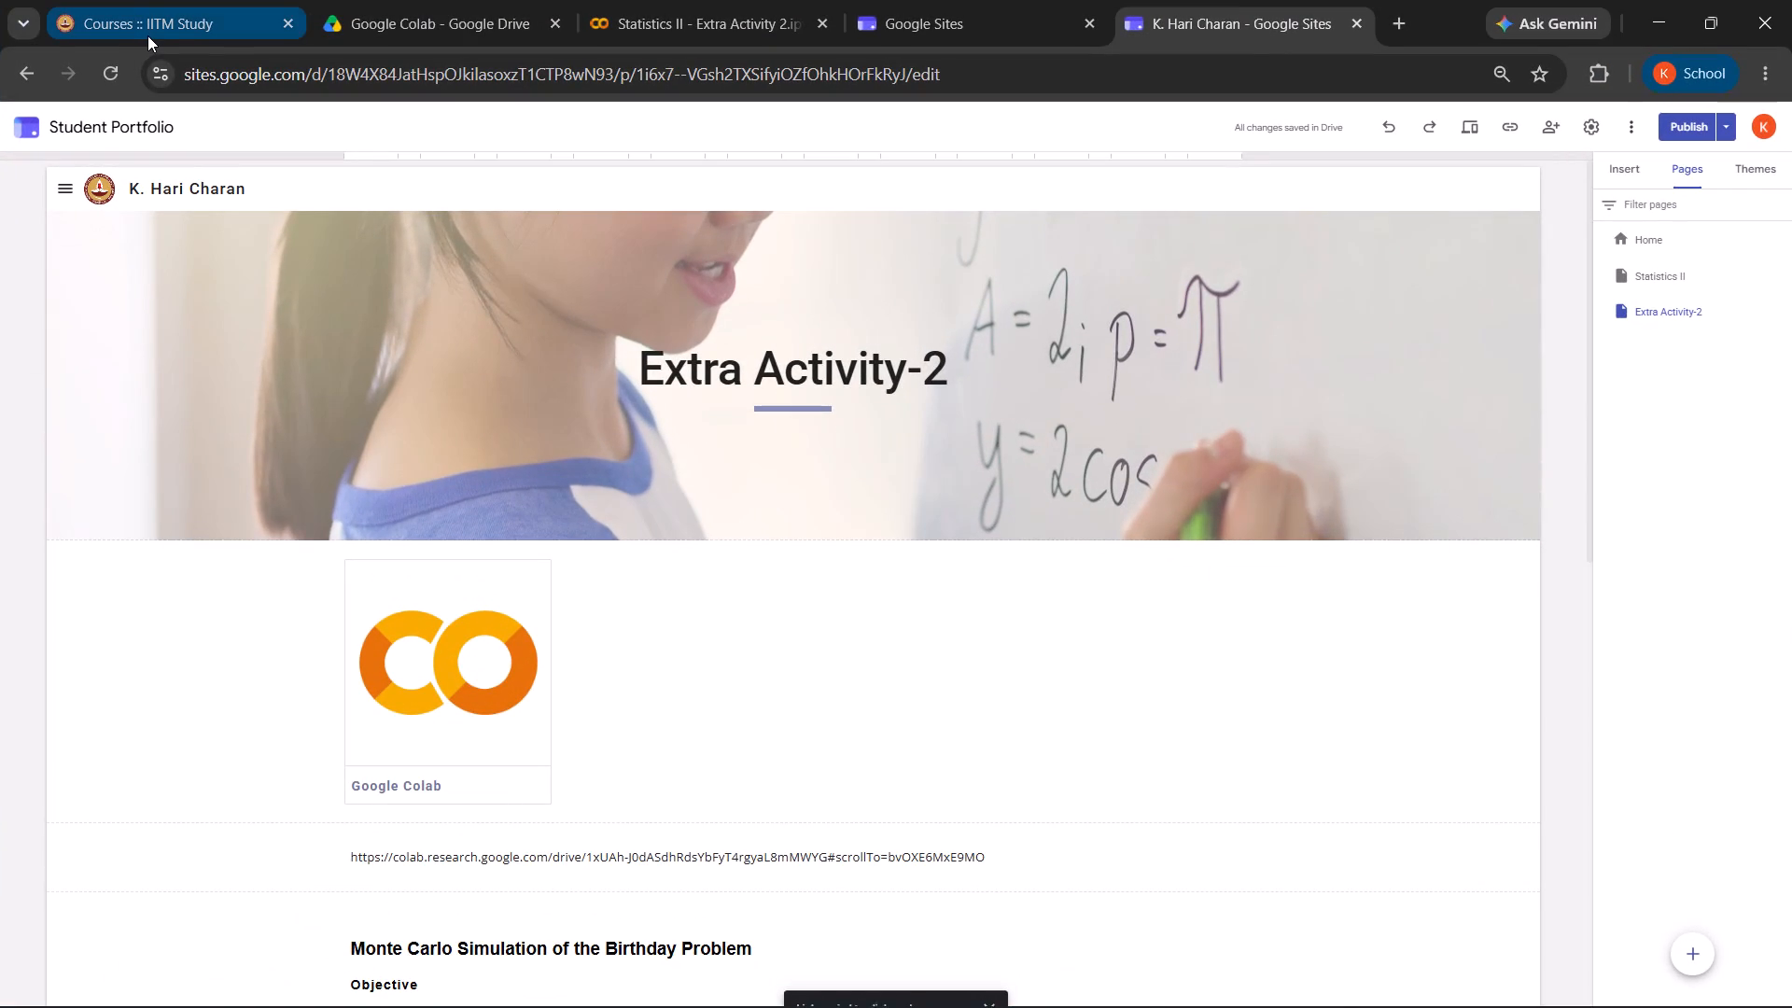
left_click(152, 35)
left_click(1142, 416)
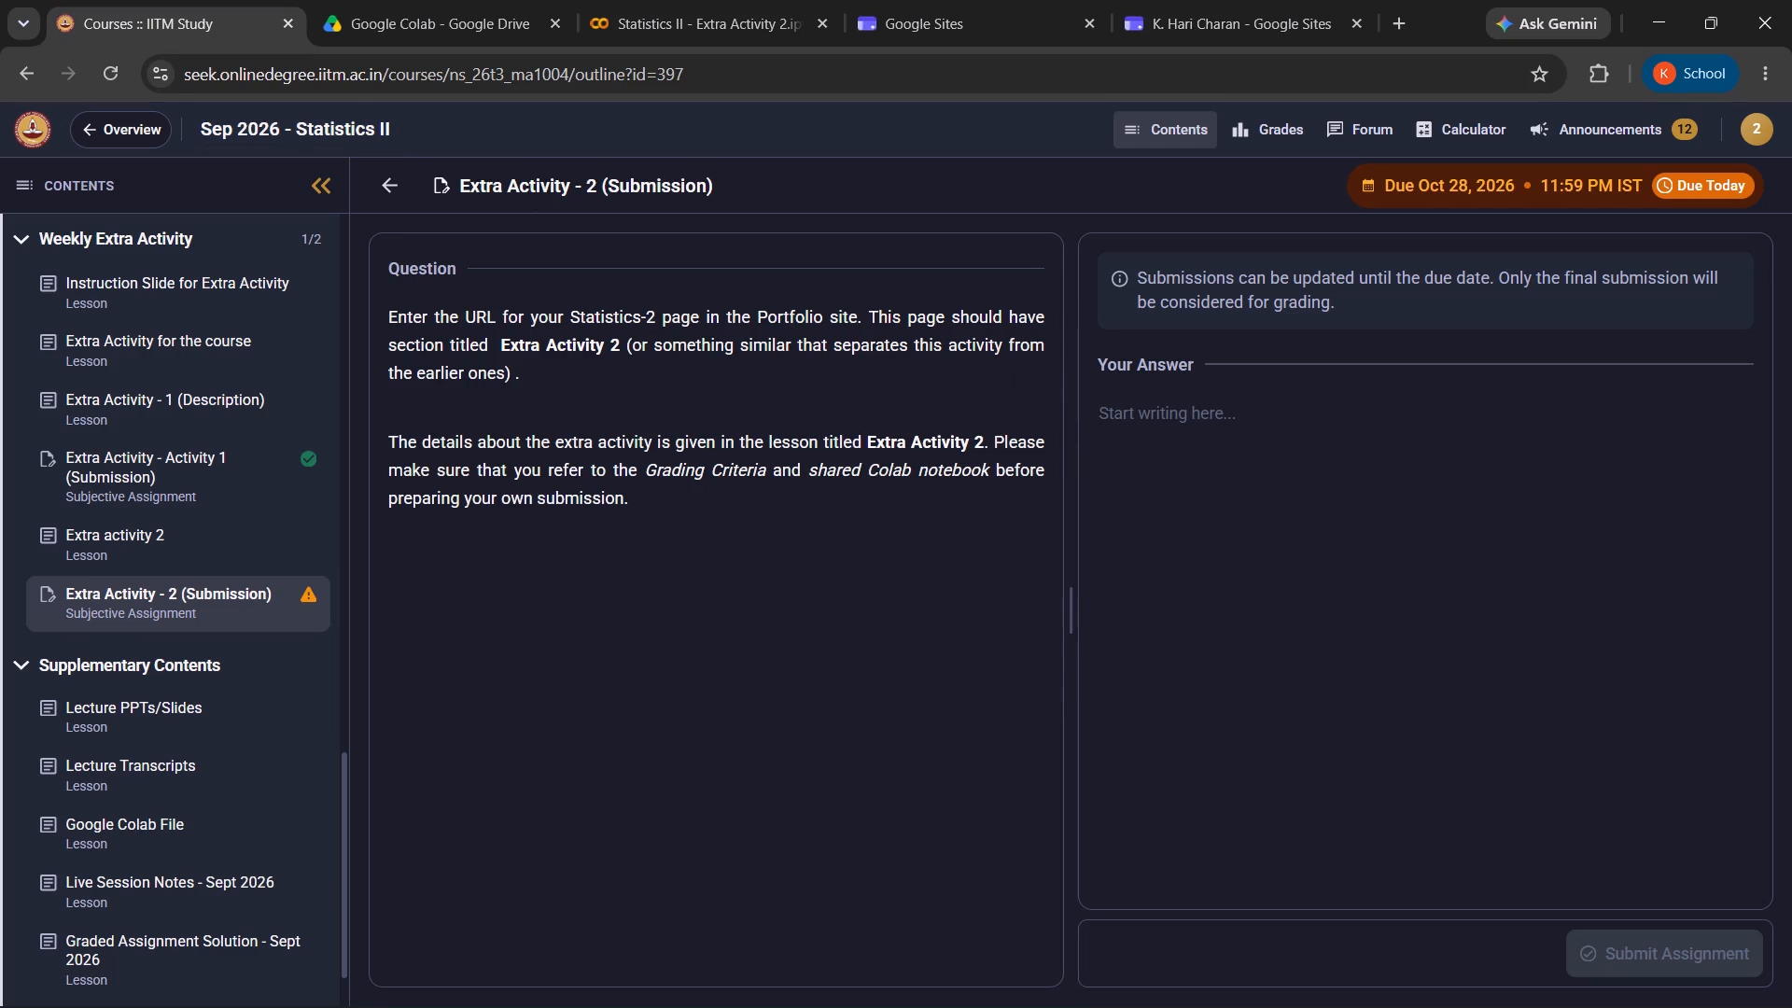
key("ctrl+v")
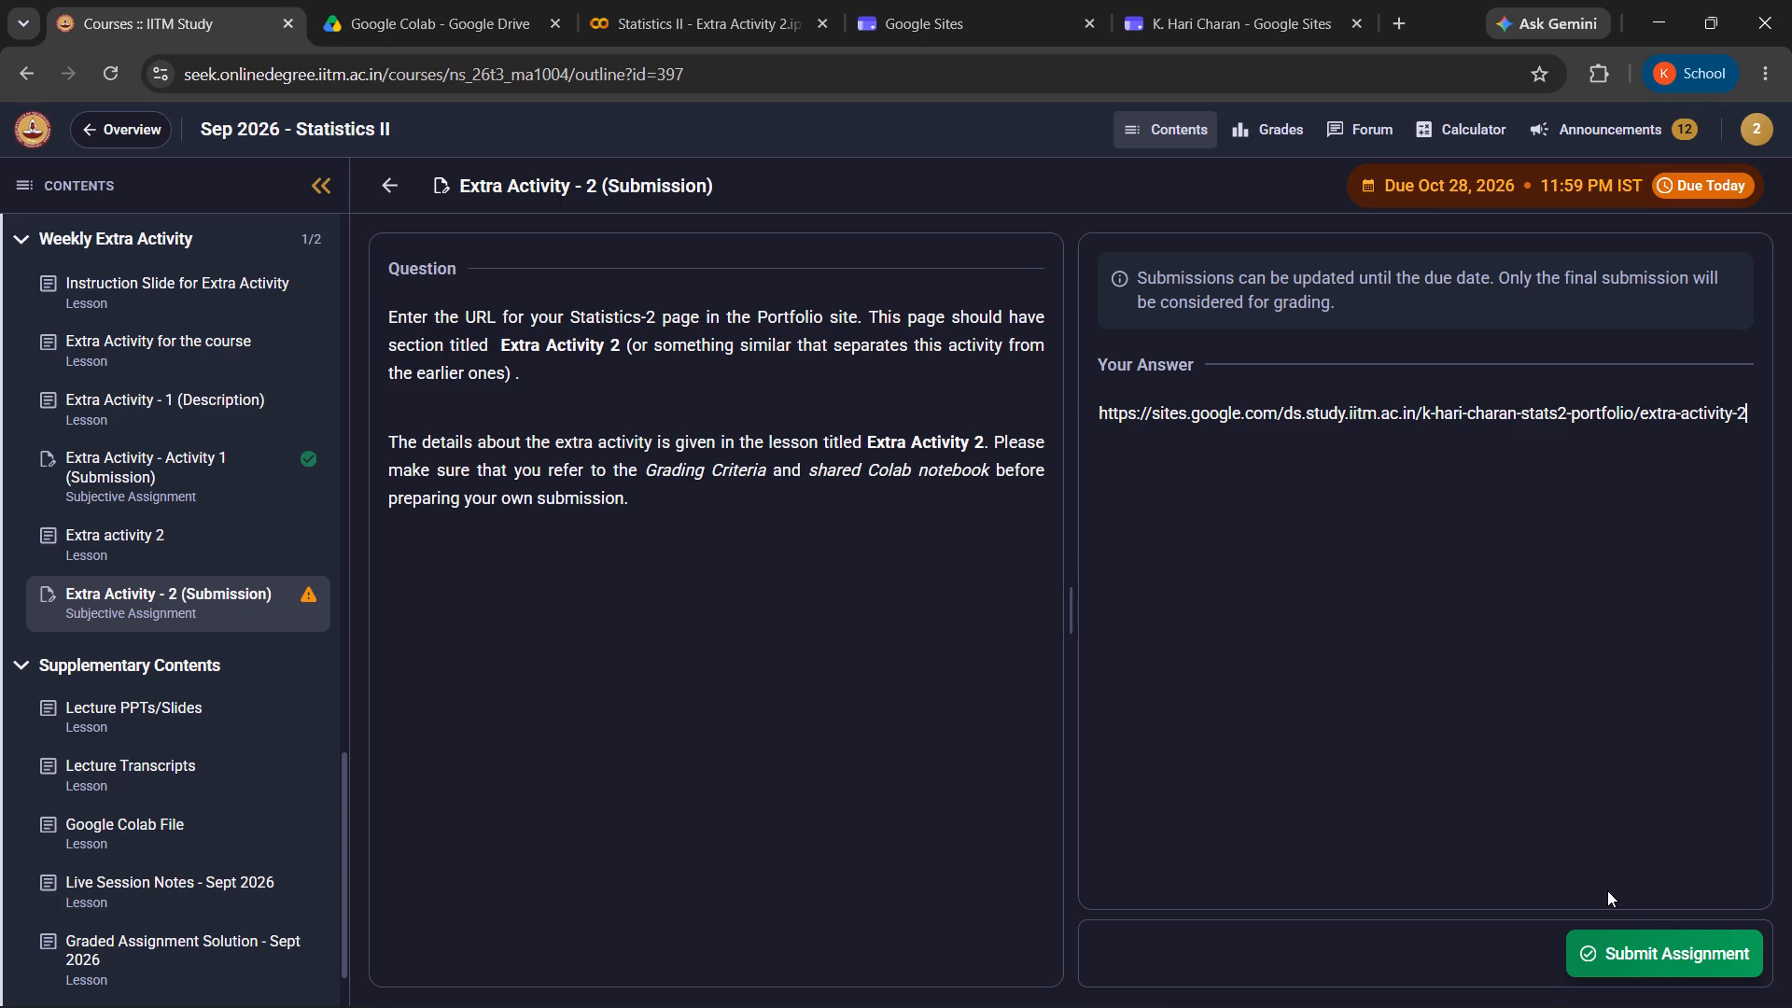
Copy the answer's link text and submit the Extra Activity - 2 assignment.
left_click(1670, 400)
triple_click(1670, 403)
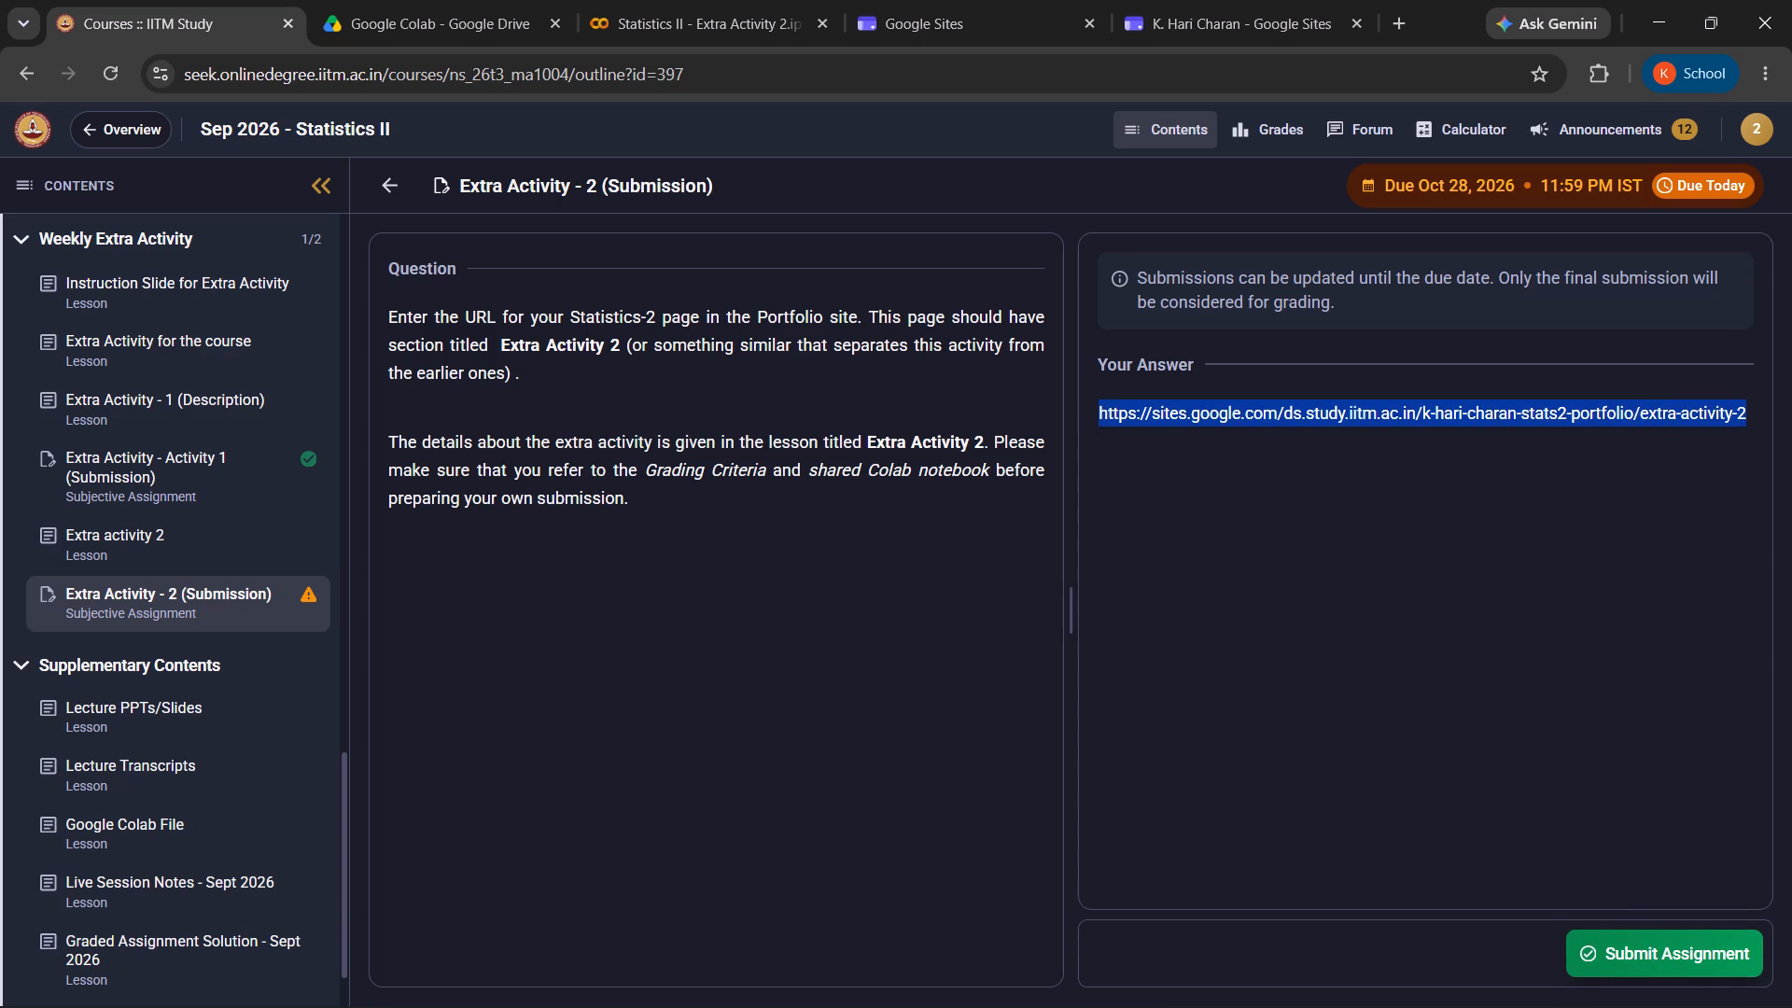
key("ctrl+c")
left_click(1655, 475)
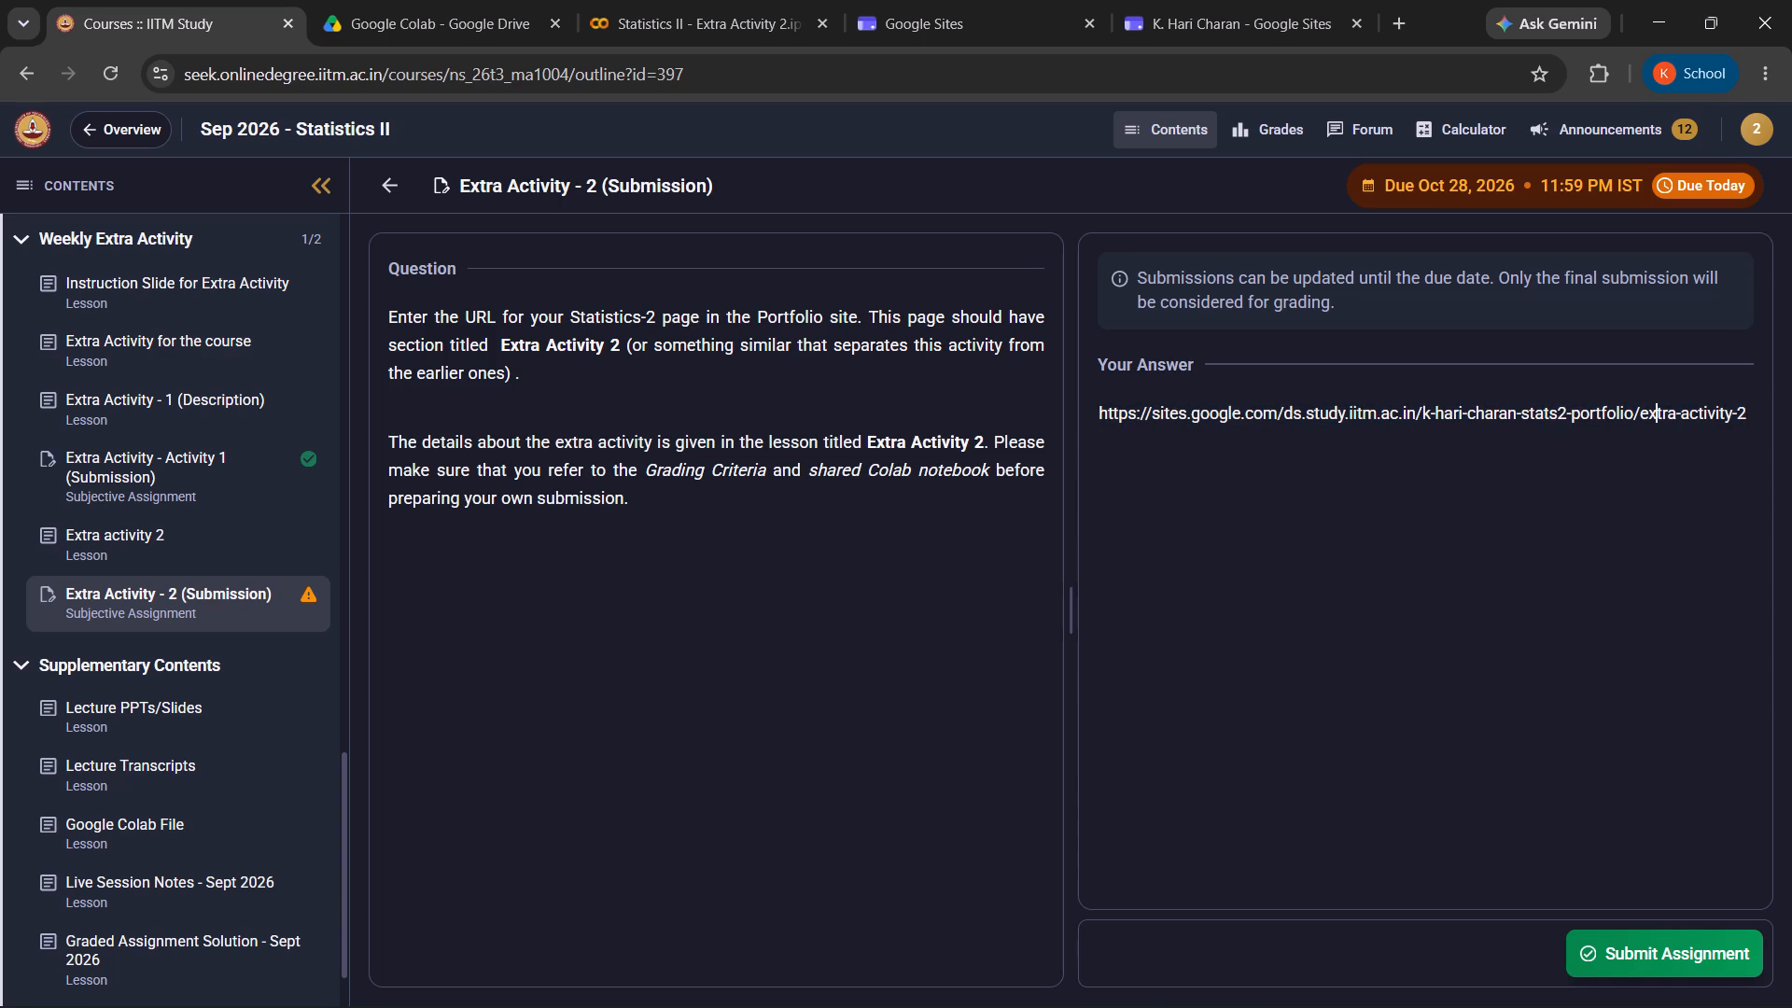
left_click(1658, 941)
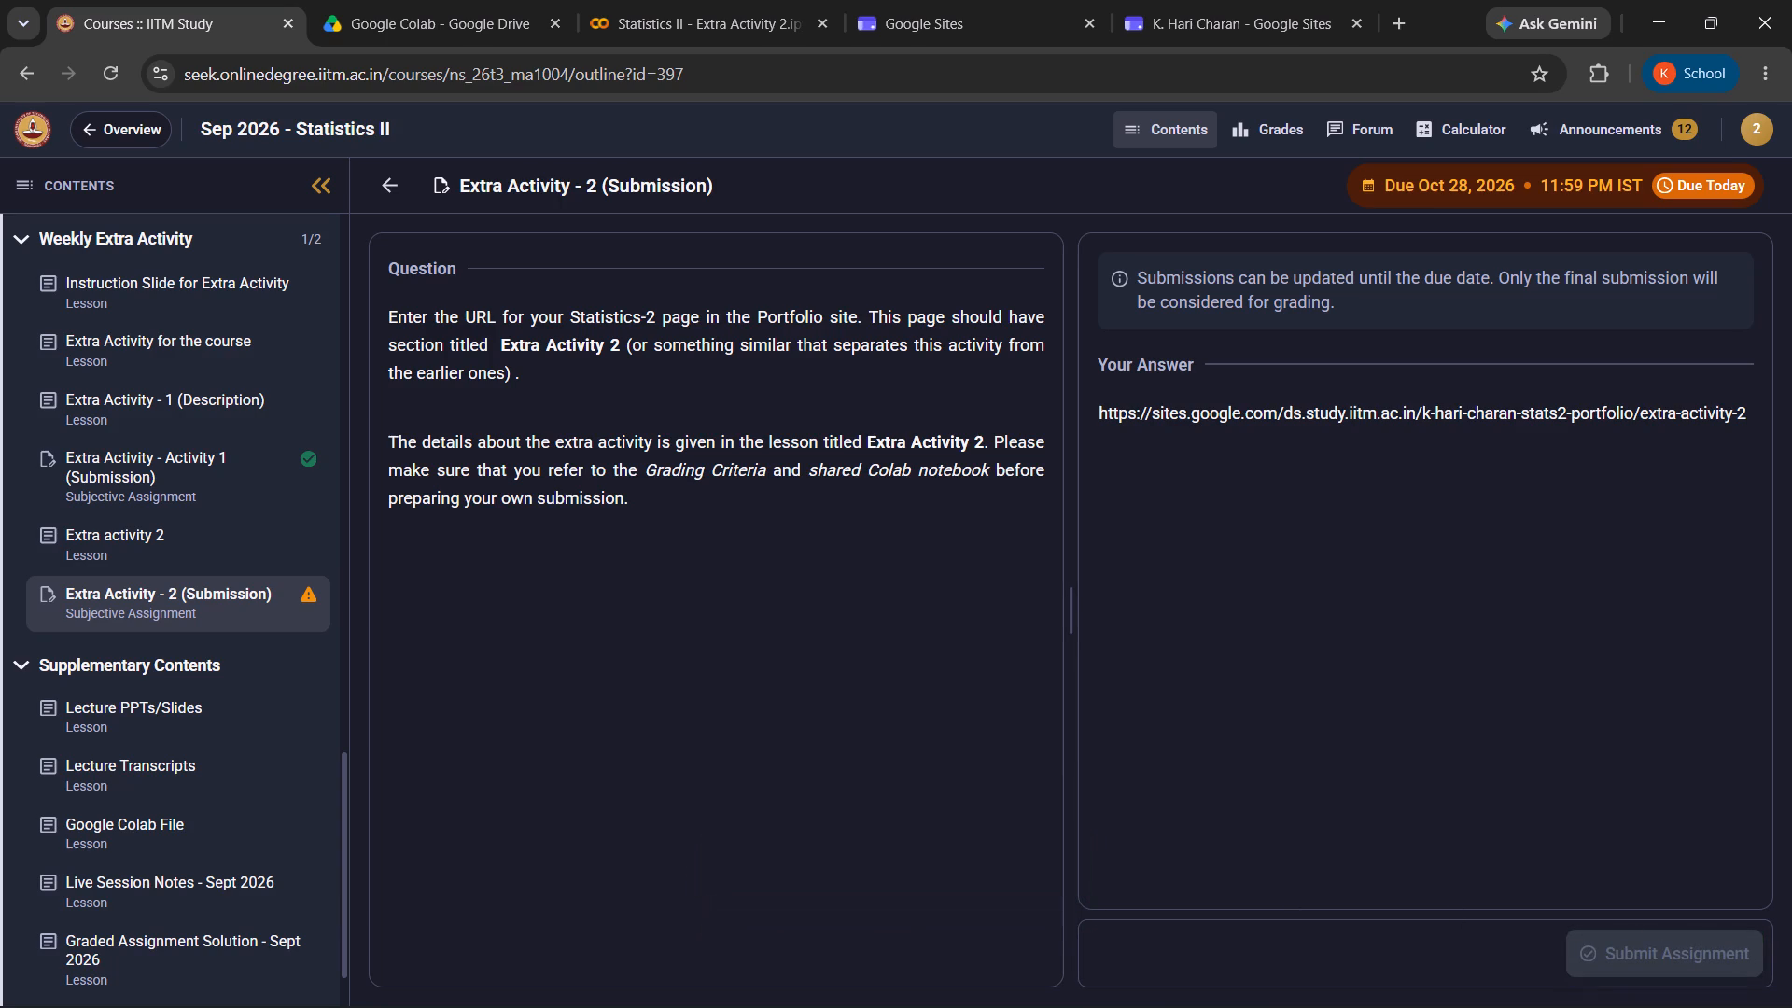
left_click(1747, 422)
left_click(1650, 524)
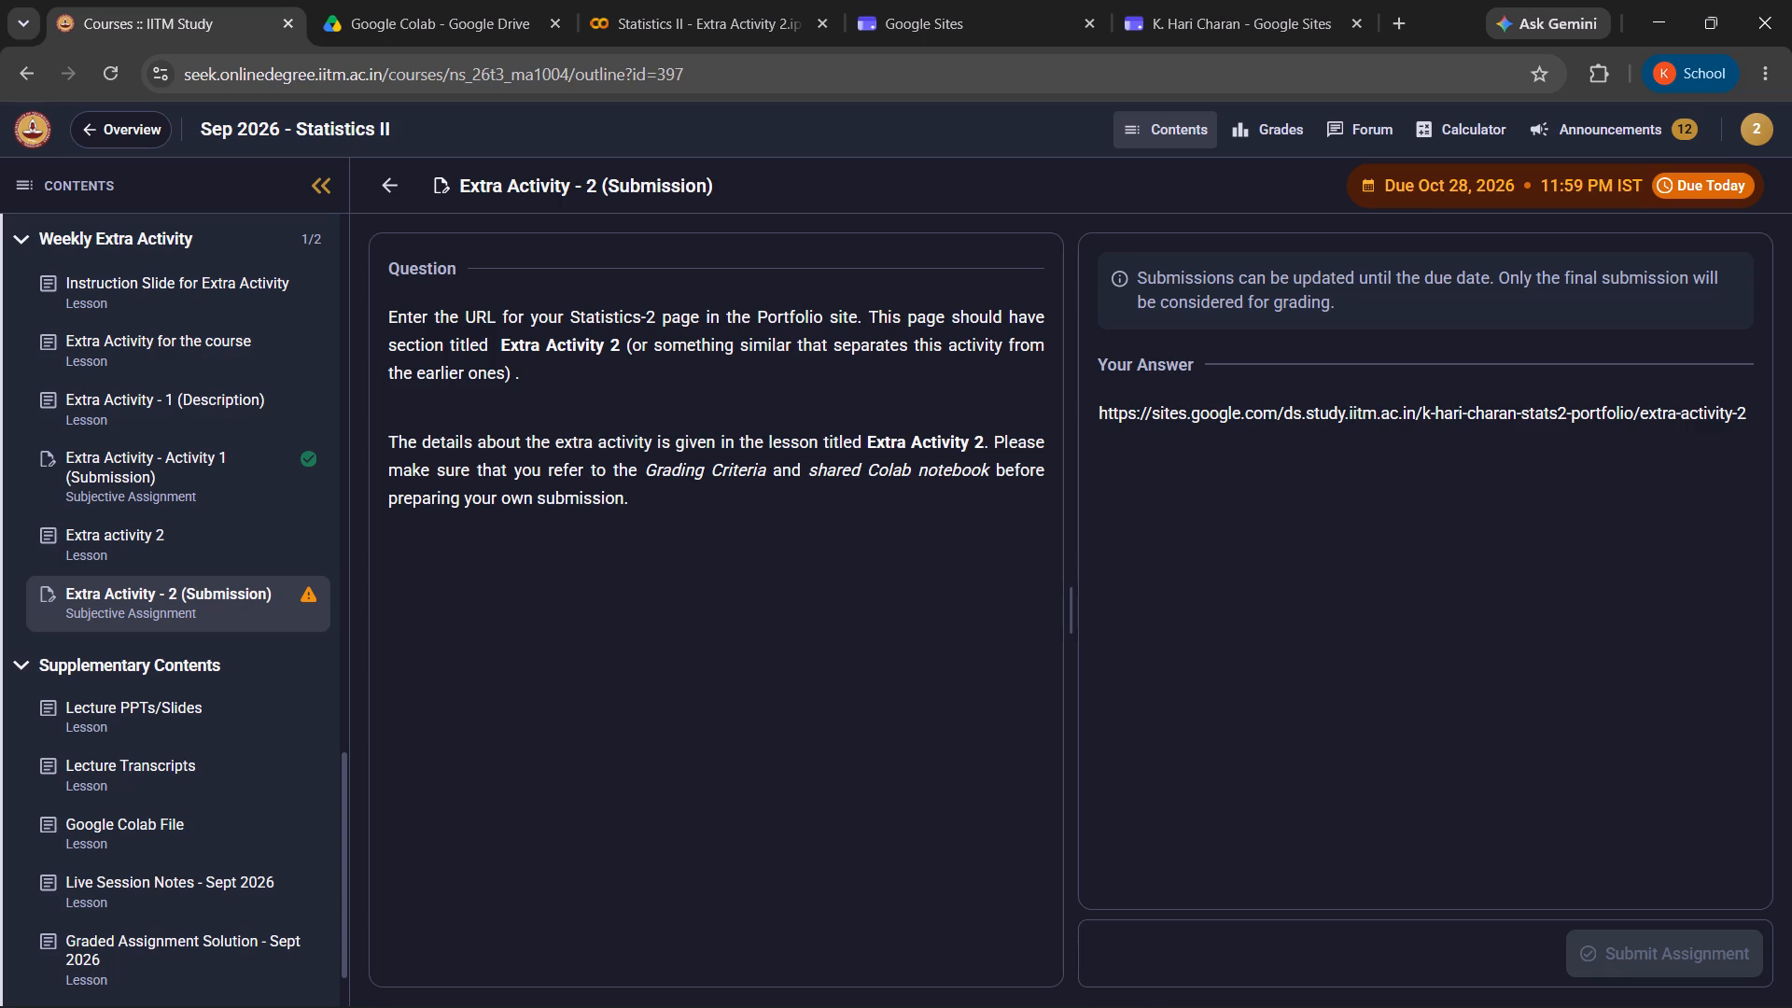
Reload the course page and check the Extra Activity - 2 submission's status and assignment details.
left_click(103, 85)
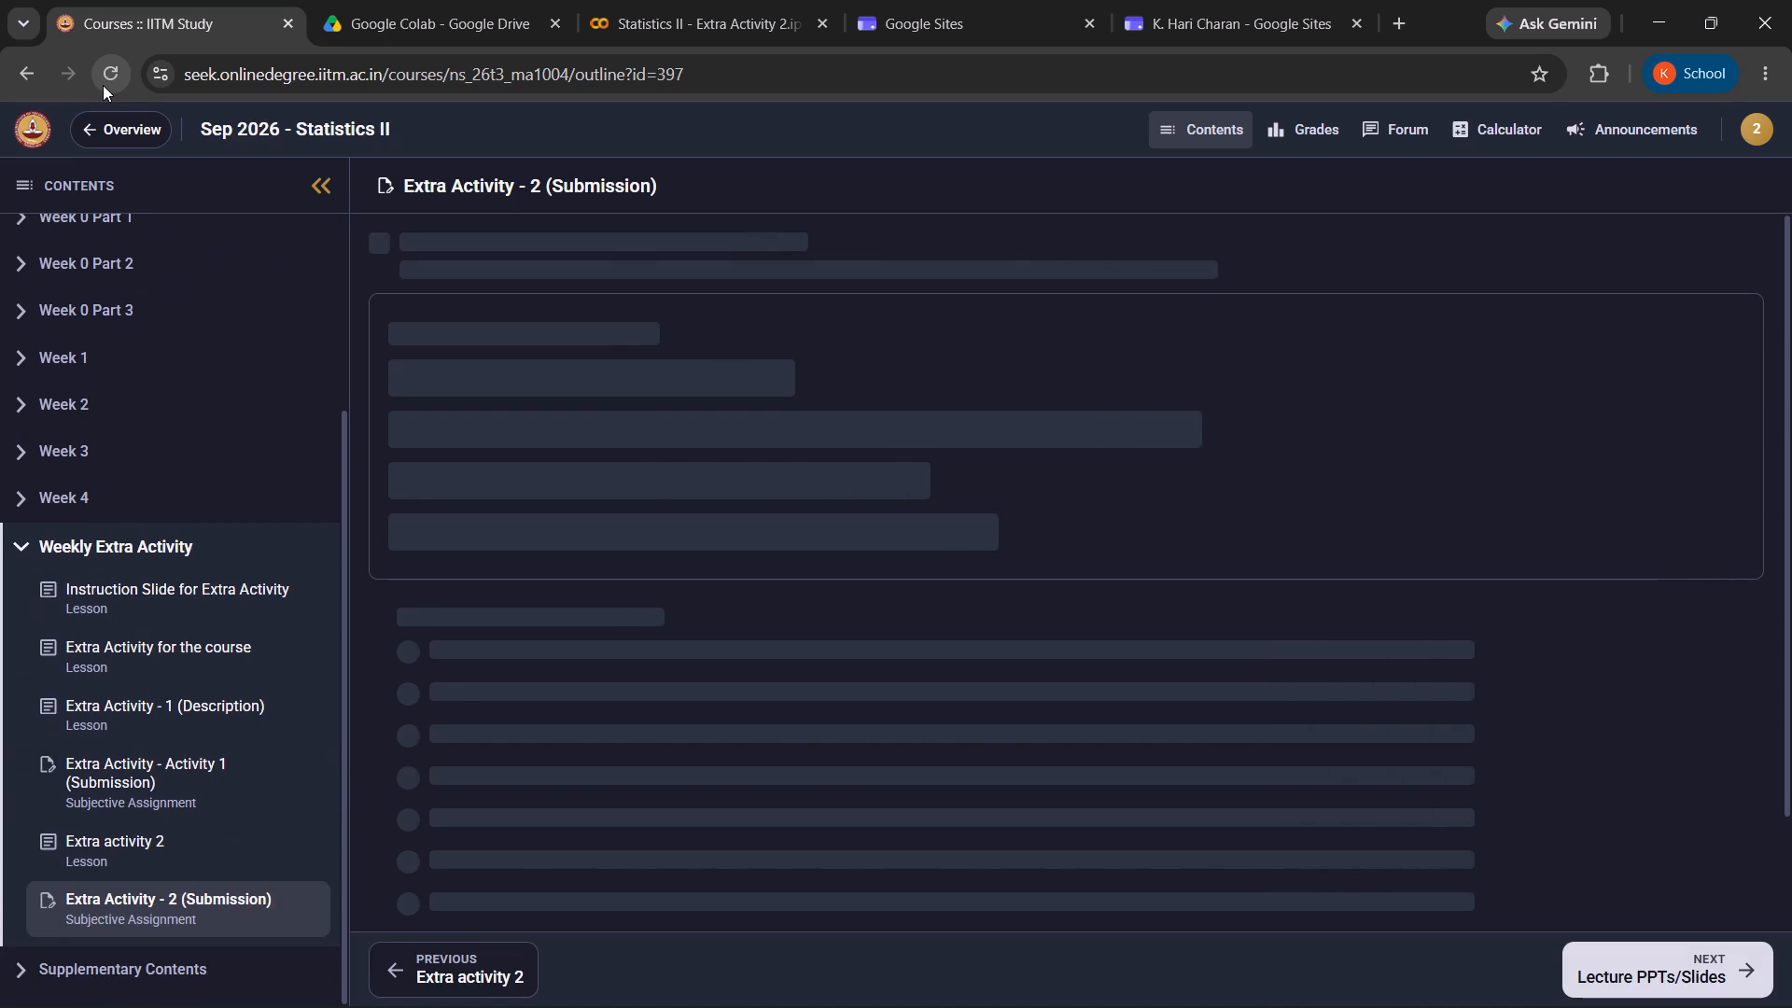
scroll(203, 483, "down", 3)
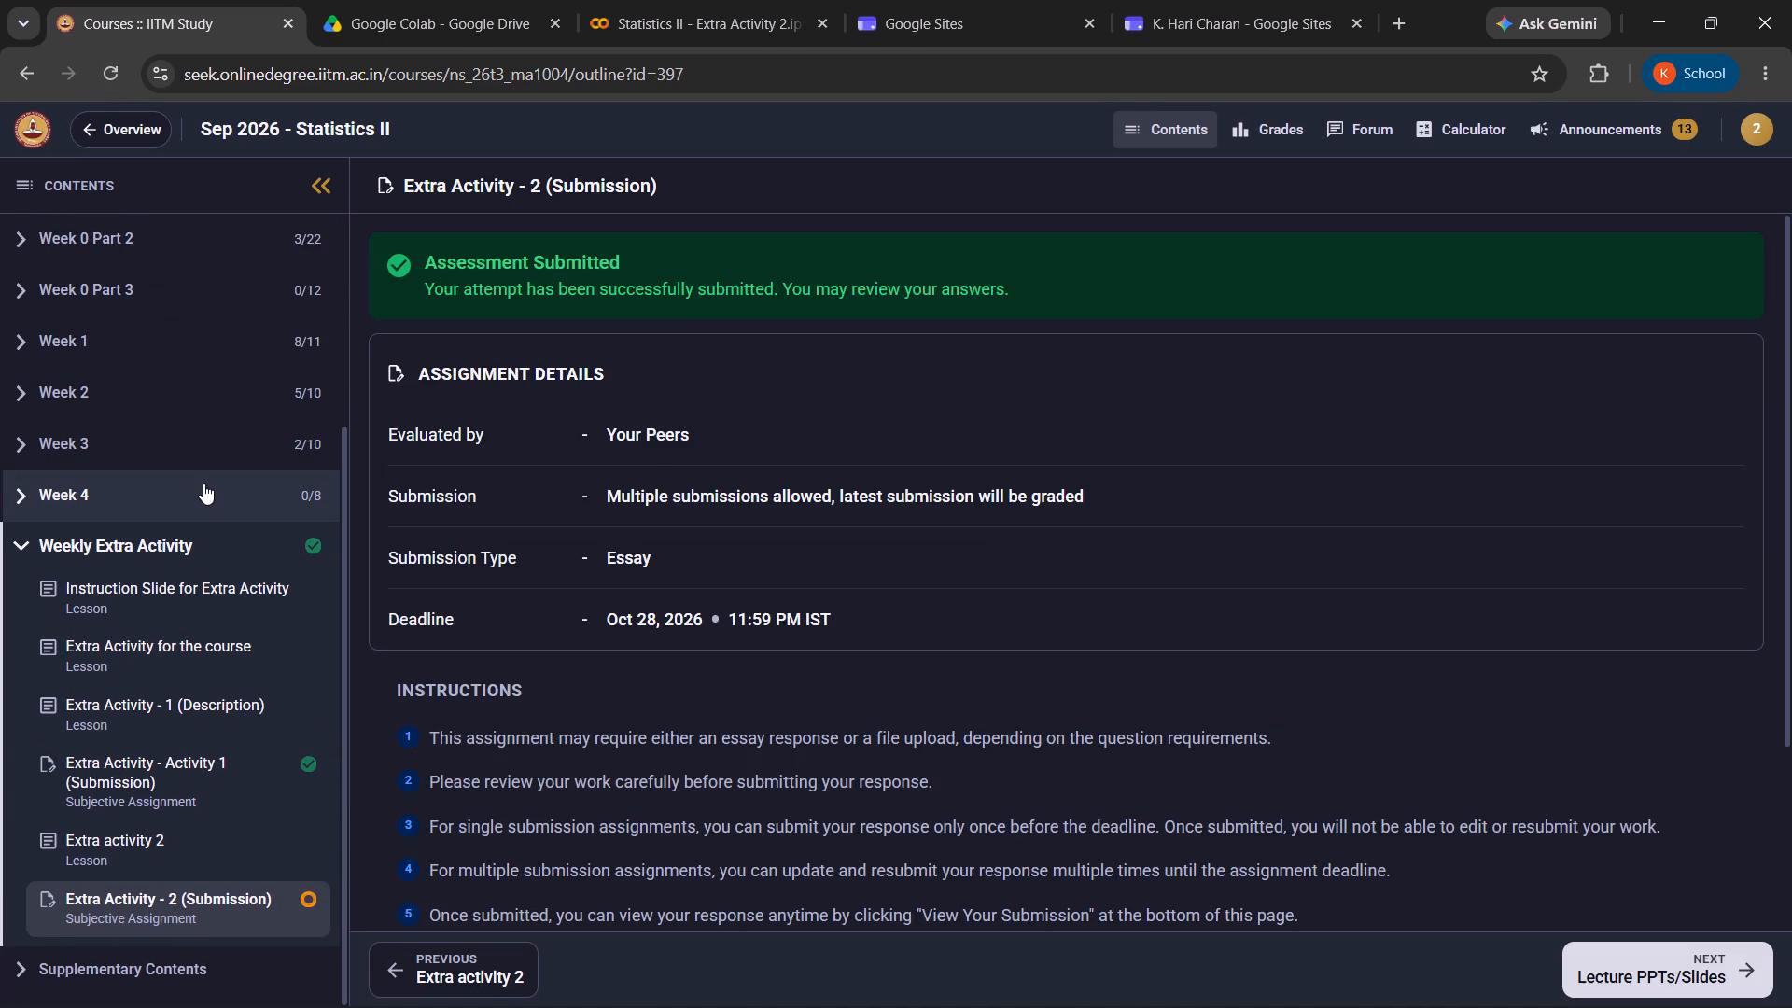
scroll(485, 632, "up", 1)
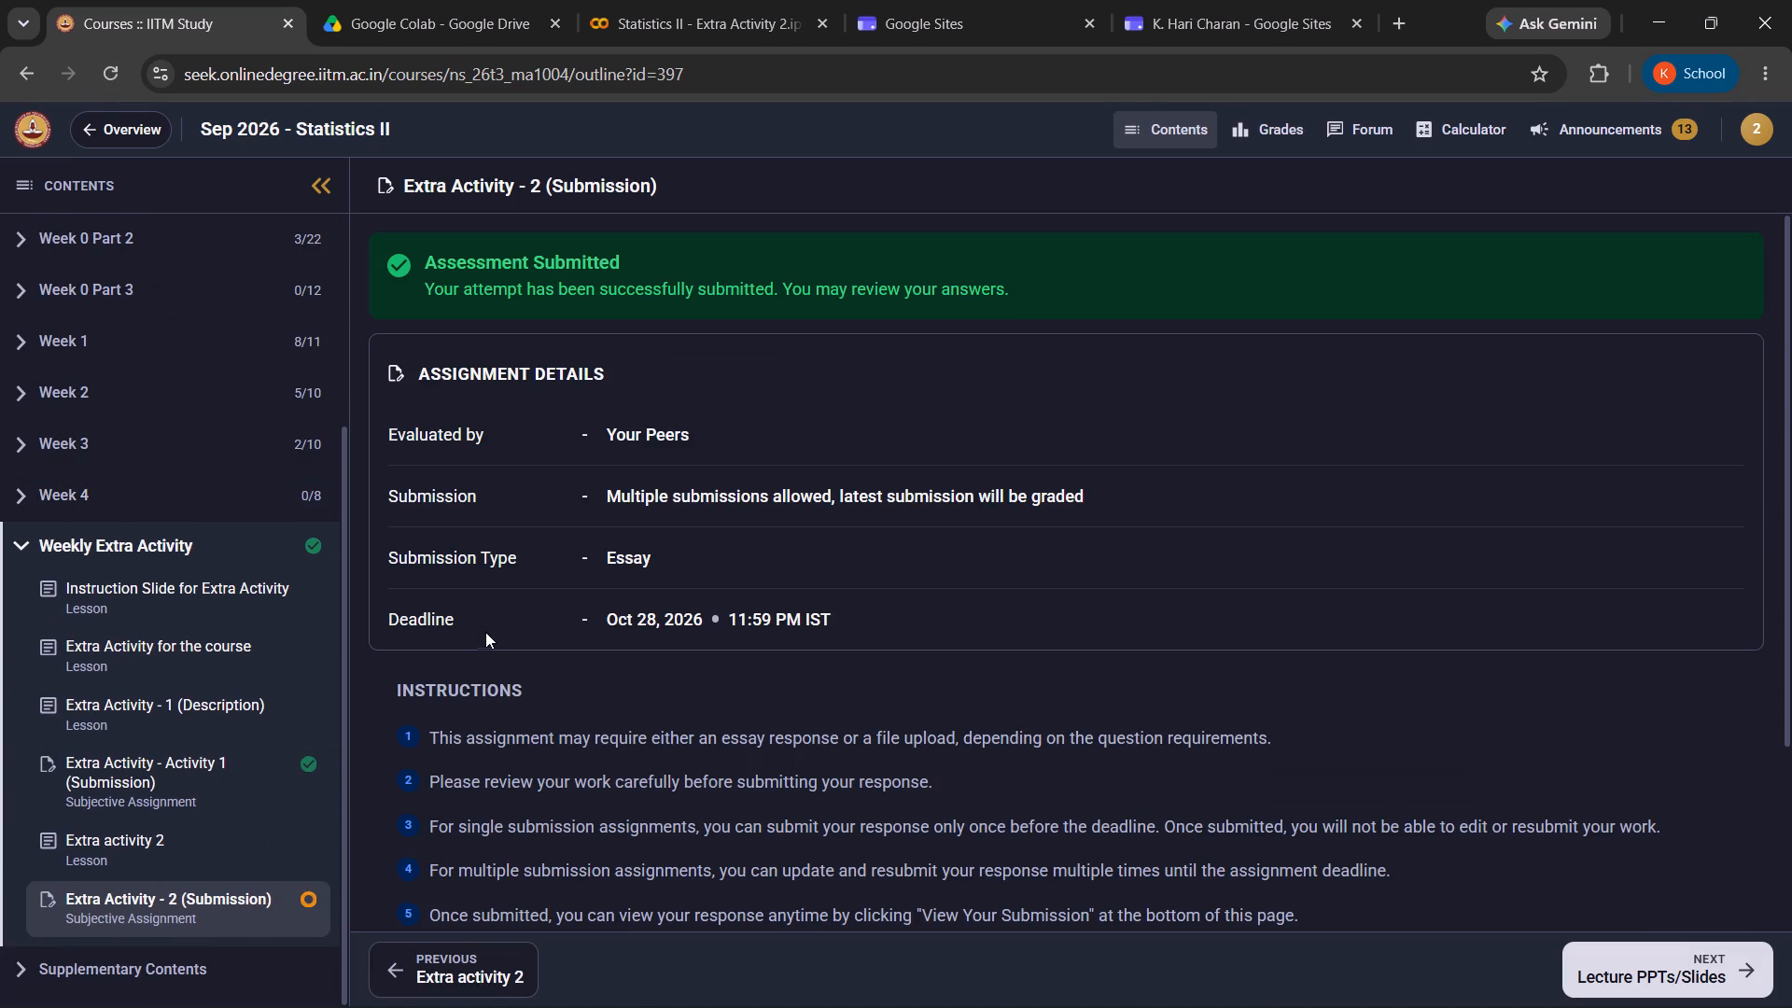
scroll(485, 632, "up", 1)
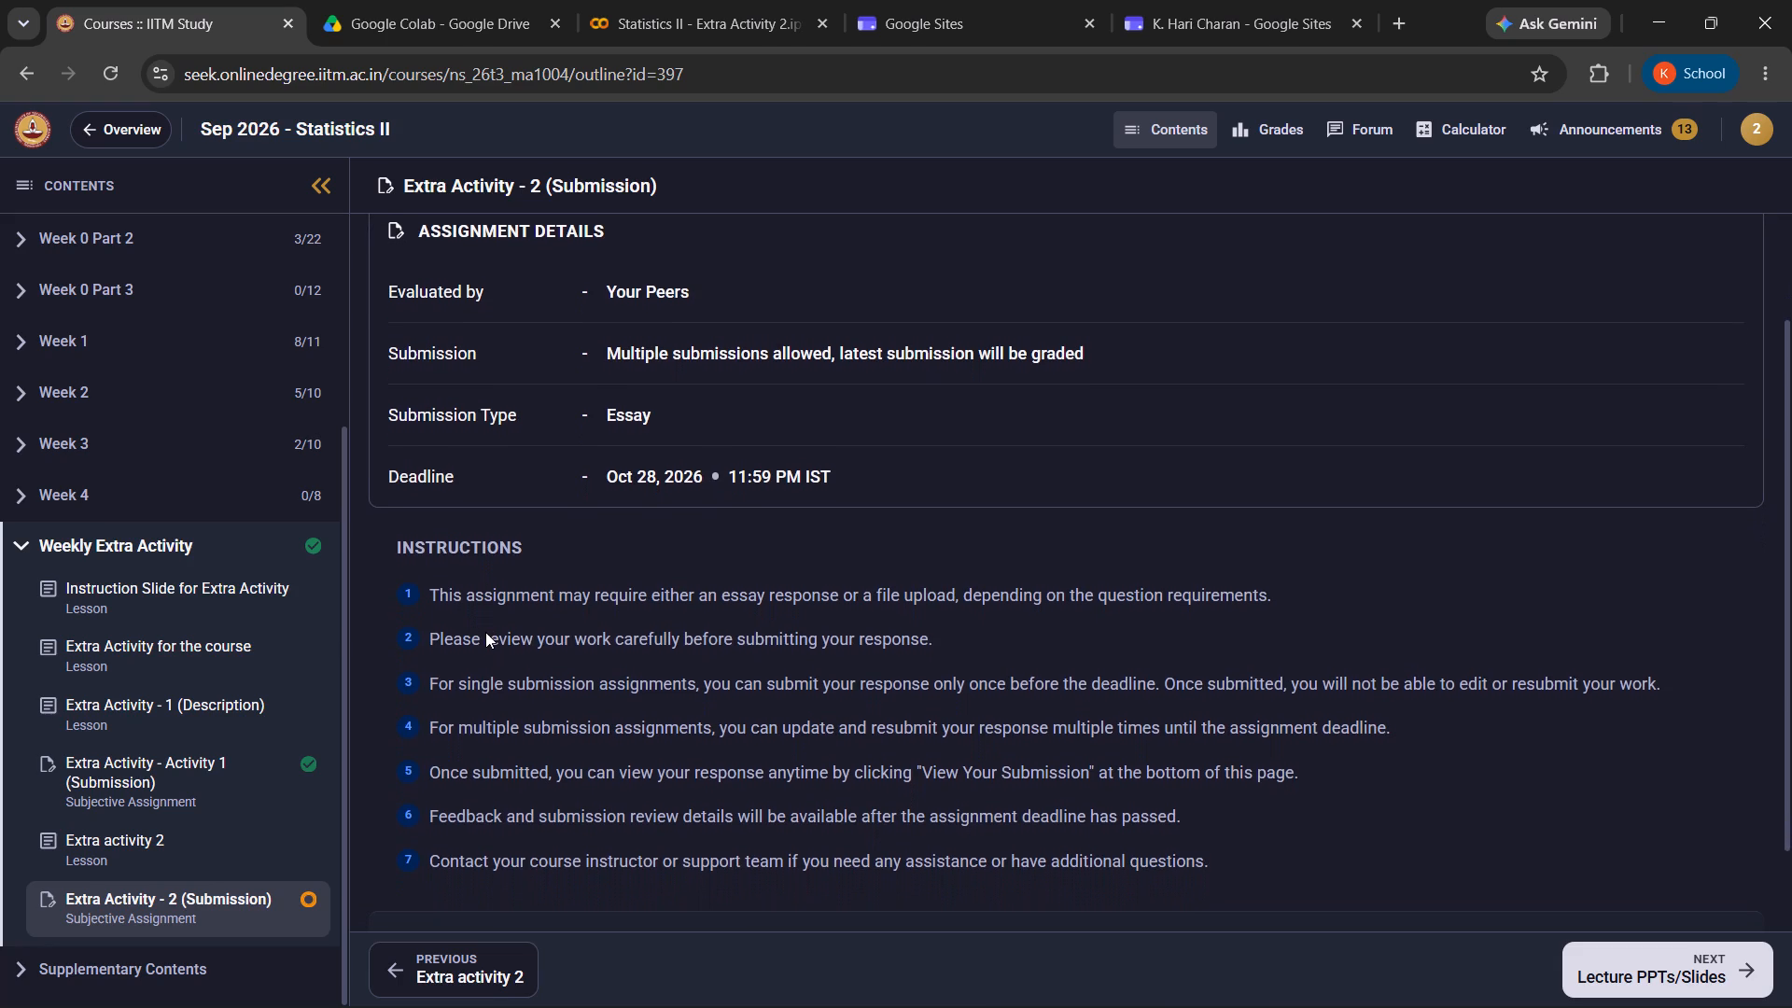
scroll(485, 632, "up", 1)
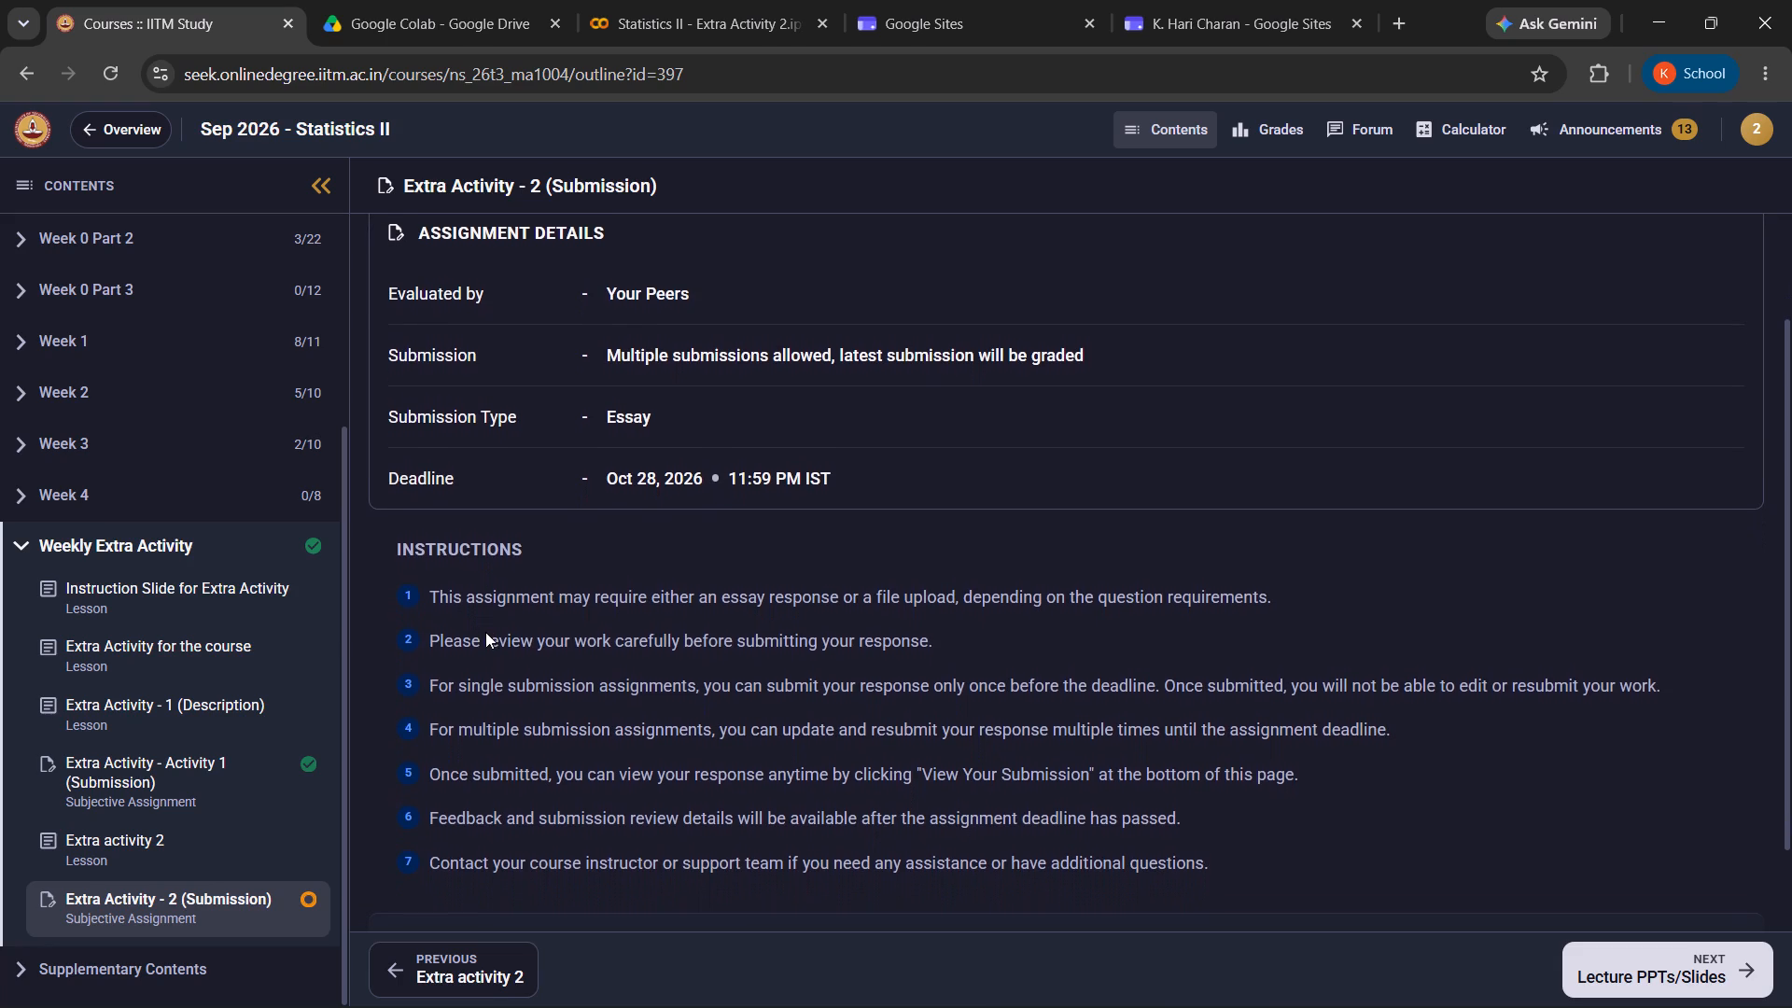
scroll(485, 632, "up", 1)
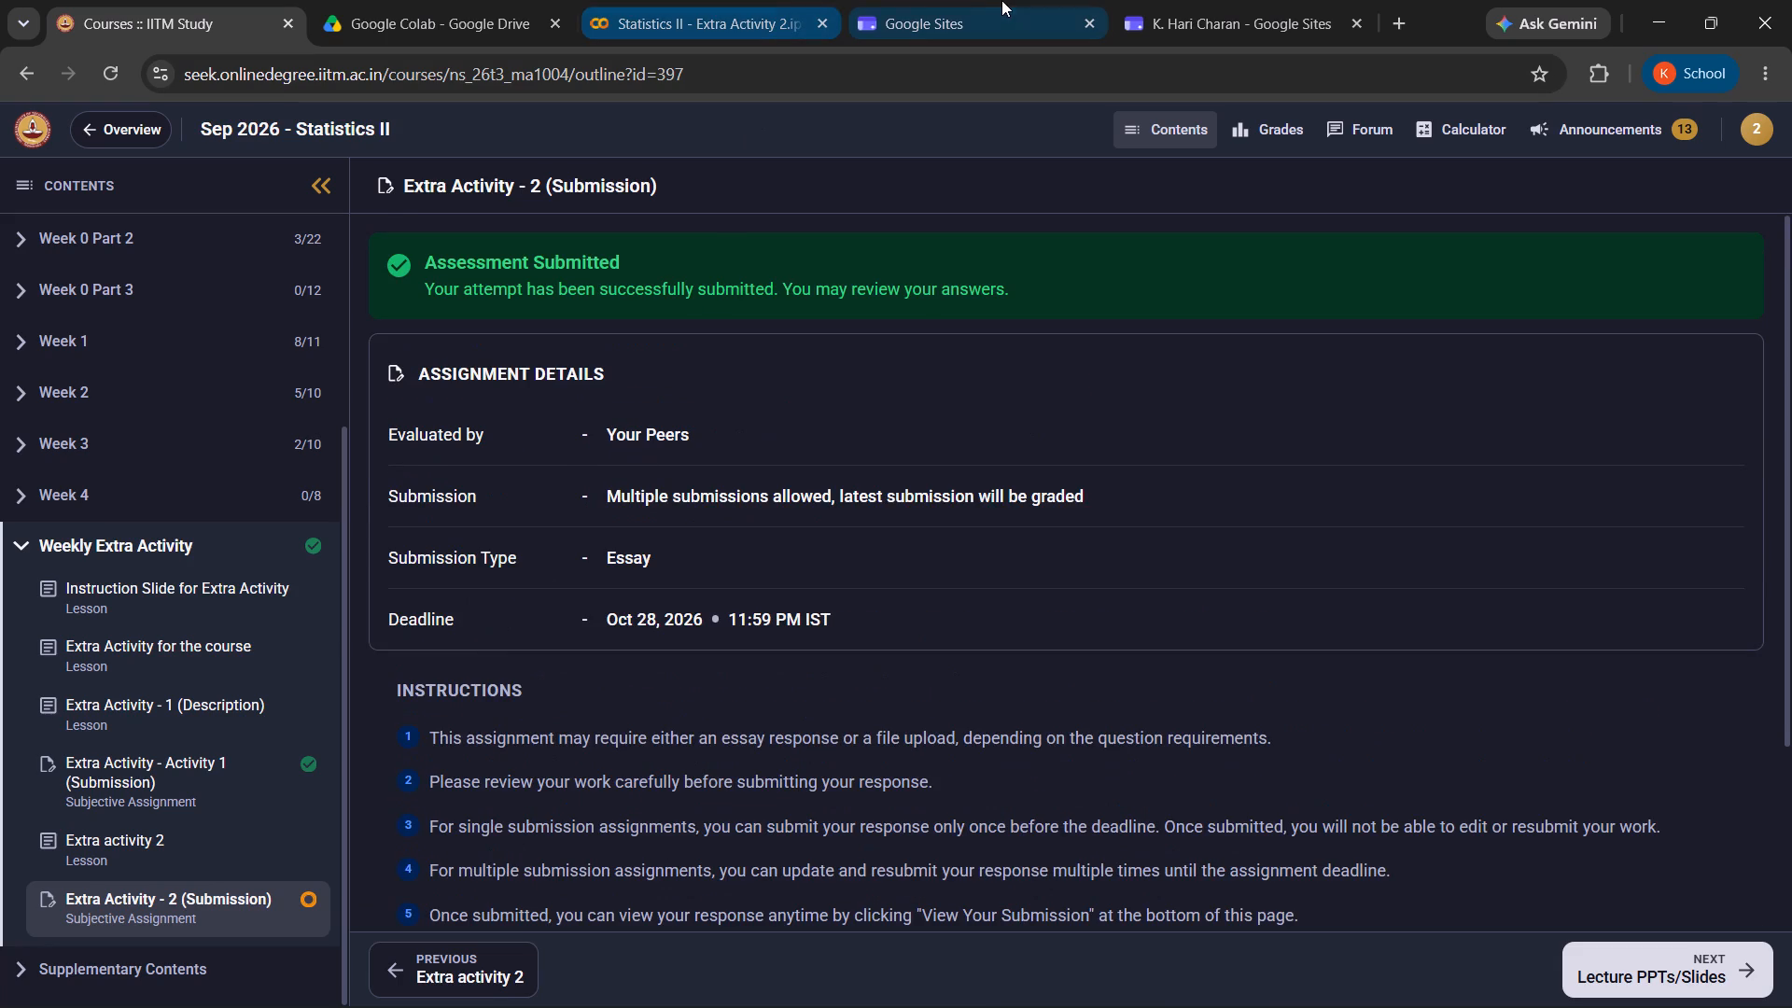
Close the Statistics II - Extra Activity 2 notebook tab and the Google Colab Drive folder tab.
left_click(819, 22)
left_click(552, 14)
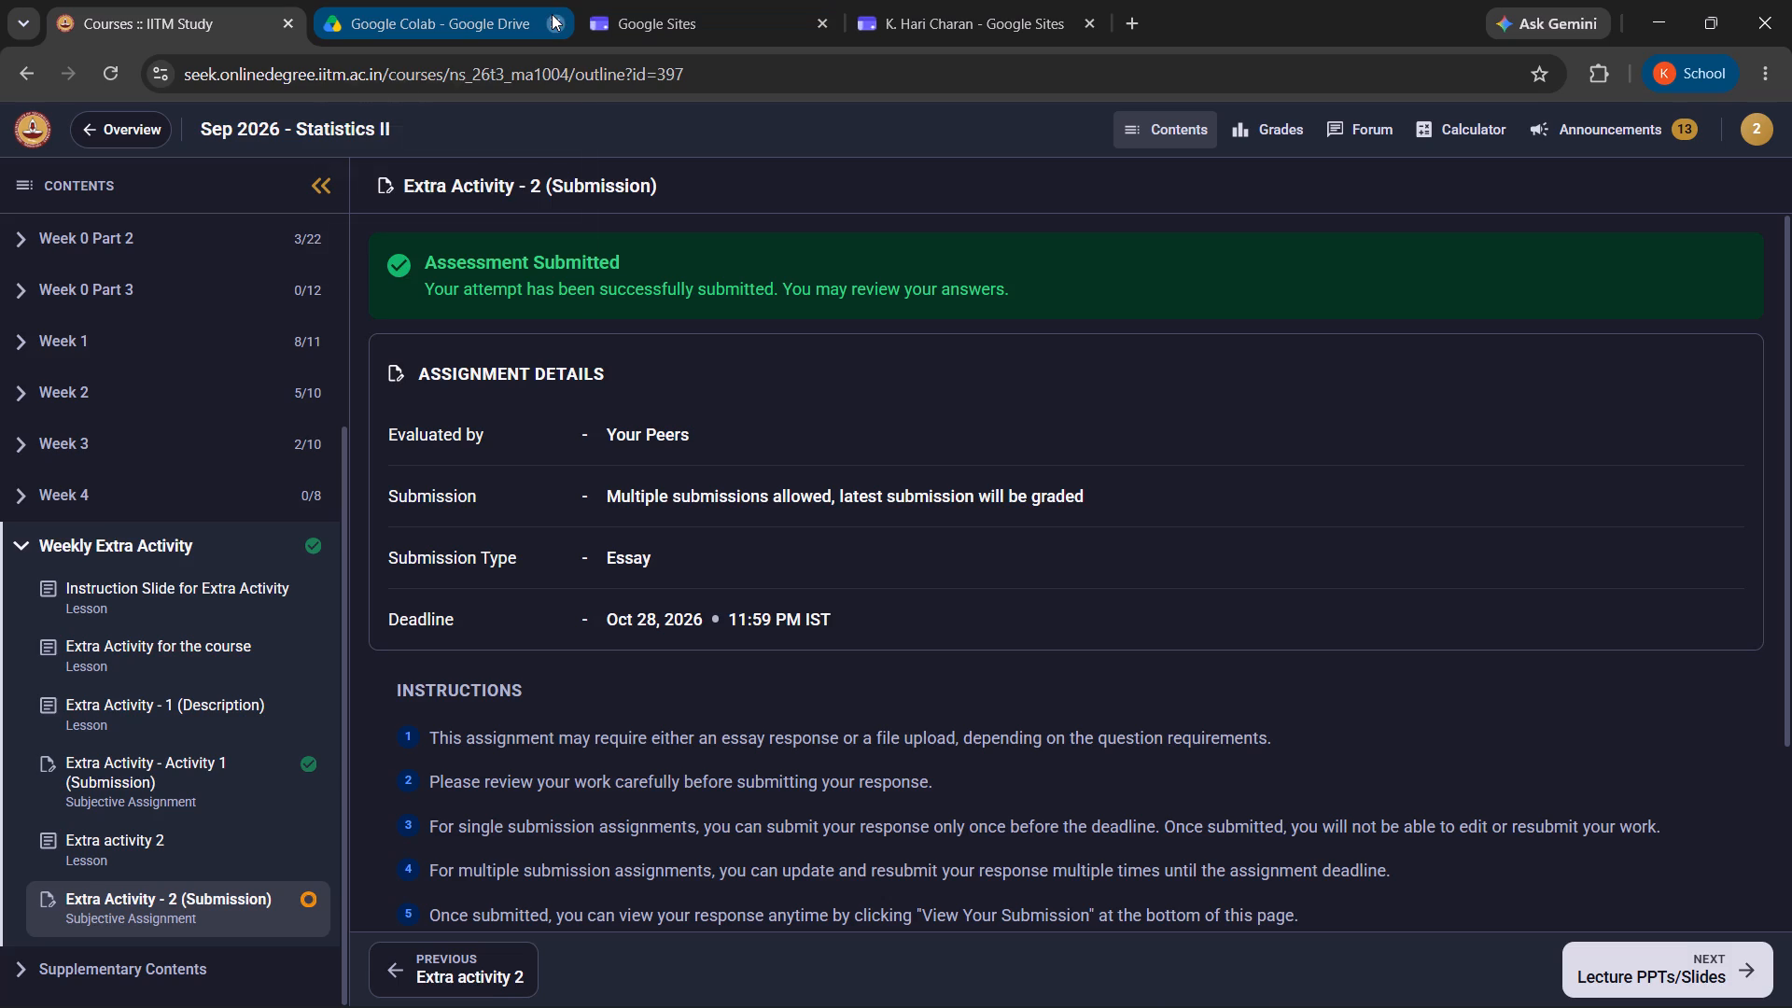